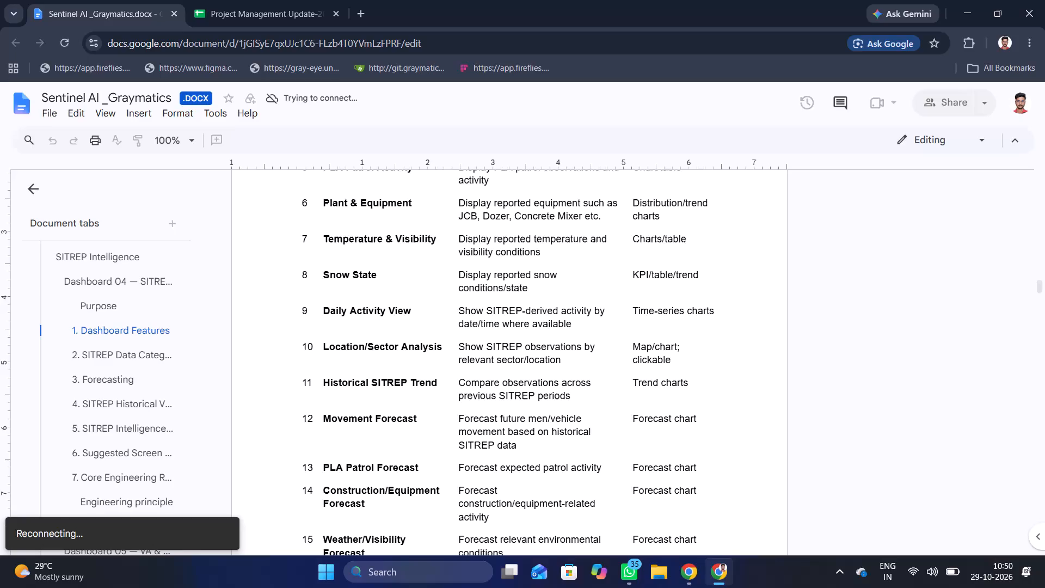
Review the Dashboard Features table and the SITREP Data Categories section in the Sentinel AI document.
scroll(378, 438, "down", 1)
scroll(386, 430, "up", 1)
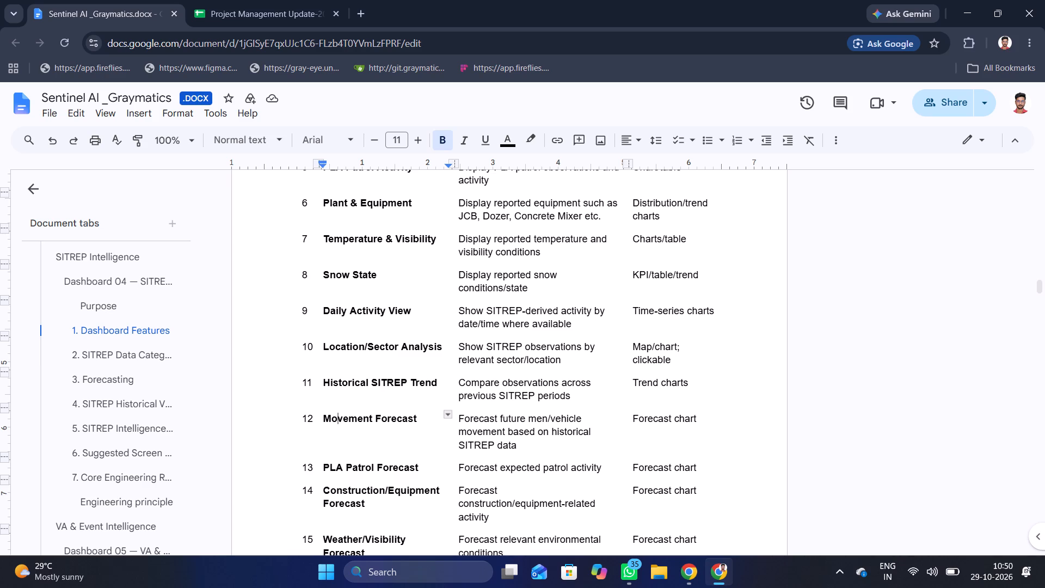
left_click(302, 416)
left_click_drag(708, 415, 708, 425)
scroll(723, 483, "down", 2)
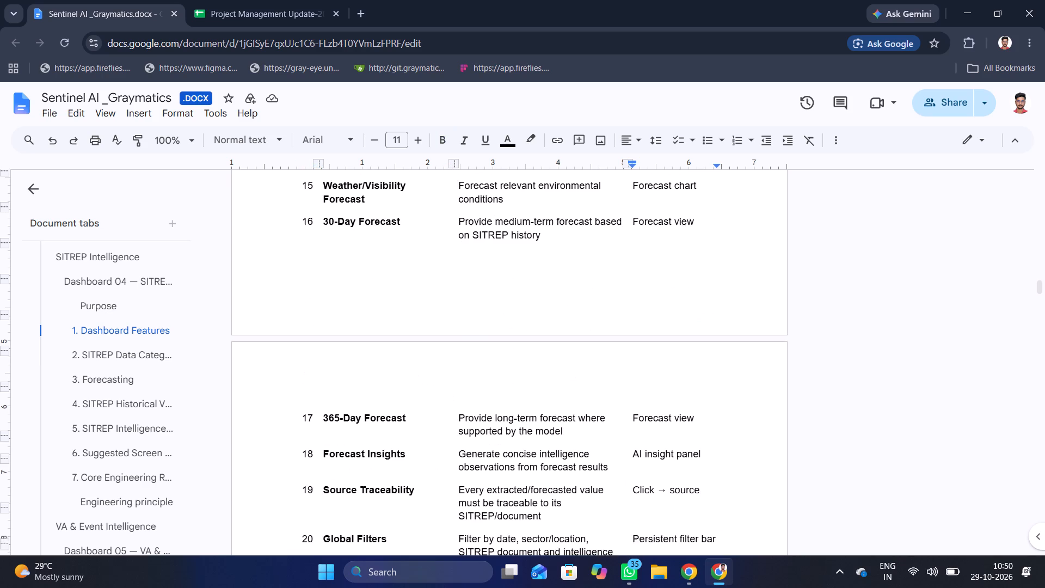
left_click(739, 452)
scroll(741, 443, "up", 3)
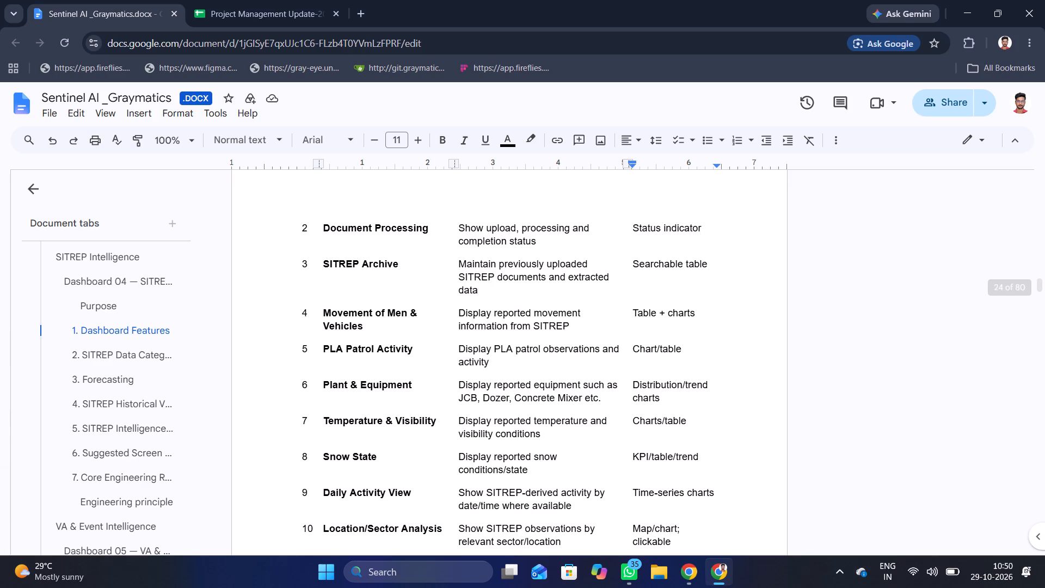
scroll(603, 468, "down", 2)
scroll(449, 433, "down", 2)
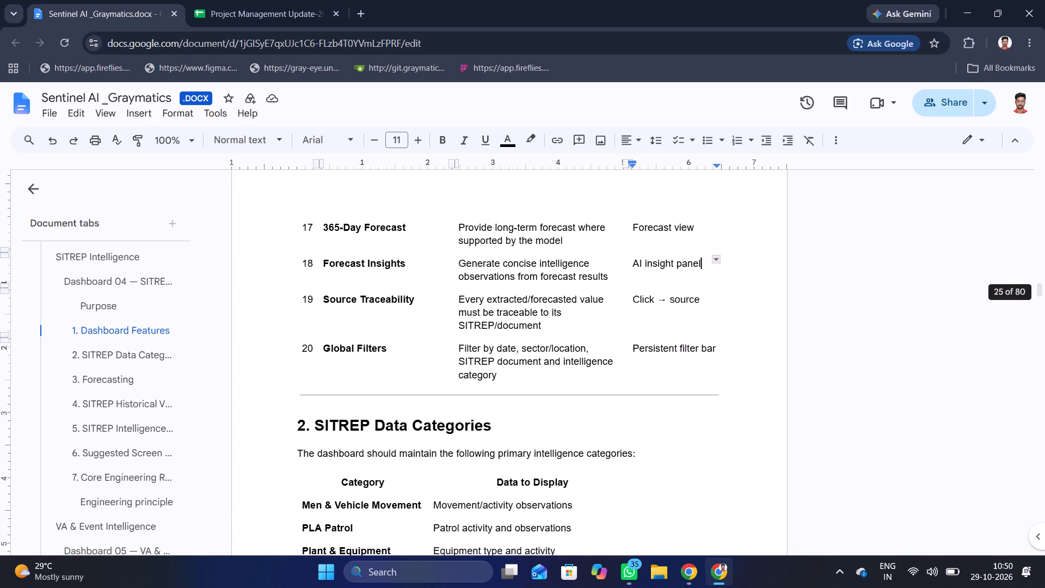
left_click_drag(494, 434, 295, 431)
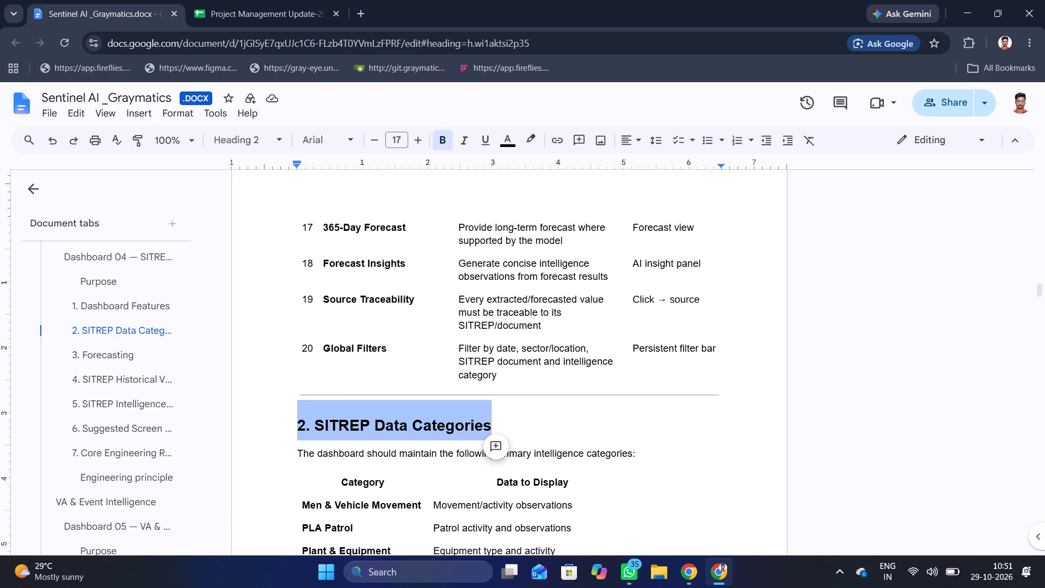
left_click(518, 404)
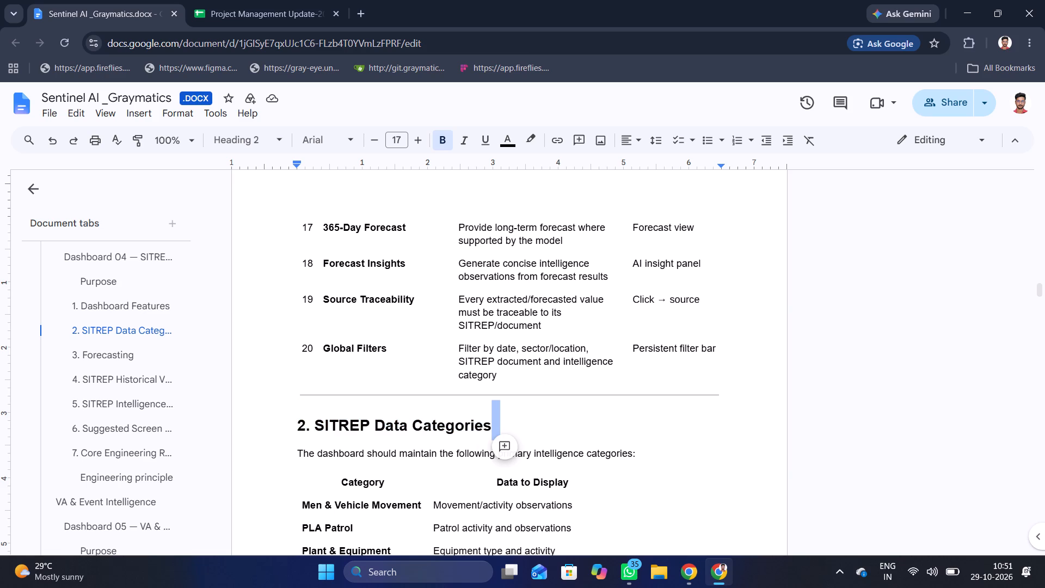
scroll(443, 468, "down", 1)
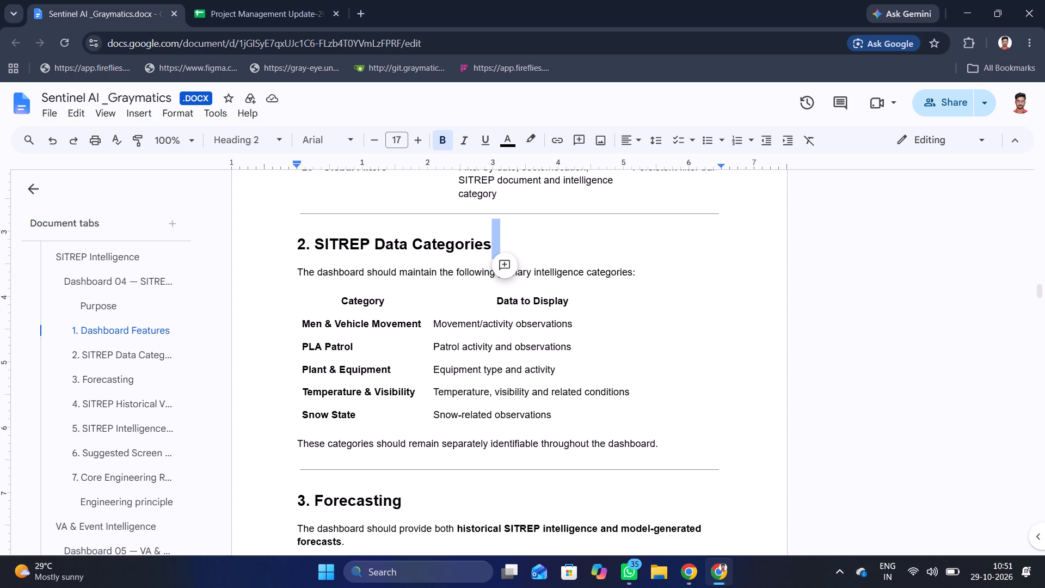
left_click(470, 463)
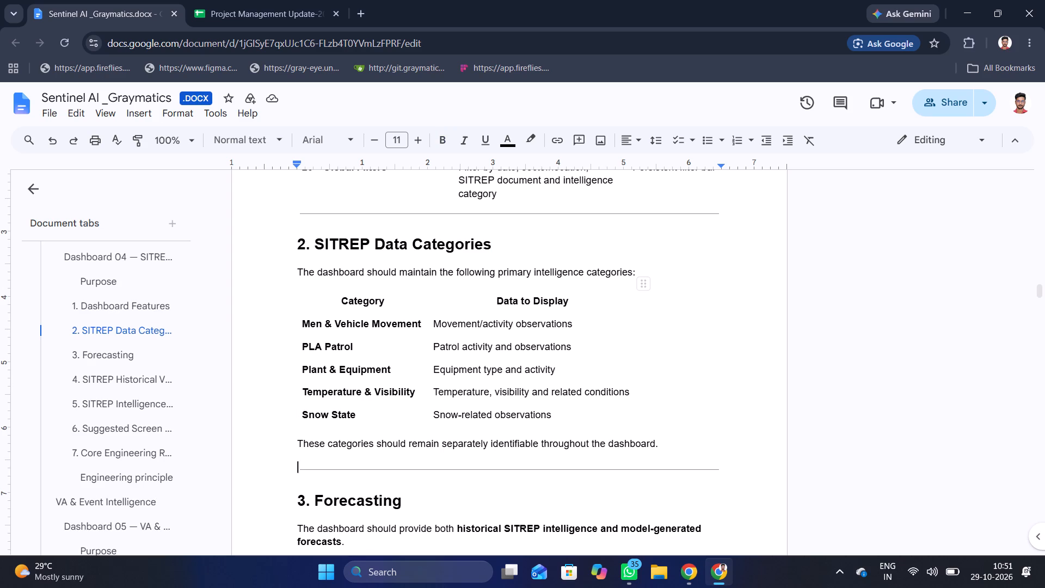
left_click(642, 400)
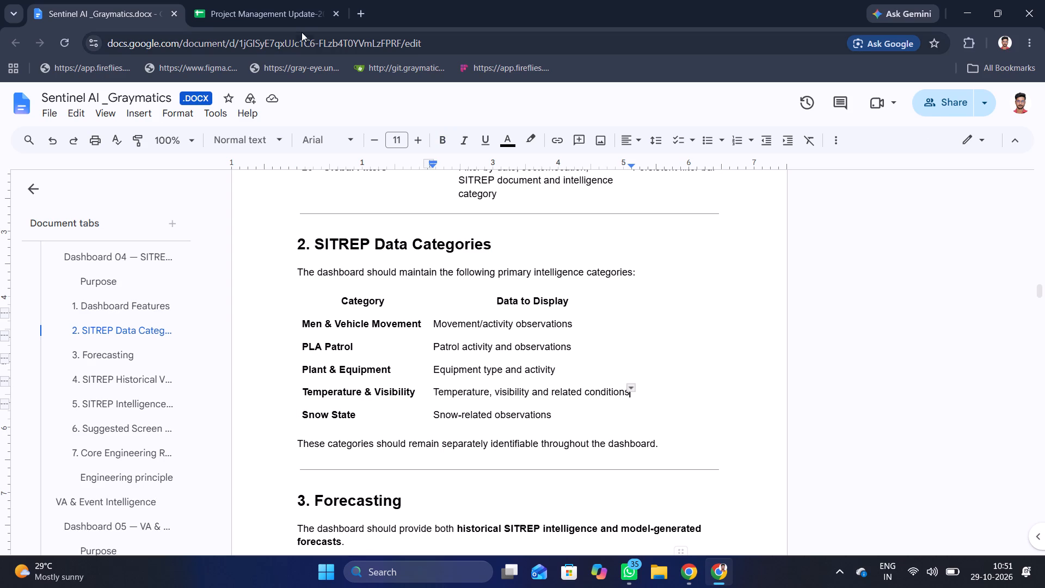
Switch to the spreadsheet browser tab and open the Dashboard_Sentinal_AI spreadsheet from the Sheets home list.
left_click(259, 7)
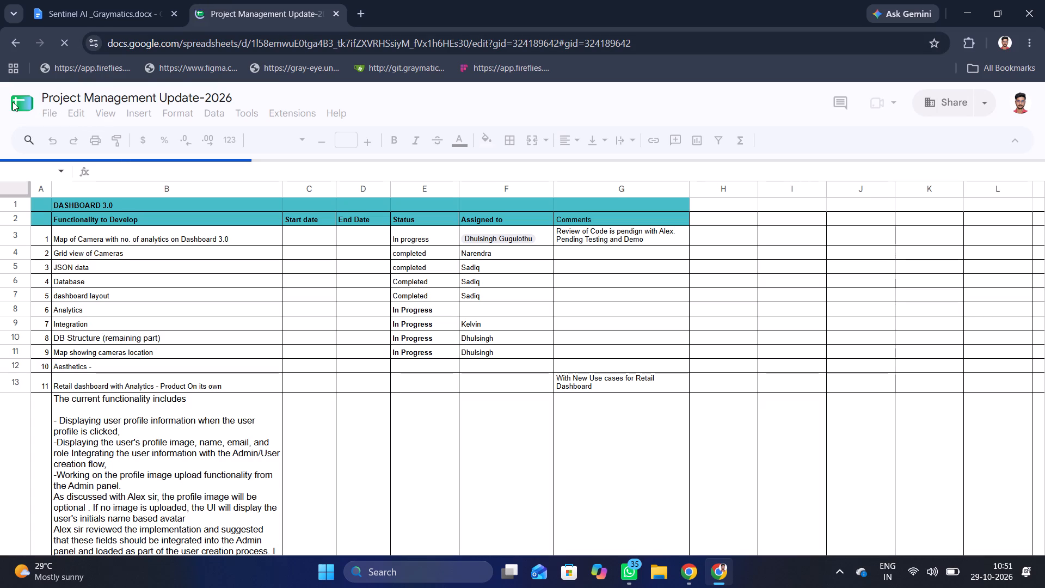
left_click(13, 102)
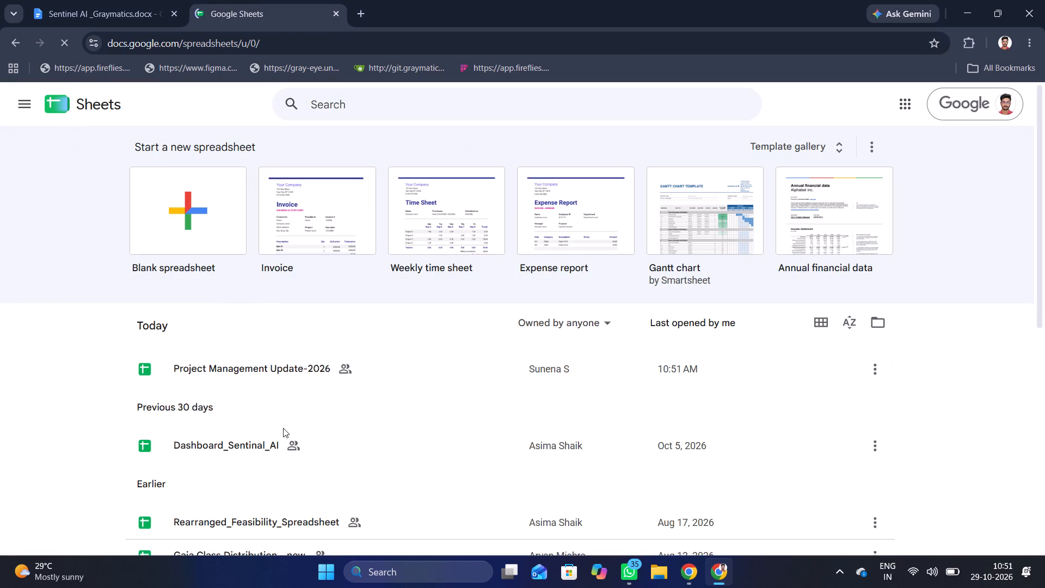
scroll(265, 442, "down", 1)
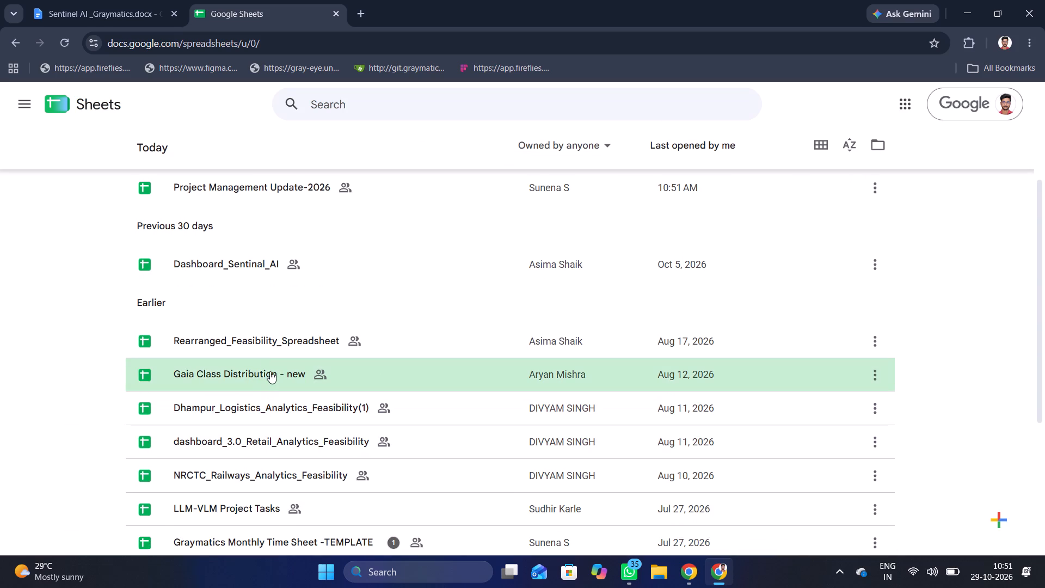
left_click(281, 255)
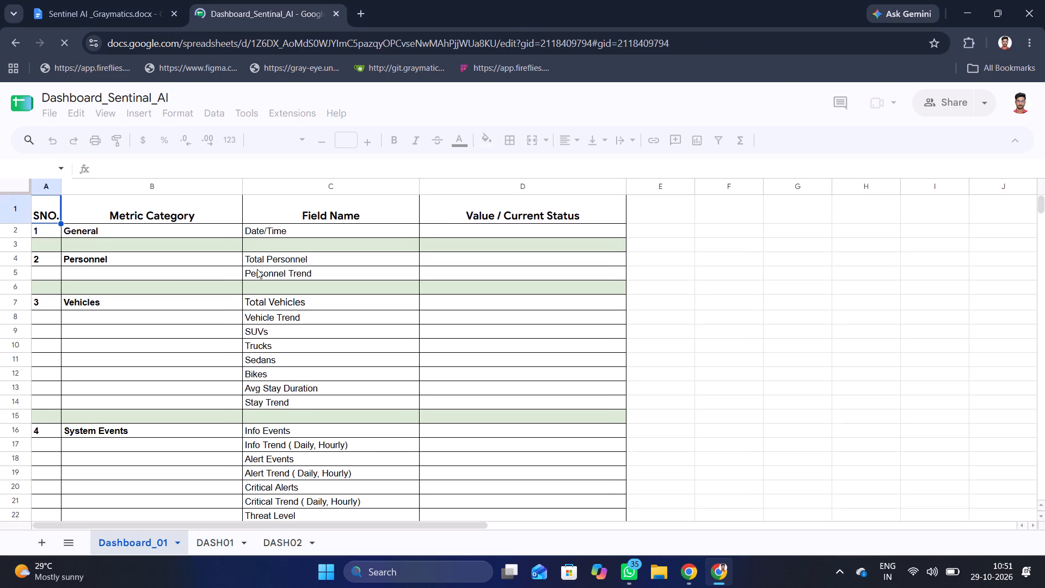
Rename the DASH01 sheet of the Dashboard_Sentinal_AI spreadsheet as UCC-01.
scroll(257, 269, "down", 4)
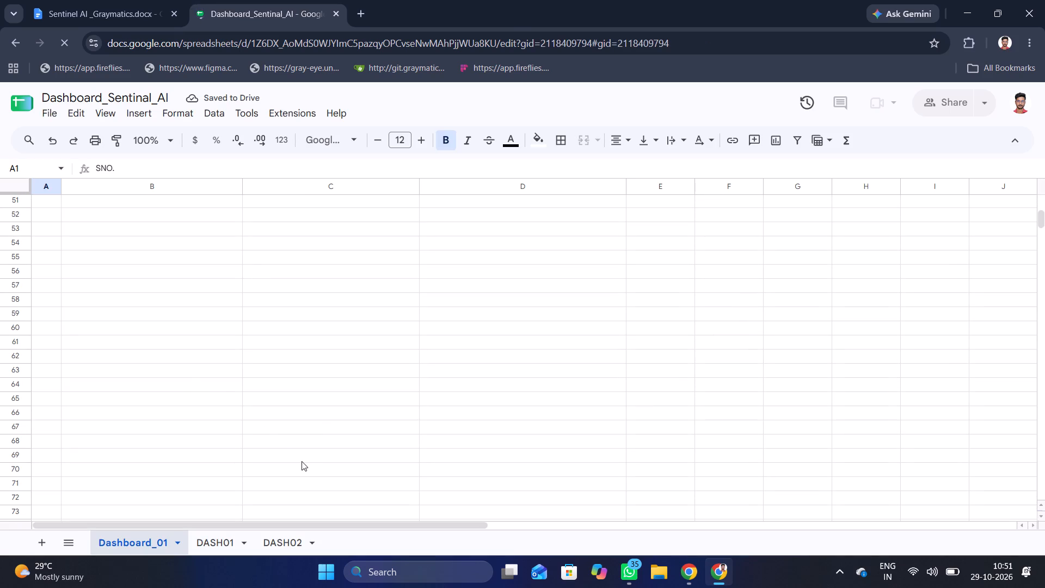
scroll(301, 452, "up", 5)
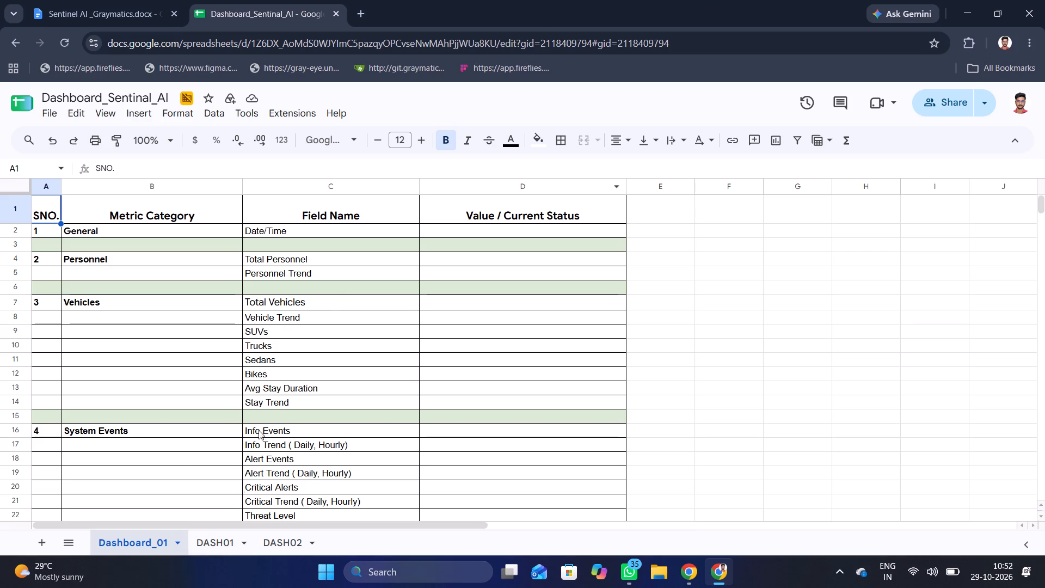
right_click(214, 532)
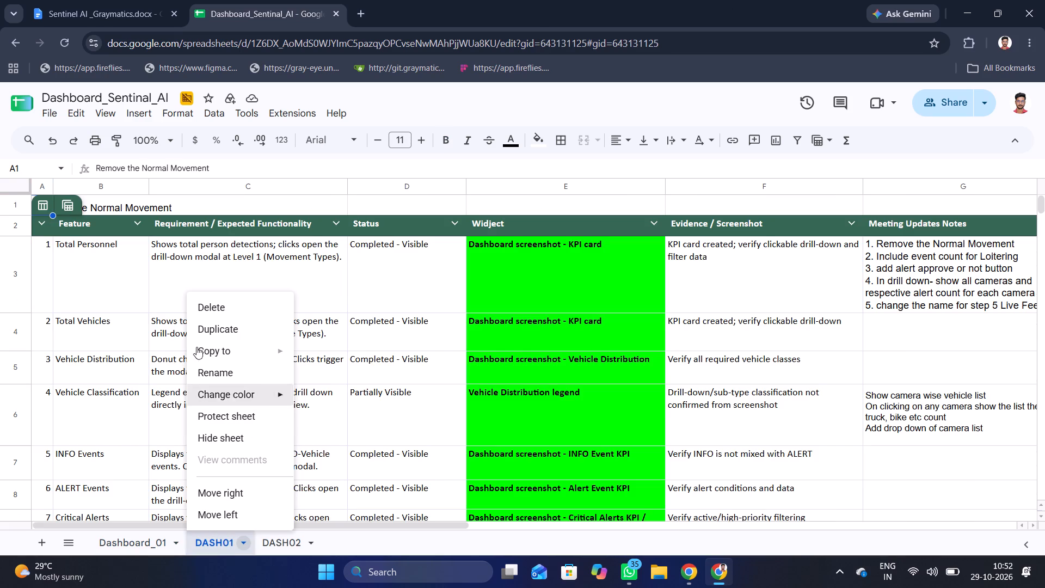
left_click(223, 373)
type("UCCC")
key("BackSpace")
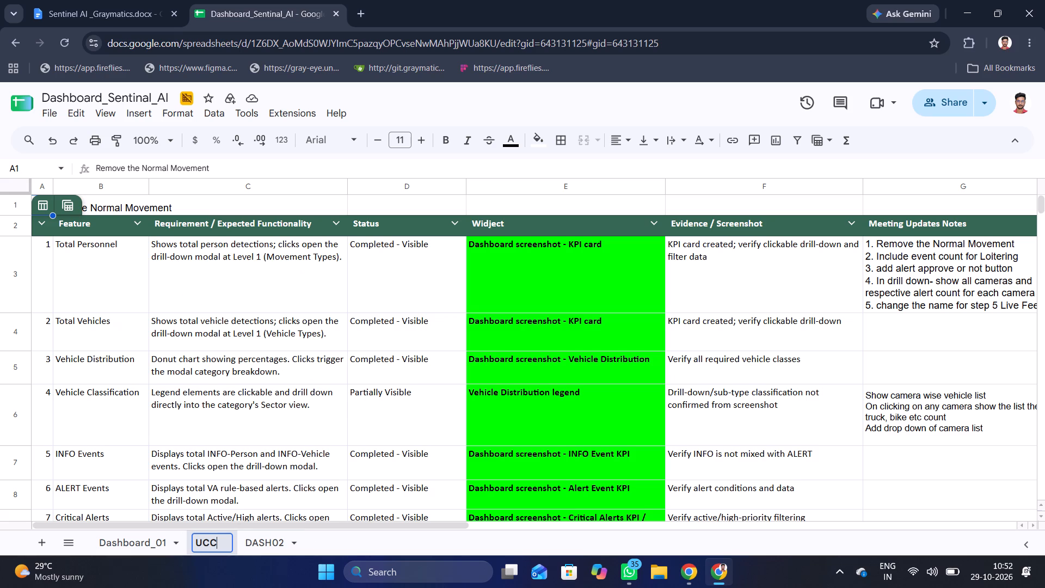
key("minus")
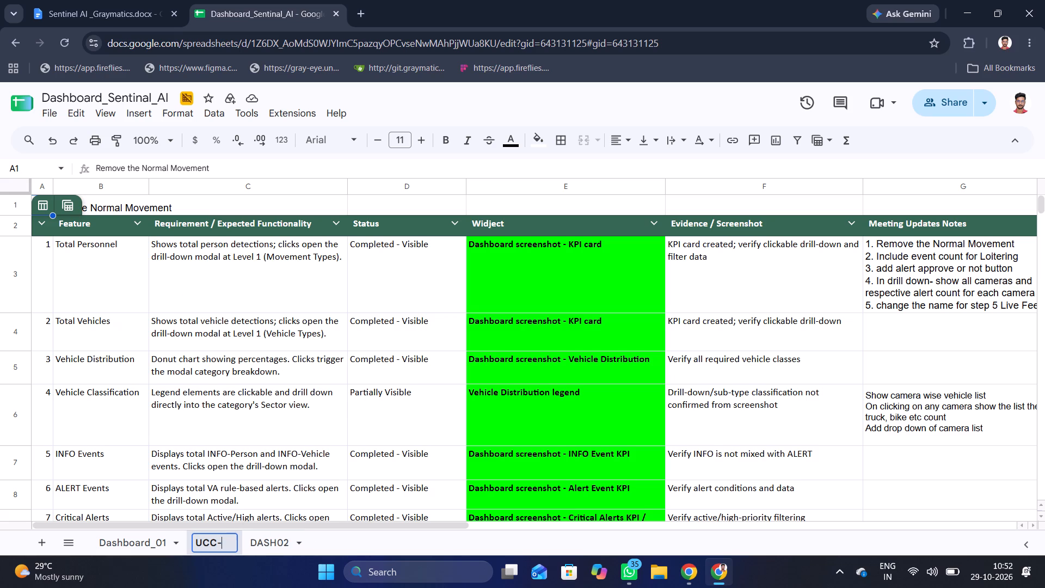
type("01")
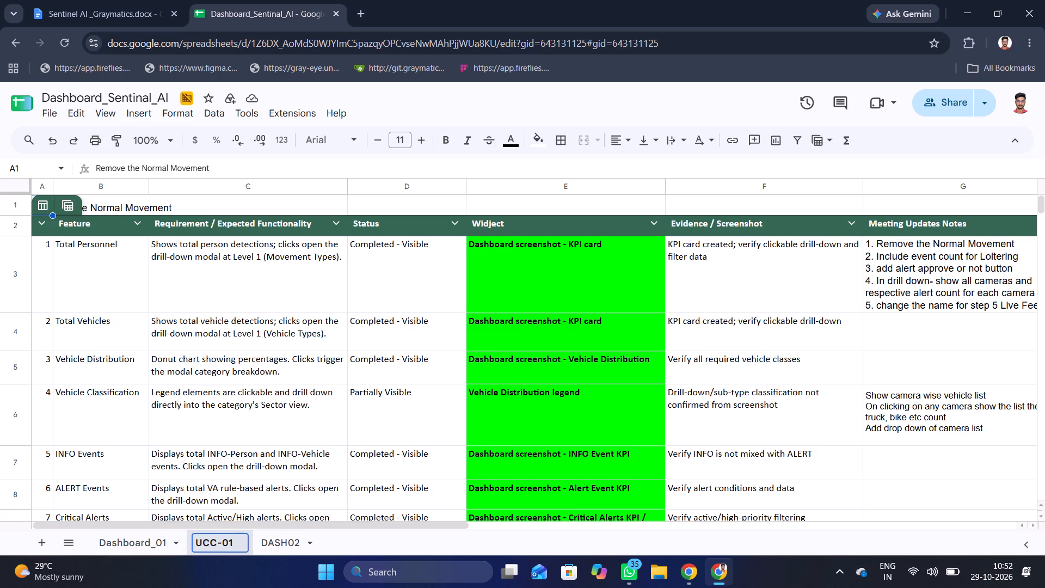
key("Return")
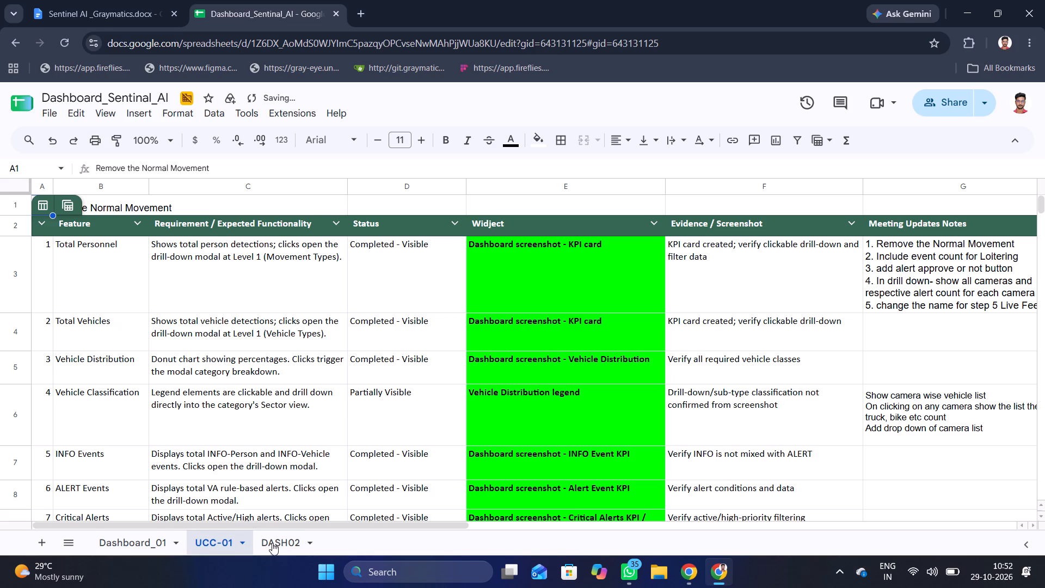
Rename the DASH02 sheet of the spreadsheet as TA-02.
left_click(274, 547)
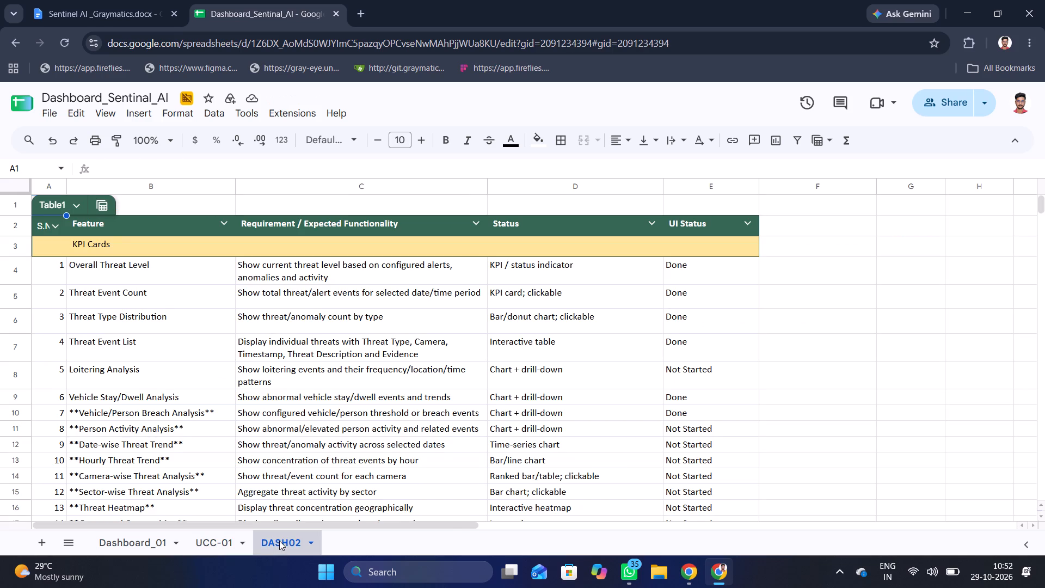
left_click(279, 541)
right_click(279, 541)
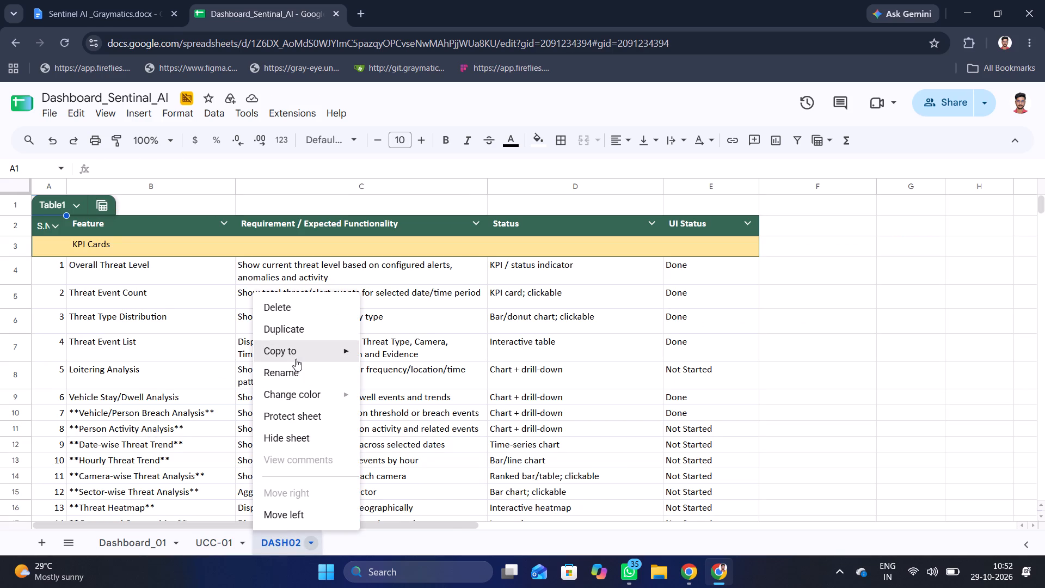
left_click(300, 376)
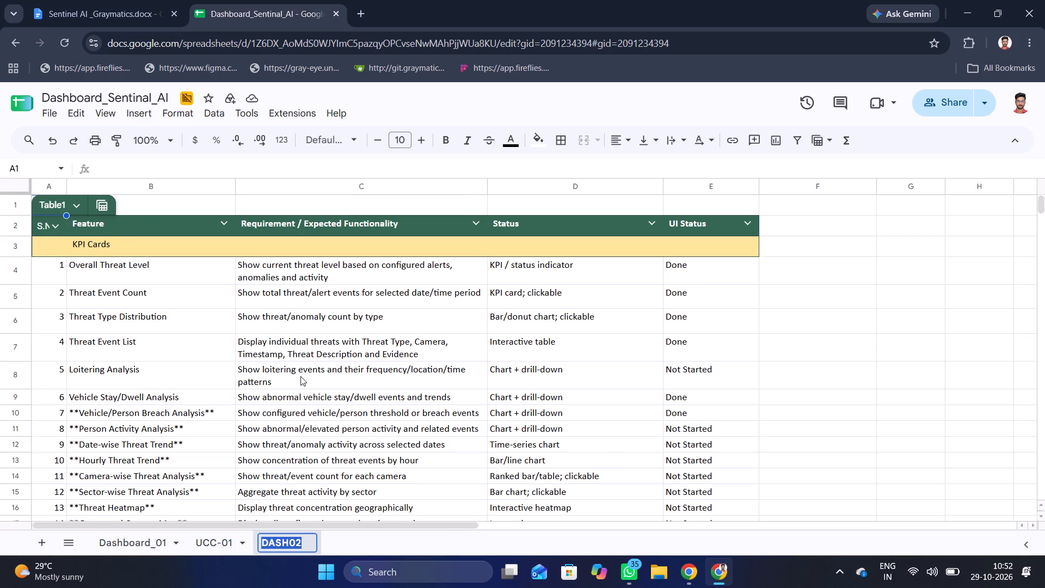
key("shift+t")
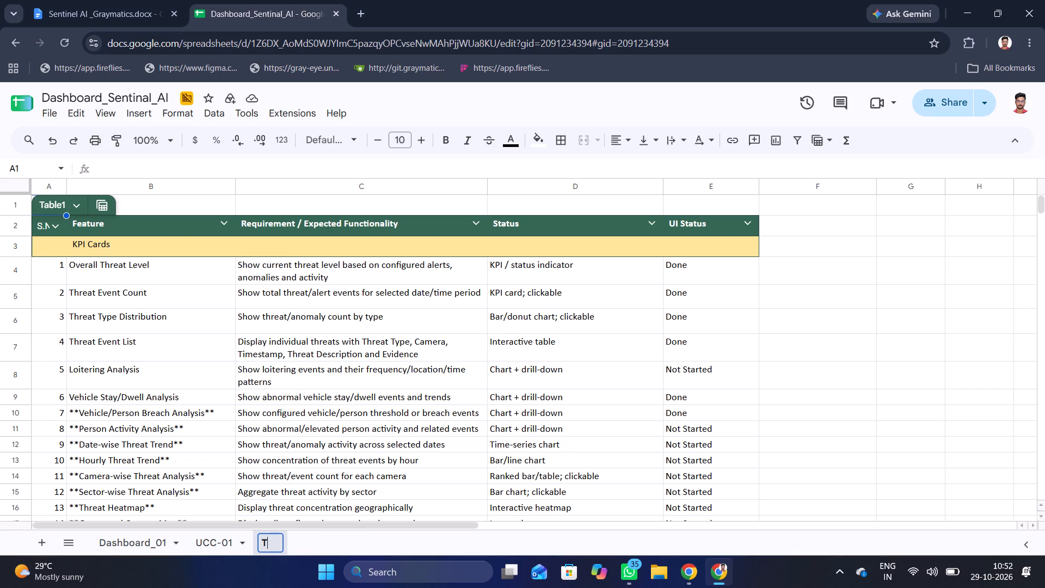
key("shift+a")
key("minus")
key("0")
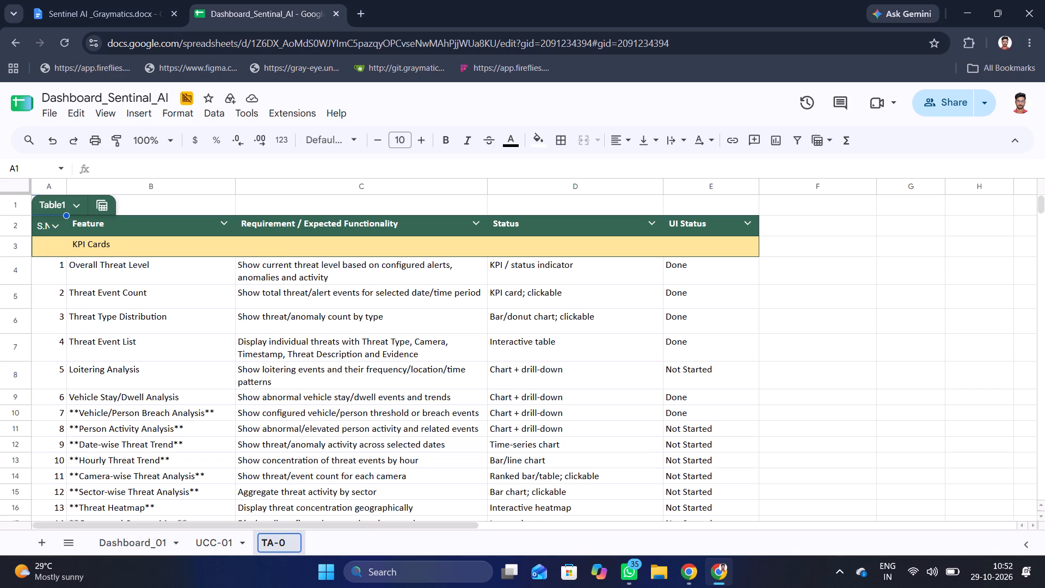
key("2")
key("Return")
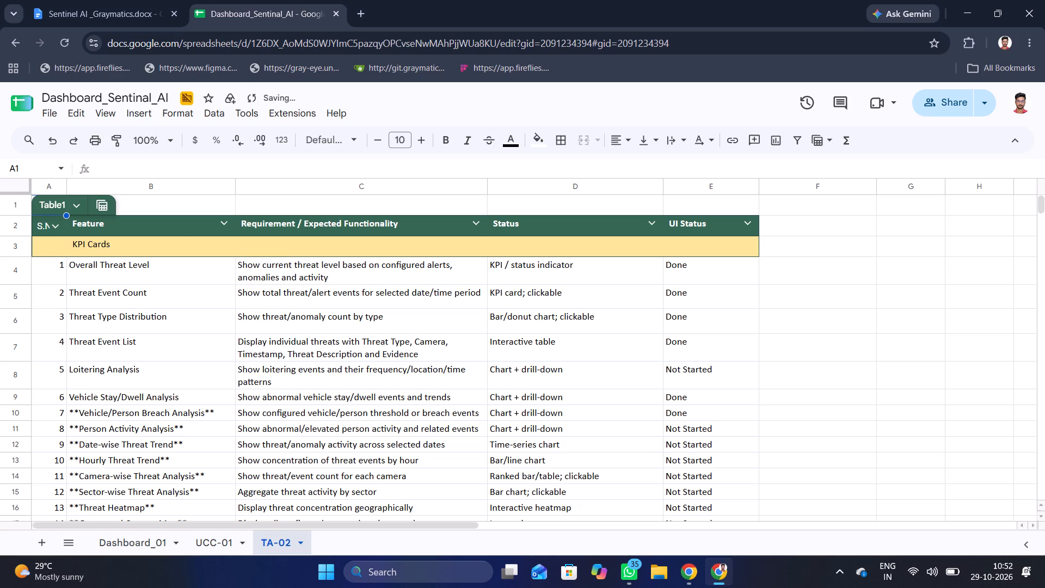
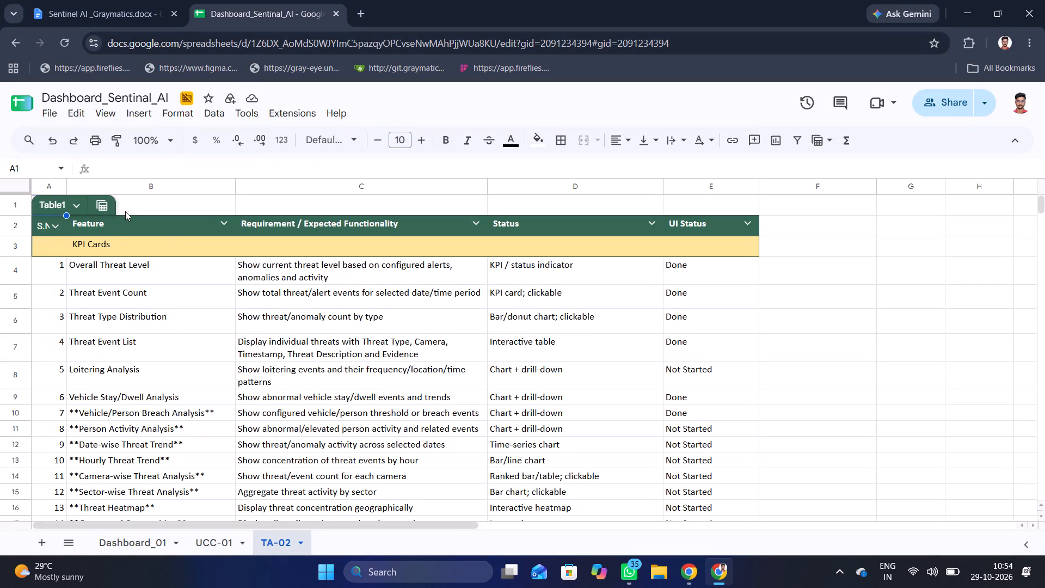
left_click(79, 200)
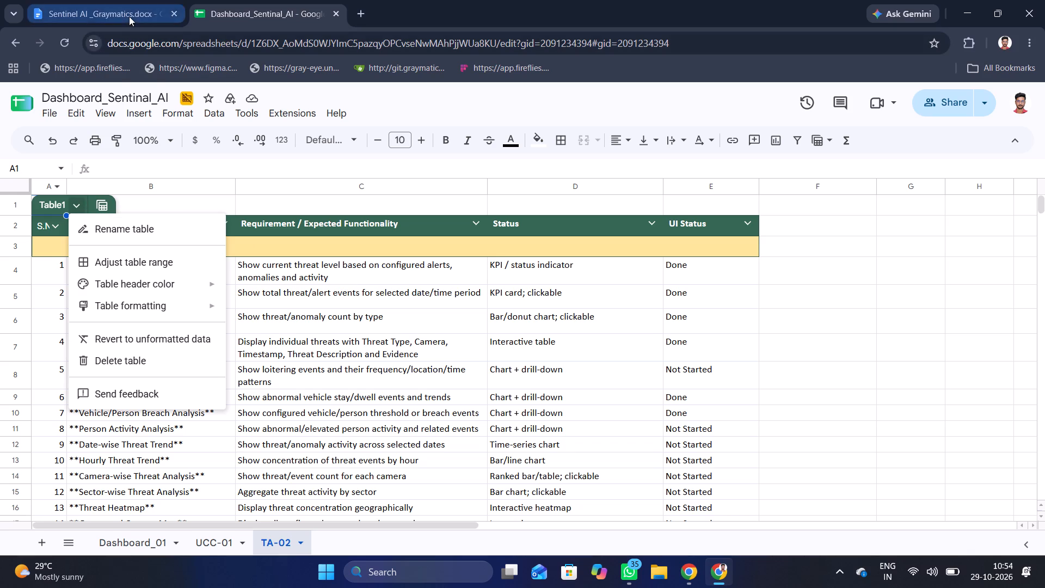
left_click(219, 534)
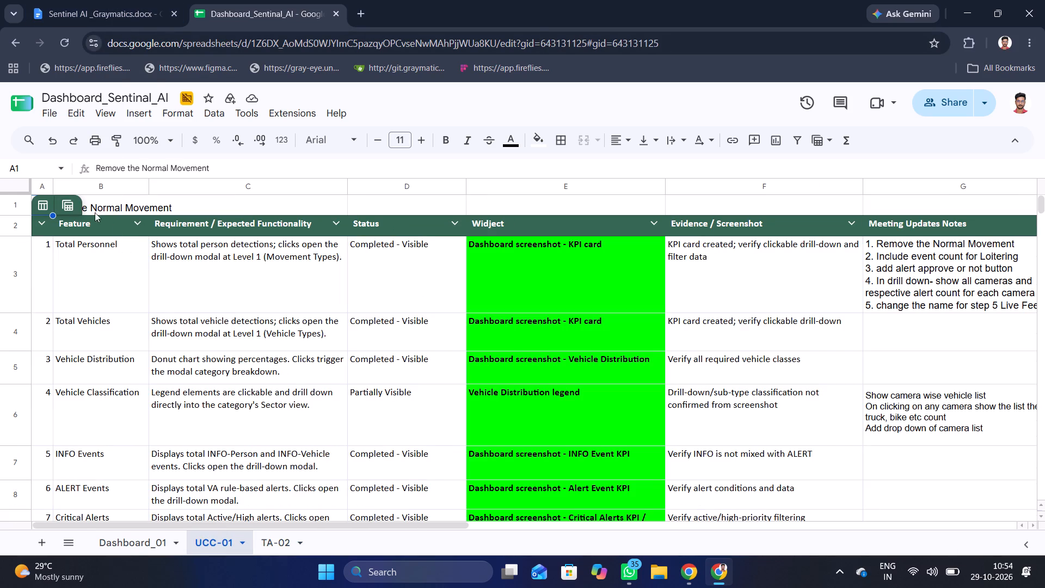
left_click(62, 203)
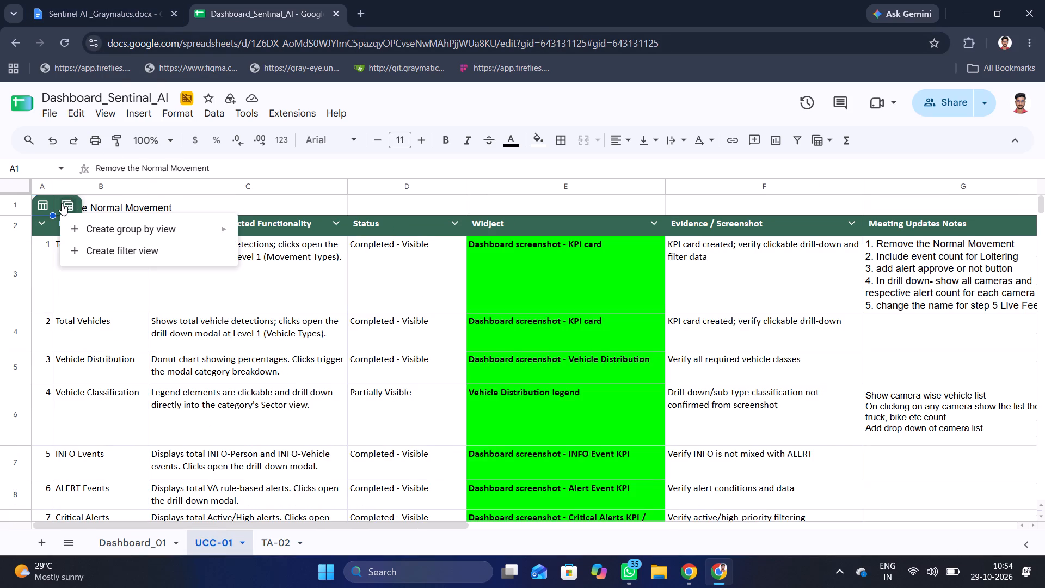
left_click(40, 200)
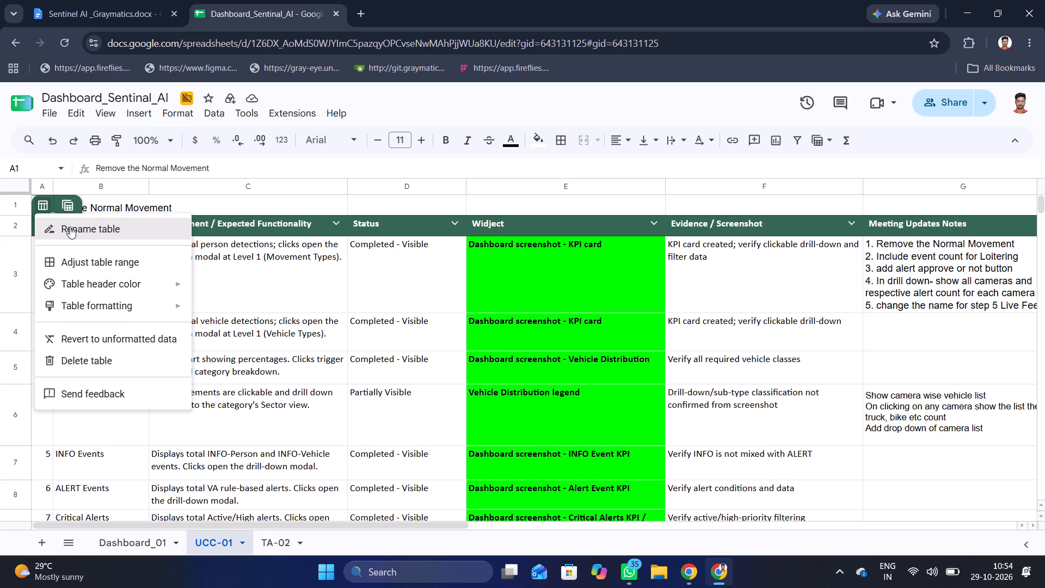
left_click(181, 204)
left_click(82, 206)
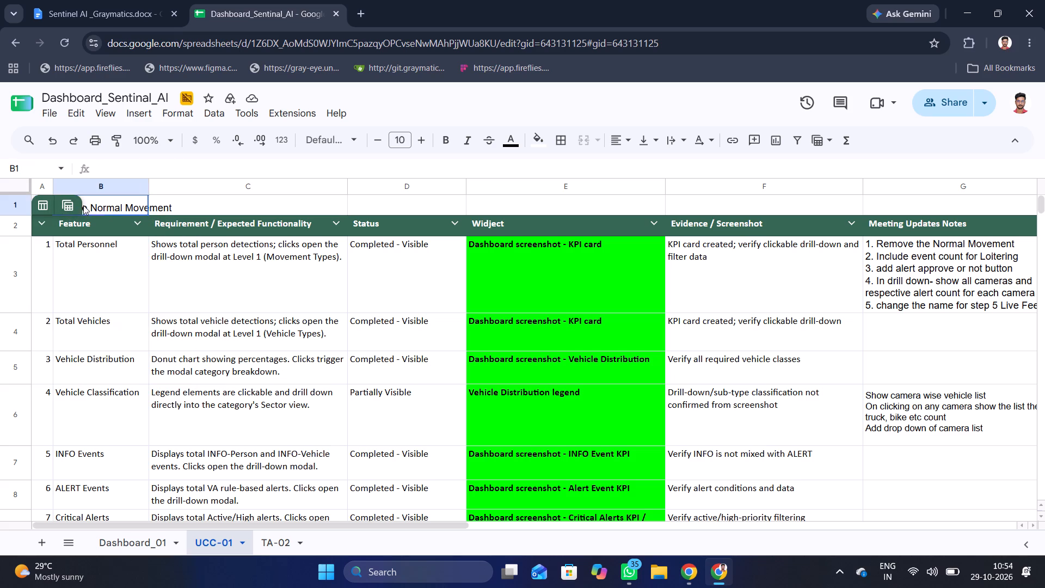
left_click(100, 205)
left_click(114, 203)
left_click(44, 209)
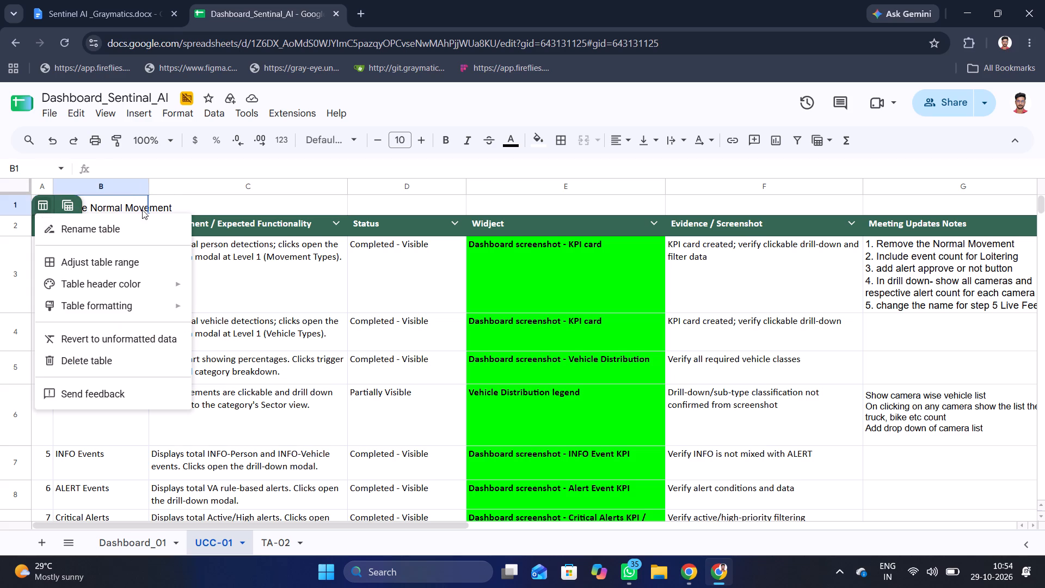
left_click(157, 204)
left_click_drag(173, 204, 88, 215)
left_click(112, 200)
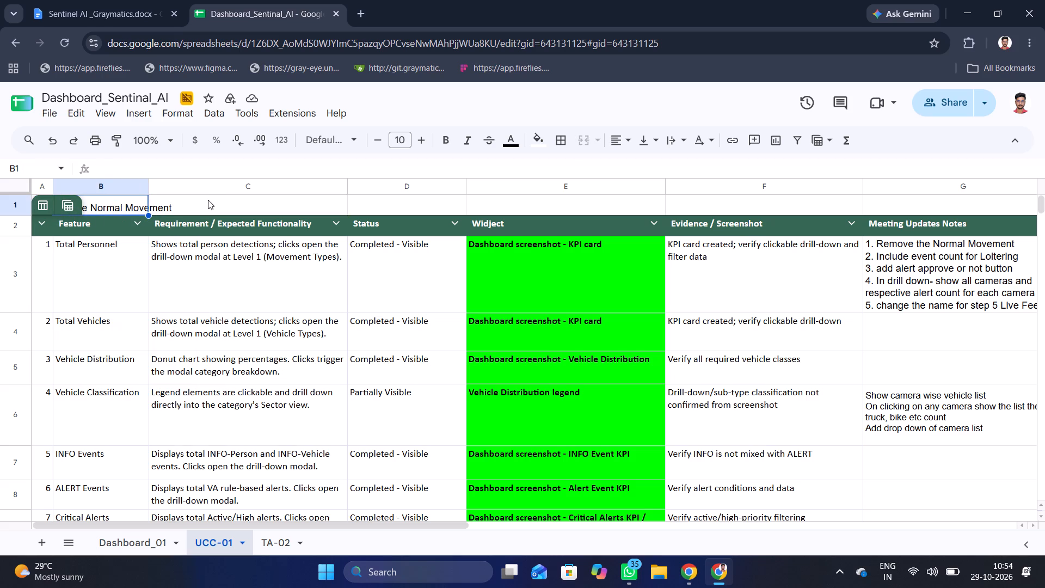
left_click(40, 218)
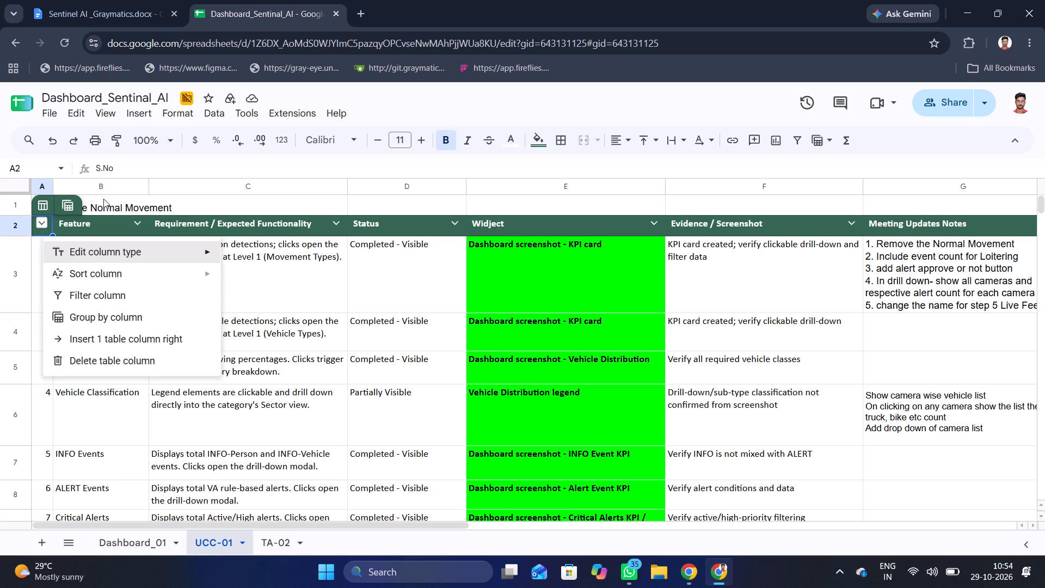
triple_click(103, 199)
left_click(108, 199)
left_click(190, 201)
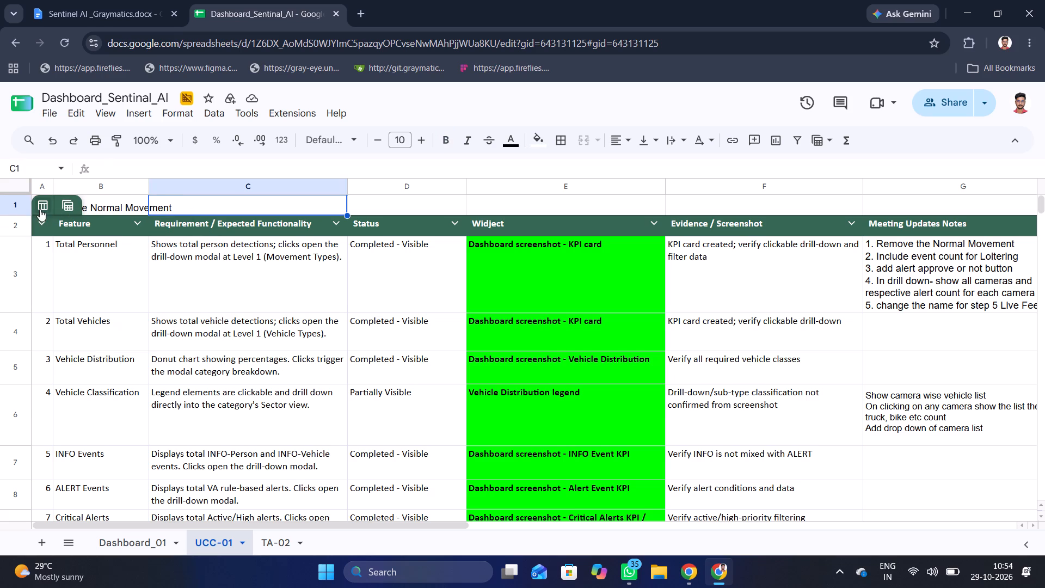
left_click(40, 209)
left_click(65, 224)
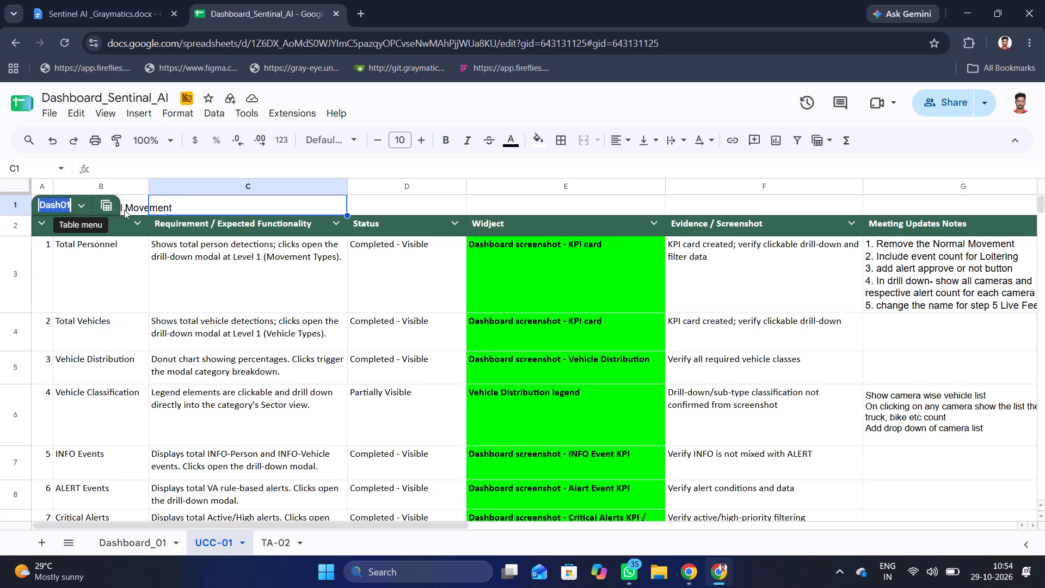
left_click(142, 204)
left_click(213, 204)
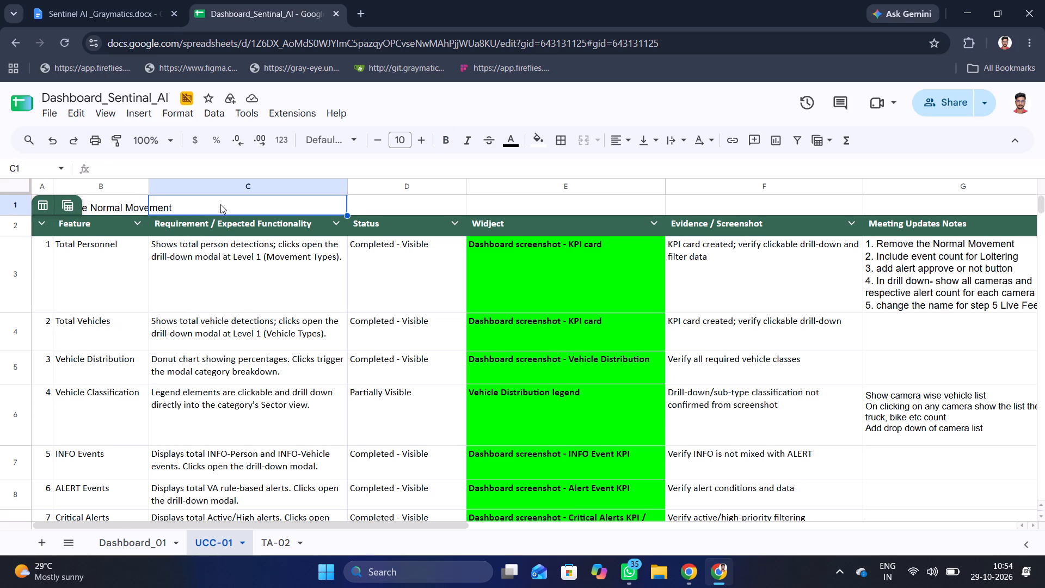
Return to the Sentinel AI document and examine the SITREP Data Categories section, including its category table and closing note.
left_click(108, 11)
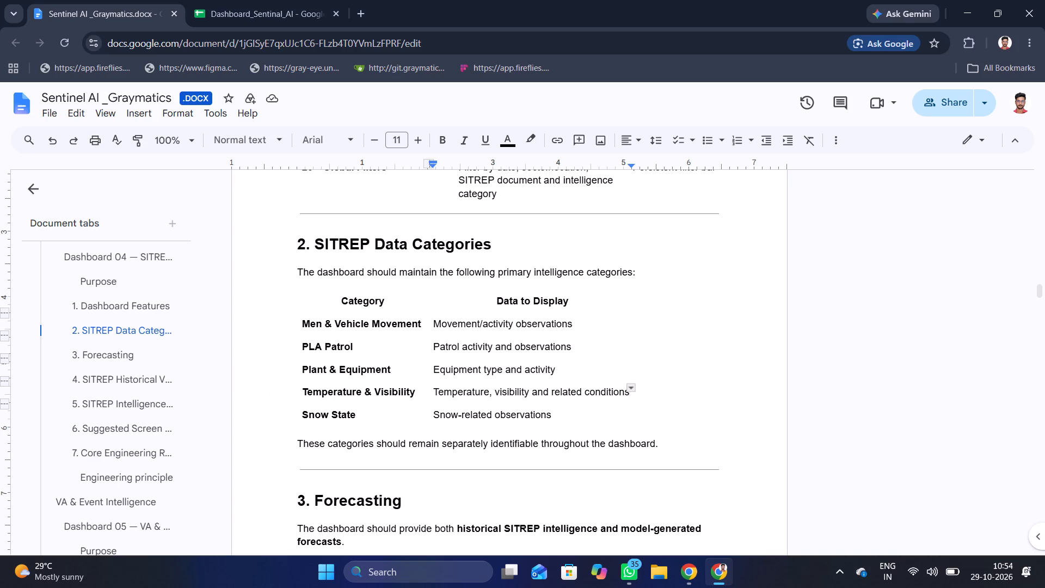
left_click_drag(675, 443, 299, 253)
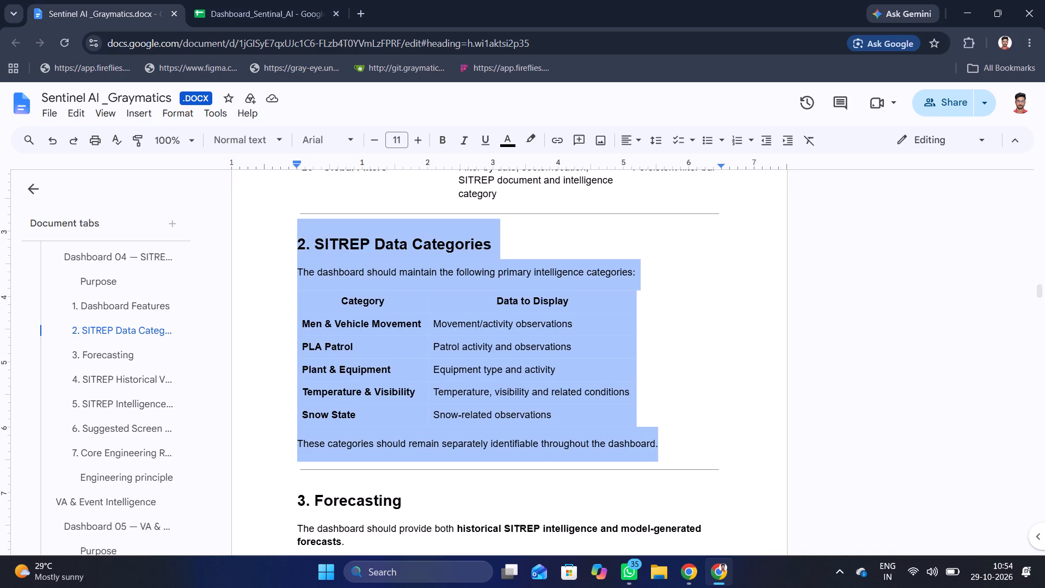
left_click_drag(299, 253, 298, 253)
left_click(697, 330)
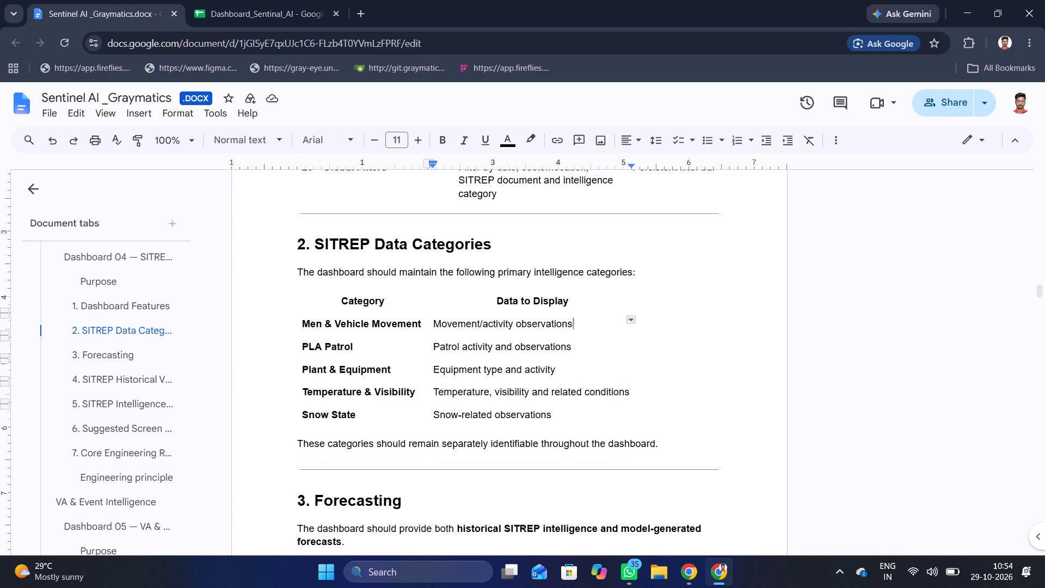
left_click_drag(668, 446, 431, 346)
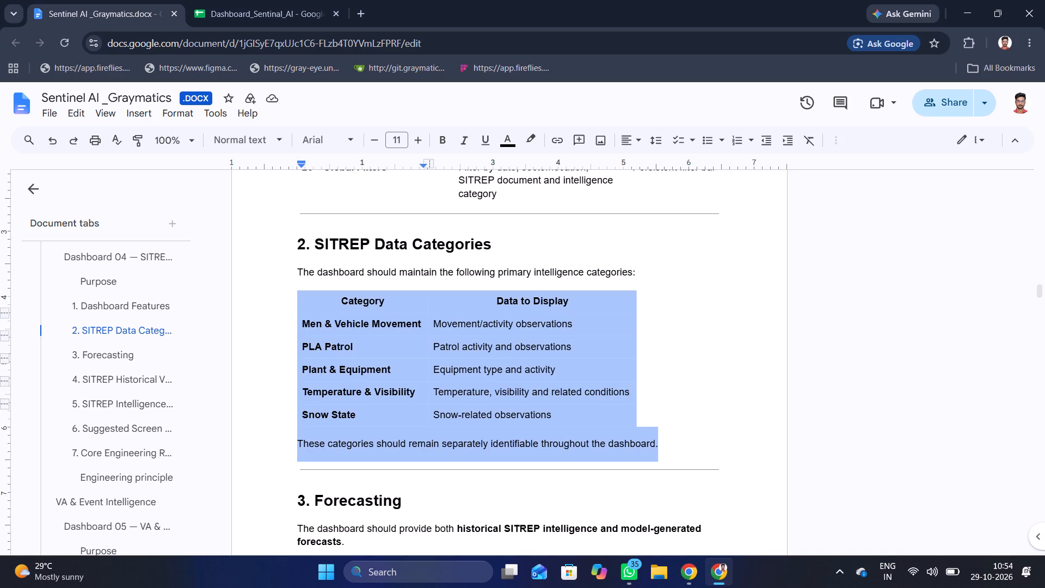
left_click_drag(431, 346, 299, 242)
left_click(737, 368)
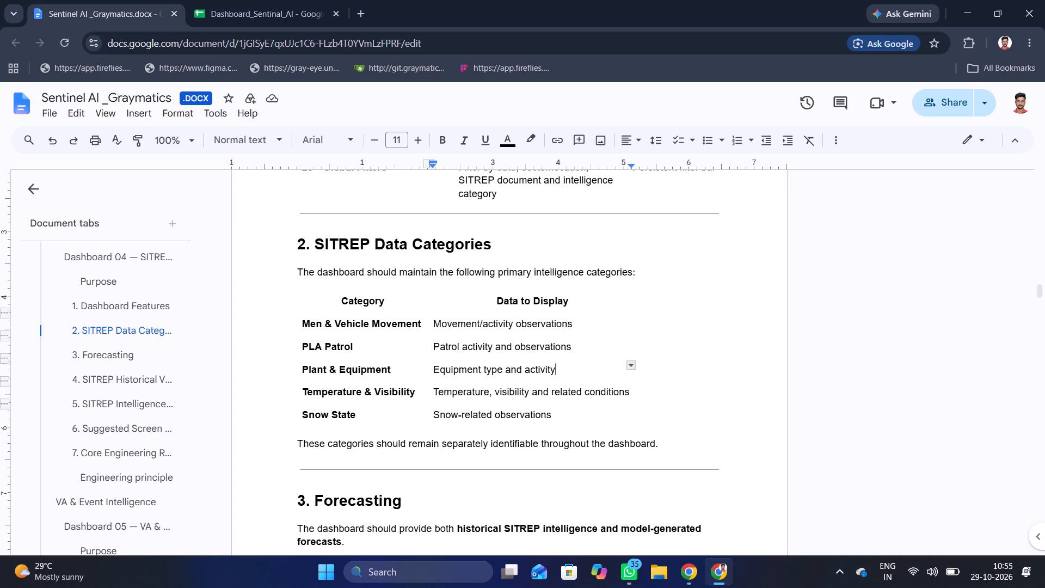
left_click(651, 365)
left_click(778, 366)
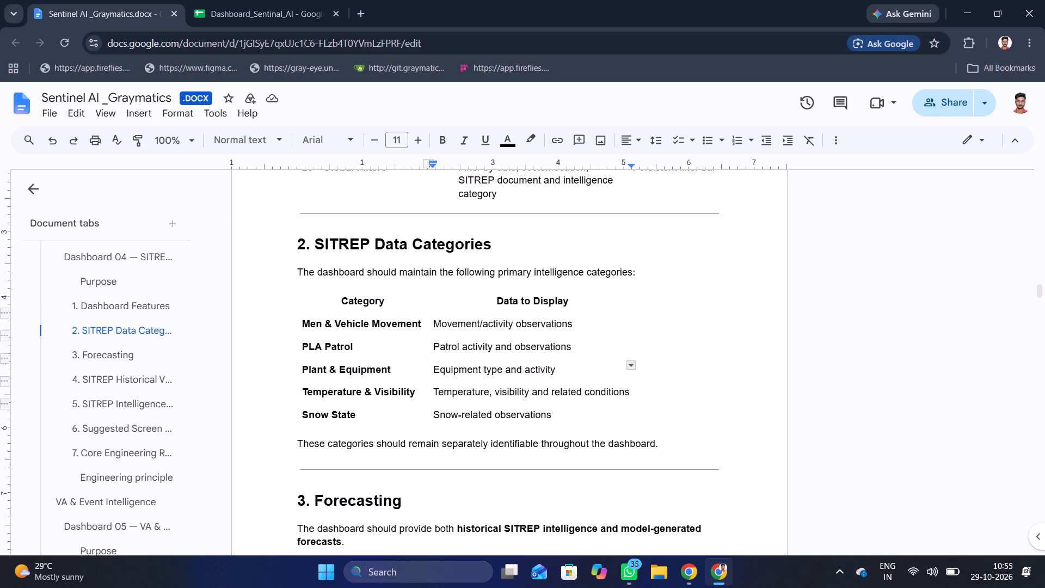
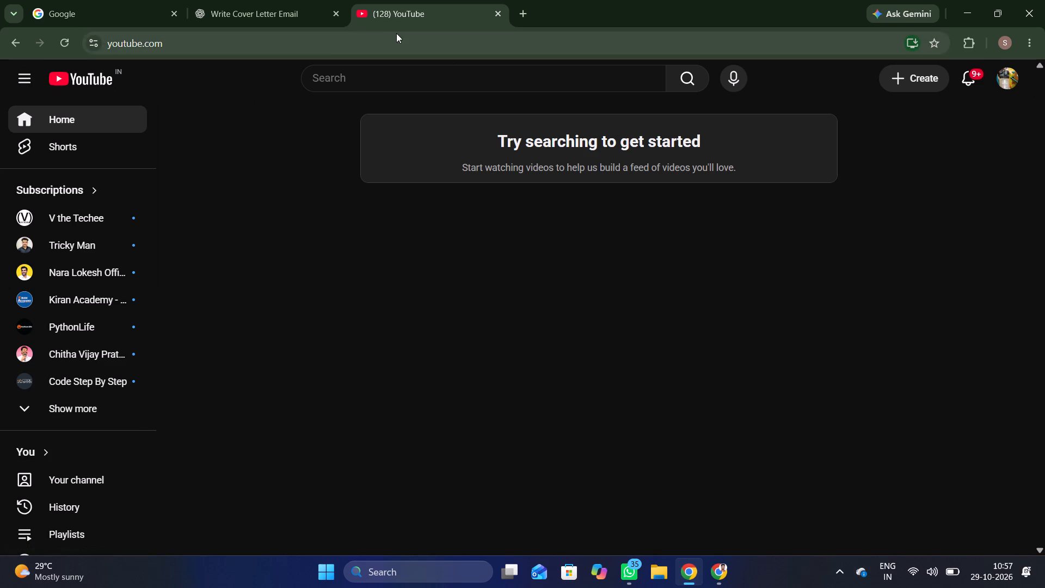
Close the YouTube browser tab and open a new blank tab beside the Write Cover Letter Email conversation.
left_click(496, 10)
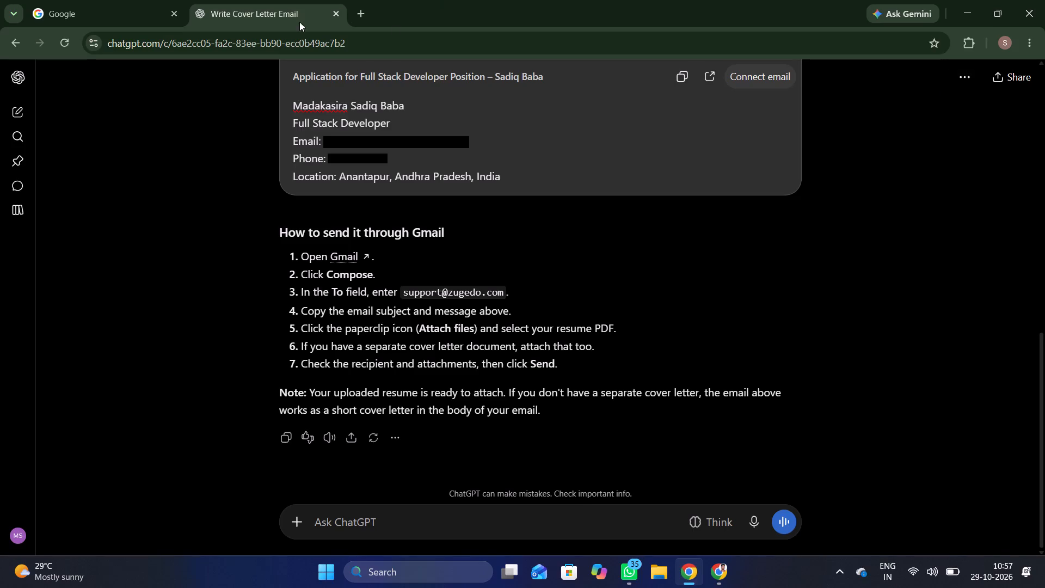
left_click(358, 15)
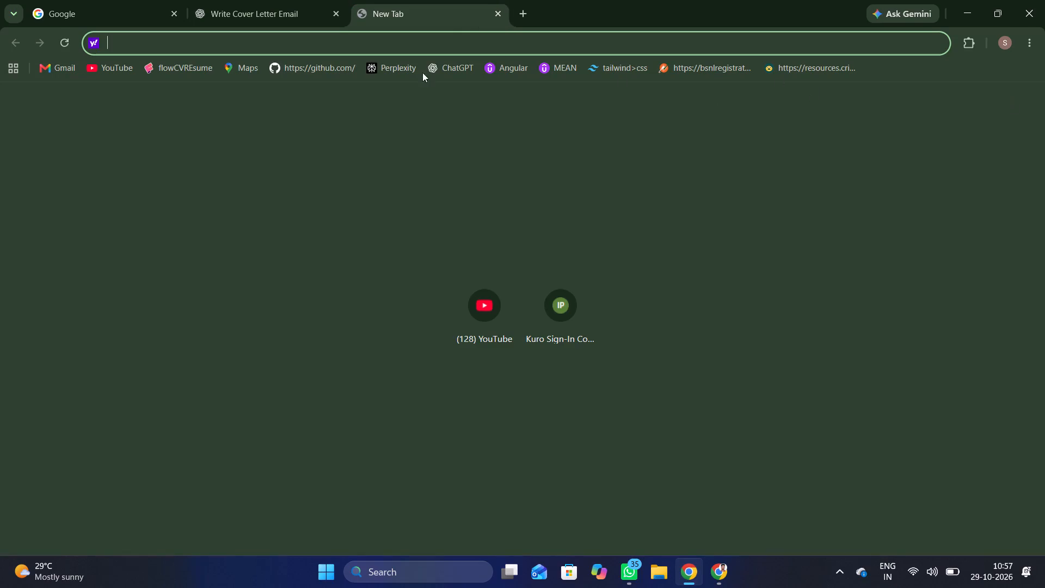
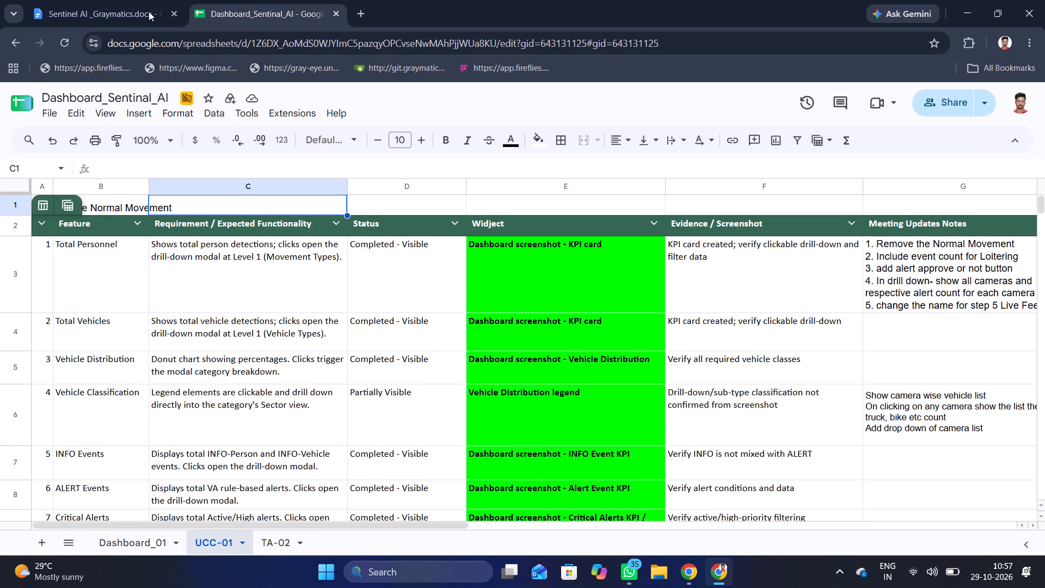
Return to the Dashboard_Sentinal_AI spreadsheet and slightly narrow the Status column on the UCC-01 sheet.
left_click(130, 12)
left_click(218, 3)
left_click(275, 1)
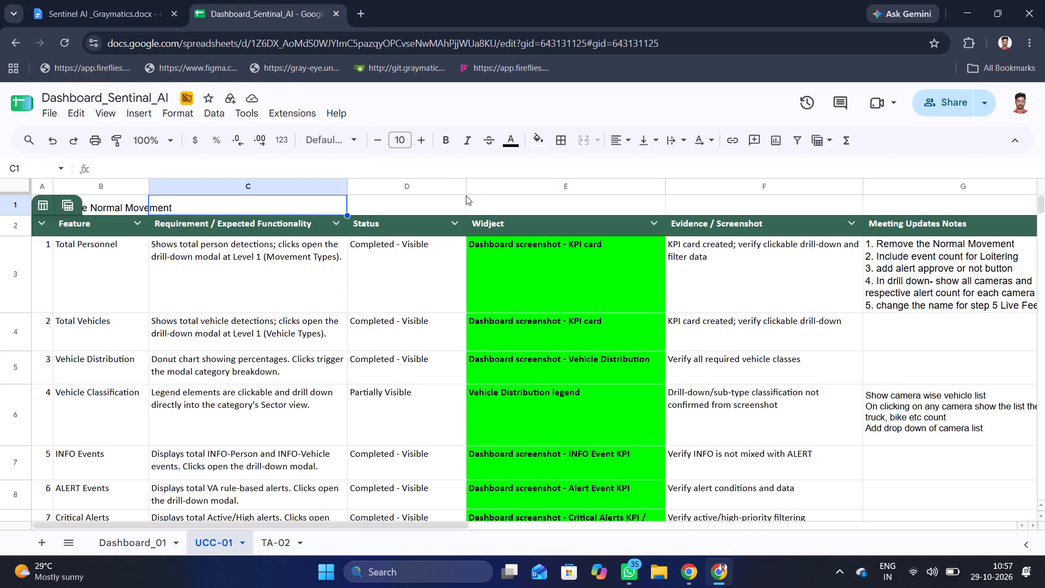
left_click_drag(466, 185, 456, 181)
Look through the UCC-01 sheet's feature rows and the area below them.
scroll(427, 262, "down", 2)
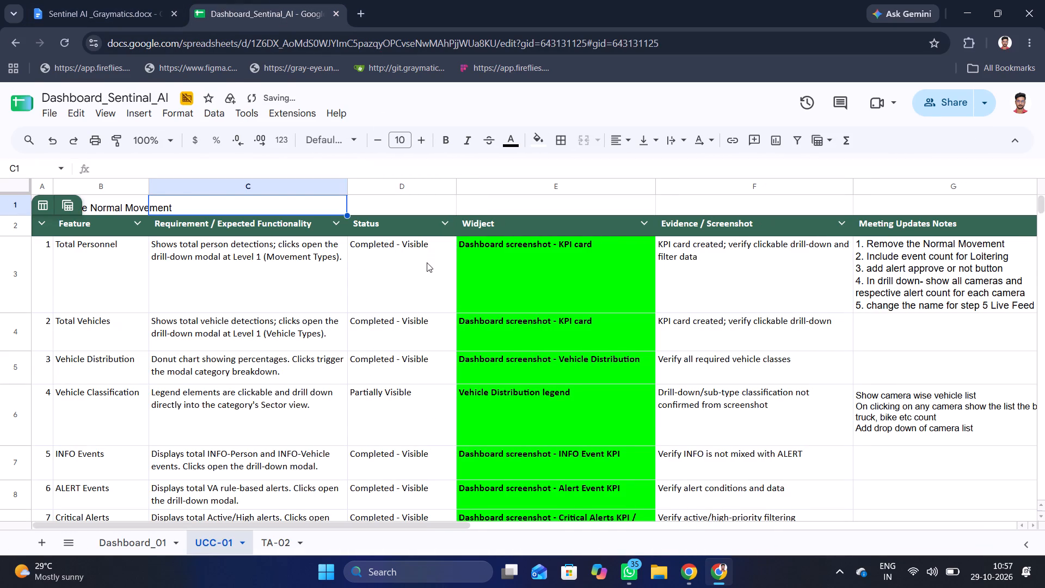
scroll(427, 262, "down", 4)
scroll(427, 262, "up", 2)
scroll(427, 262, "down", 2)
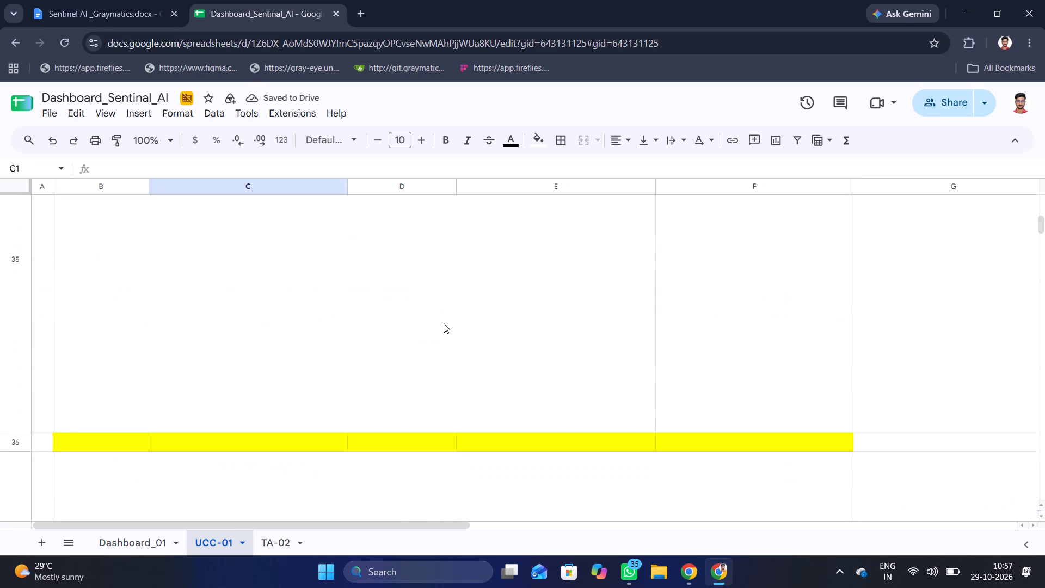
Review the UCC-01 feature table and compare its column layout with the TA-02 sheet.
scroll(444, 323, "up", 1)
scroll(444, 323, "down", 1)
scroll(444, 323, "up", 5)
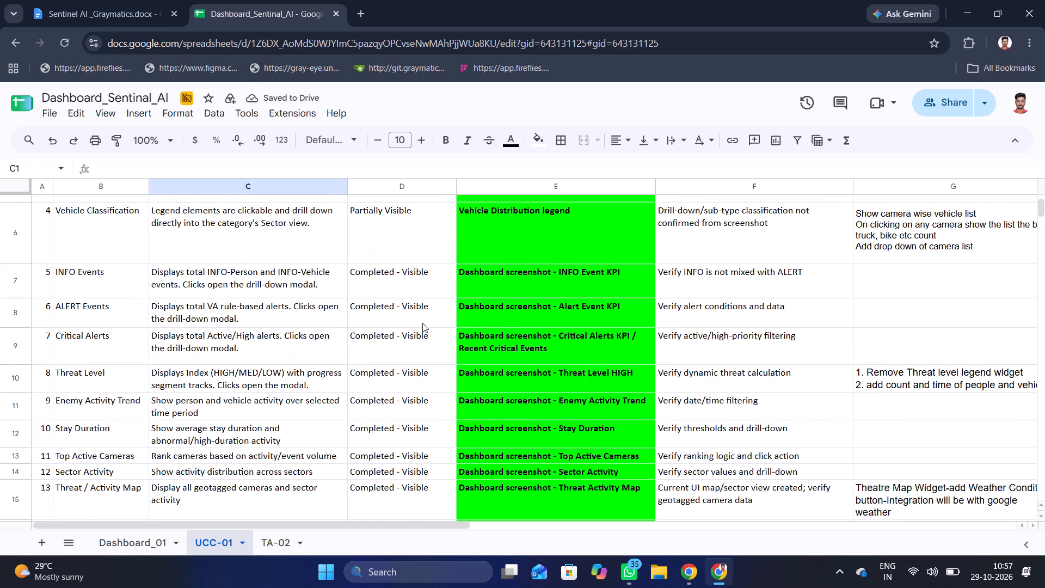
scroll(420, 321, "up", 6)
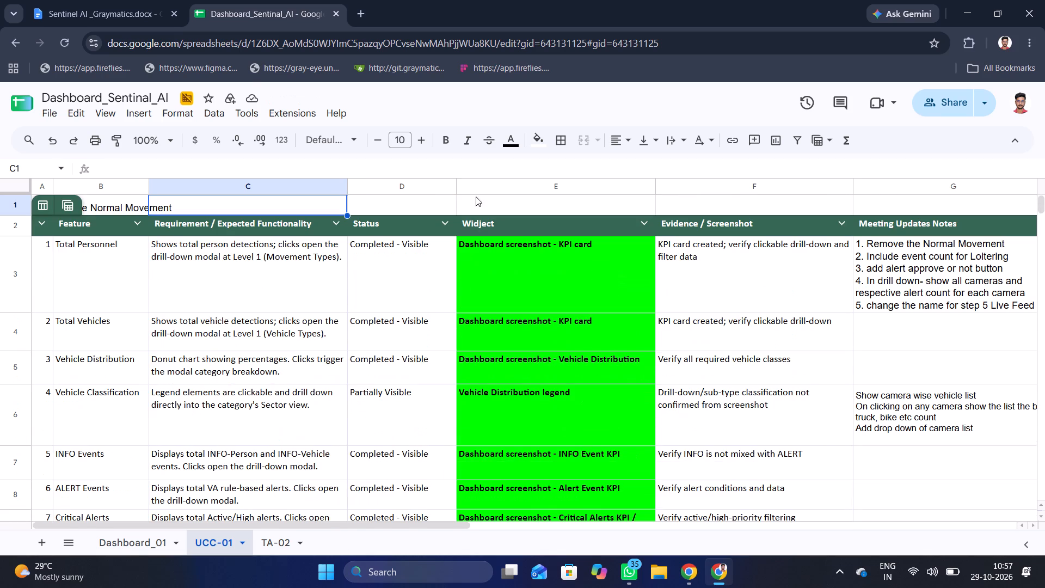
left_click(451, 161)
left_click(446, 7)
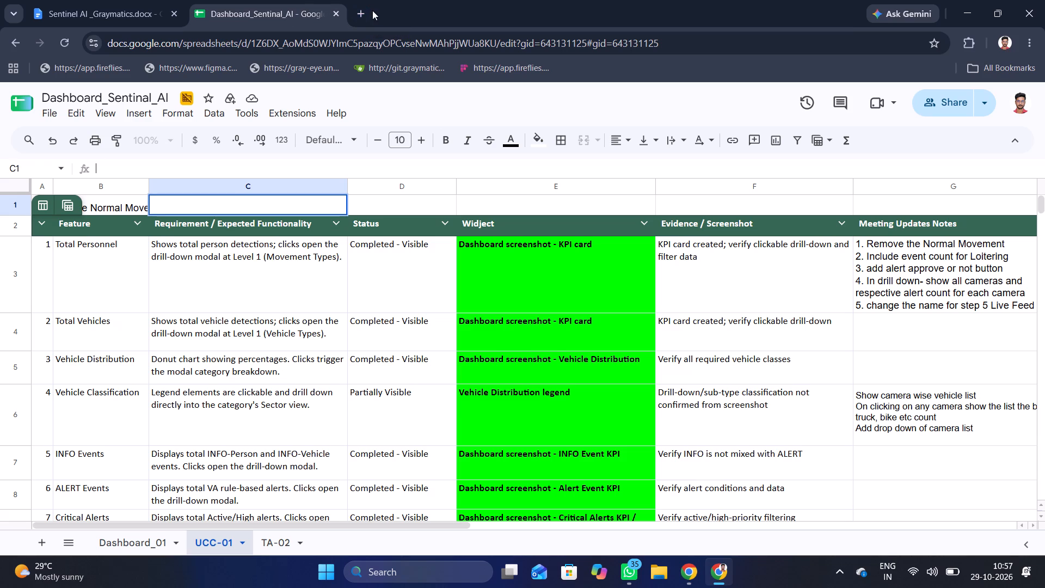
left_click(389, 7)
left_click(275, 549)
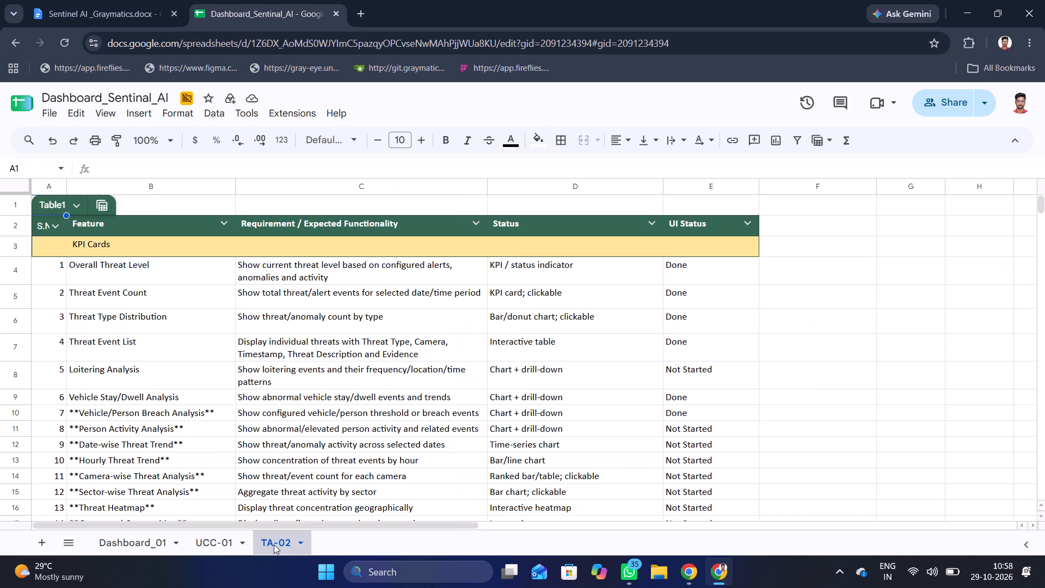
left_click(215, 544)
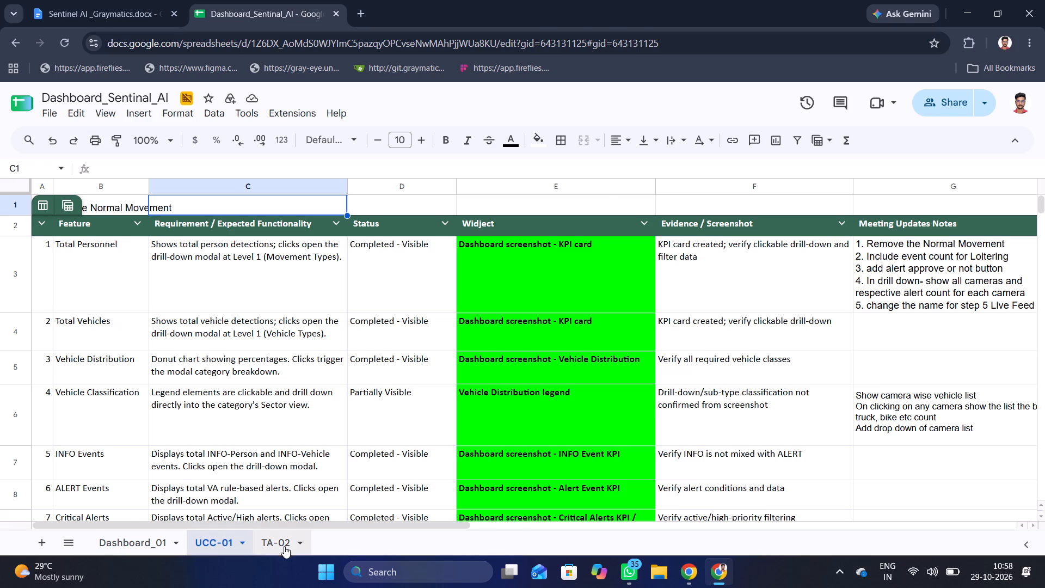
left_click(284, 546)
left_click(224, 538)
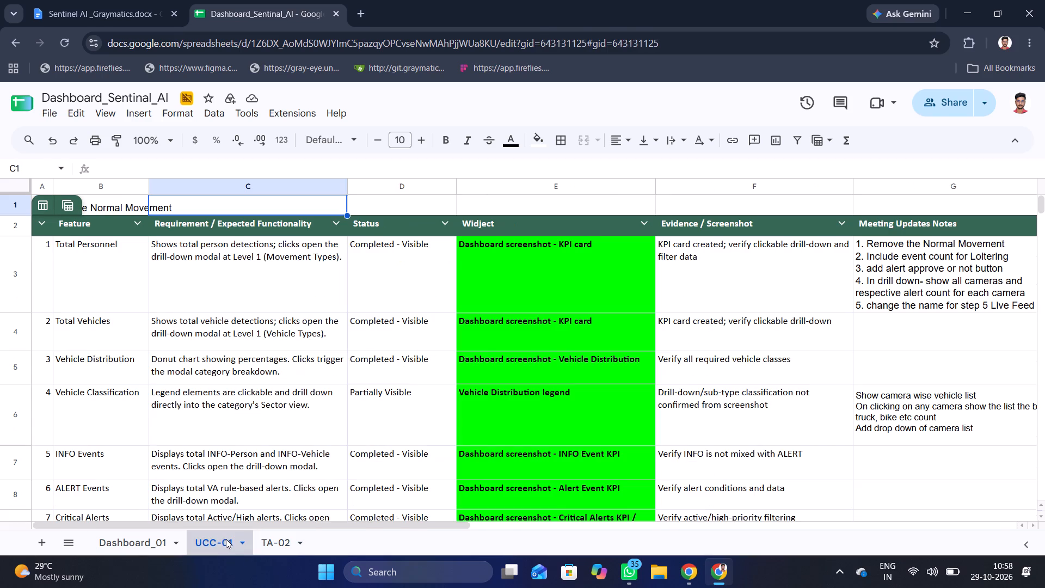
left_click(293, 540)
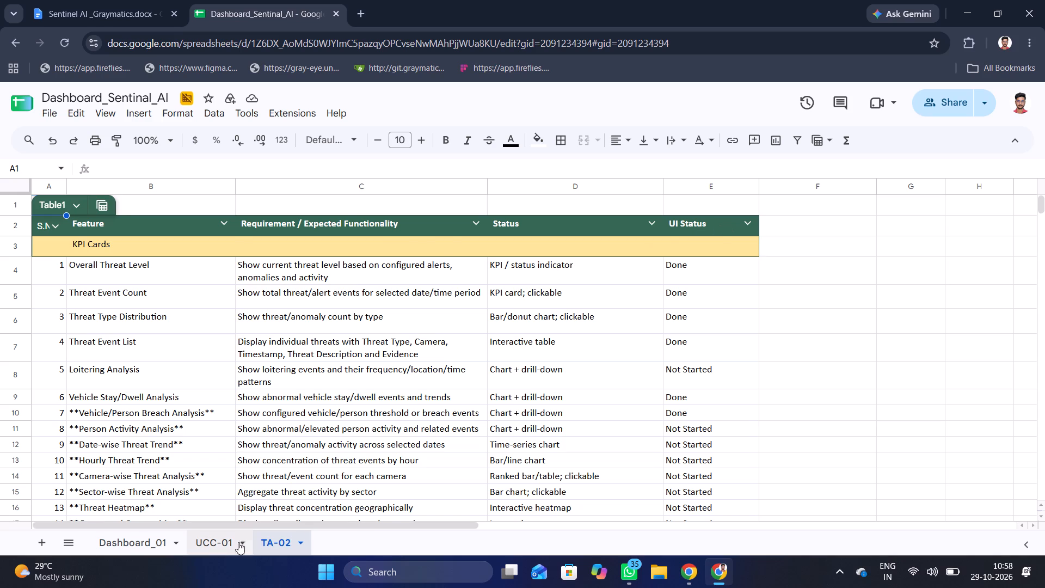
left_click(224, 546)
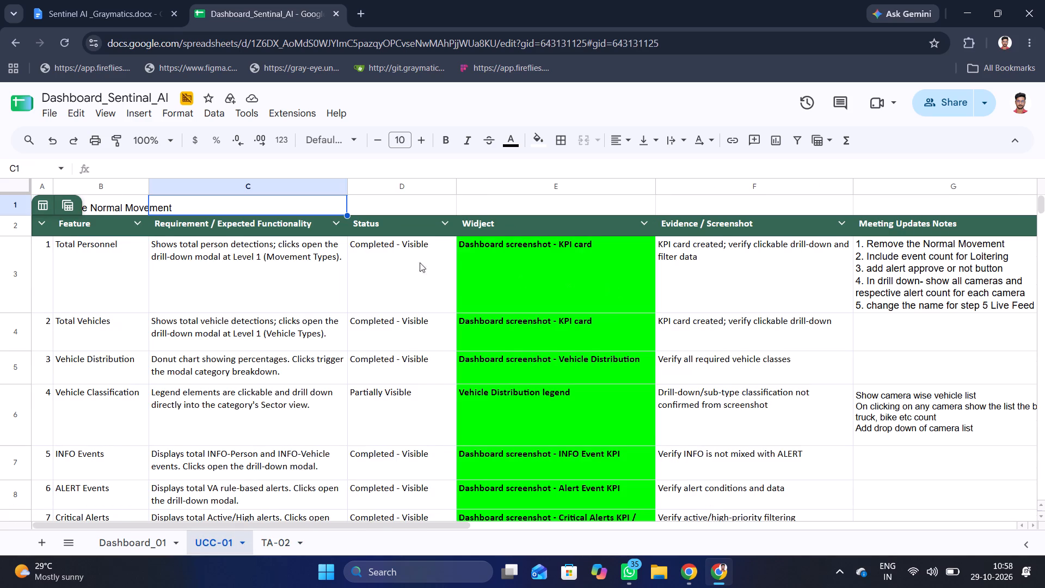
Copy the Widject, Evidence / Screenshot and Meeting Updates Notes headers from UCC-01 into TA-02's header row, starting at the UI Status column.
left_click_drag(67, 223, 992, 229)
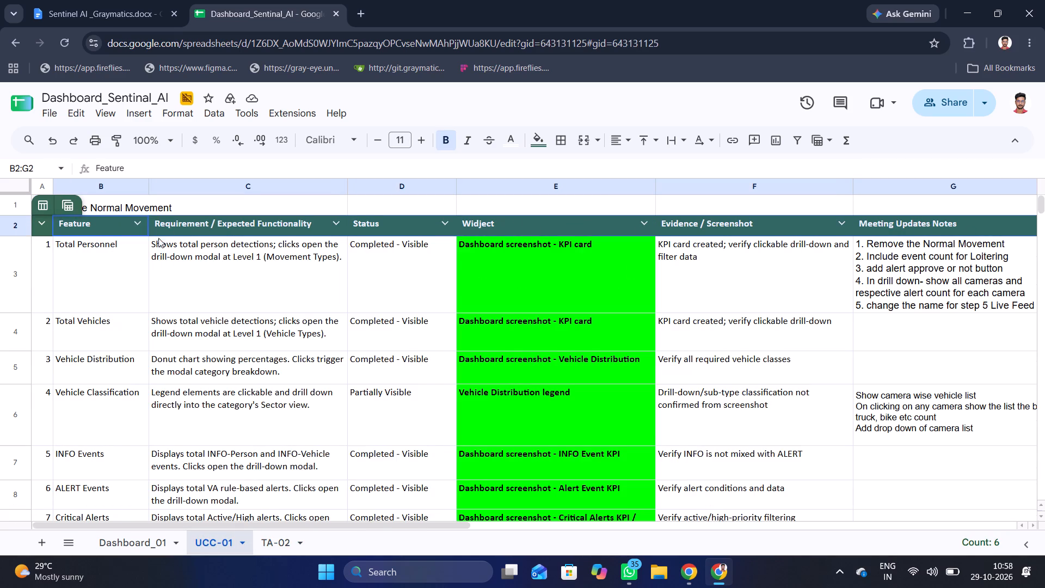
left_click(403, 225)
left_click_drag(489, 221, 774, 219)
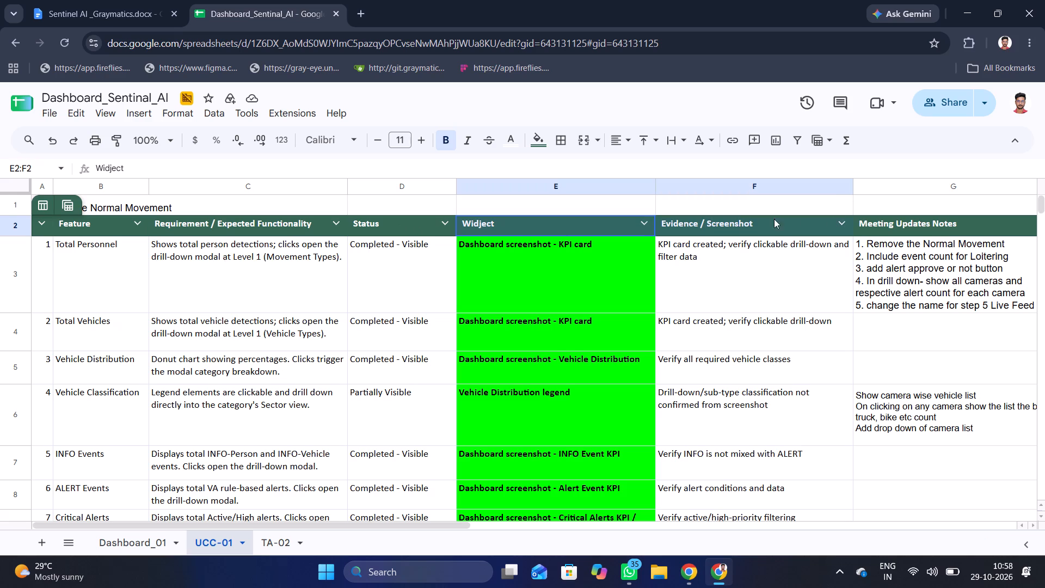
left_click_drag(774, 219, 933, 221)
left_click(534, 222)
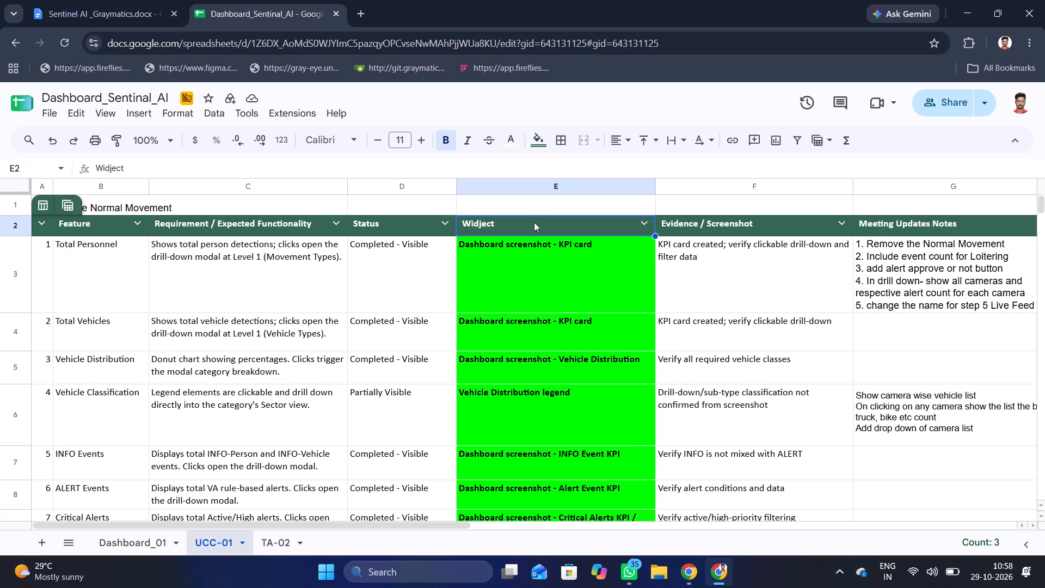
left_click(493, 232)
left_click_drag(468, 226, 961, 229)
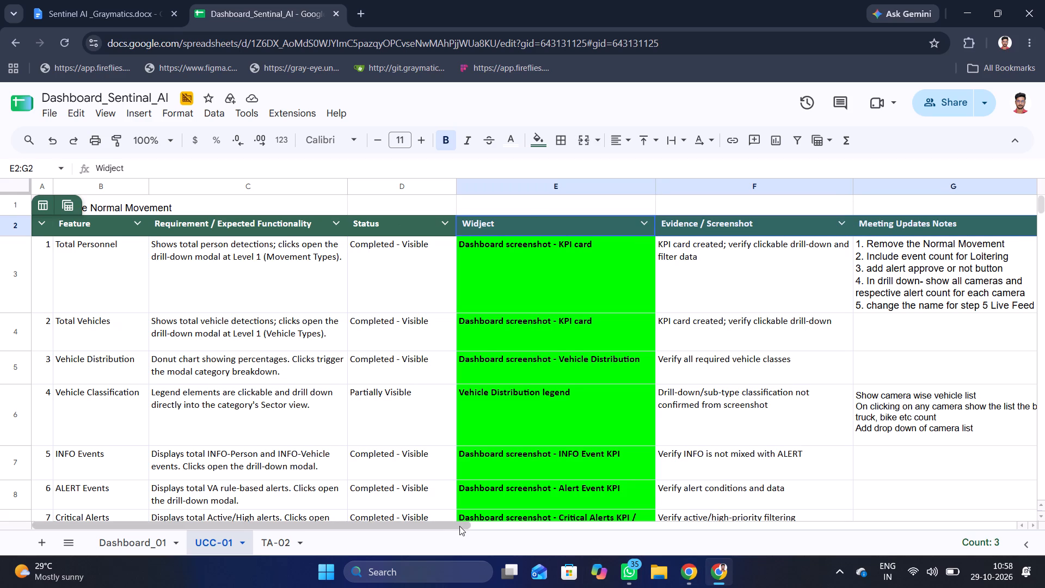
left_click_drag(456, 526, 526, 526)
key("ctrl+c")
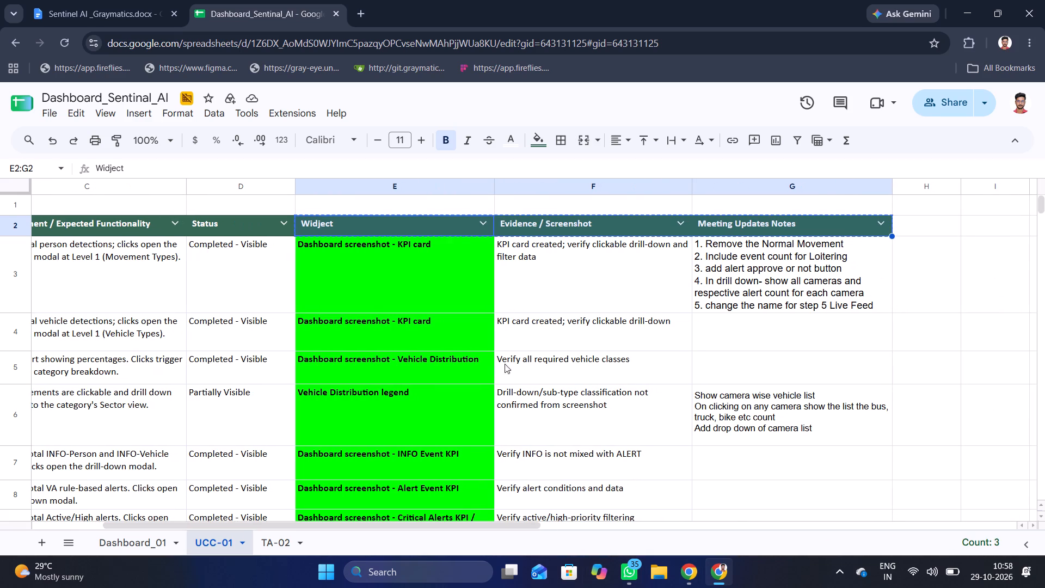
left_click(268, 534)
left_click(700, 226)
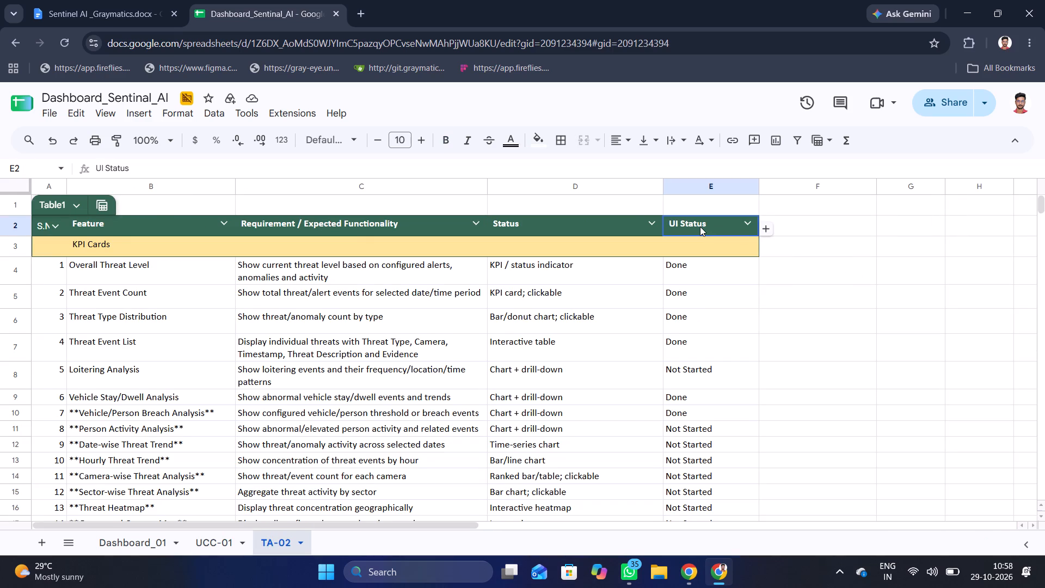
key("ctrl+v")
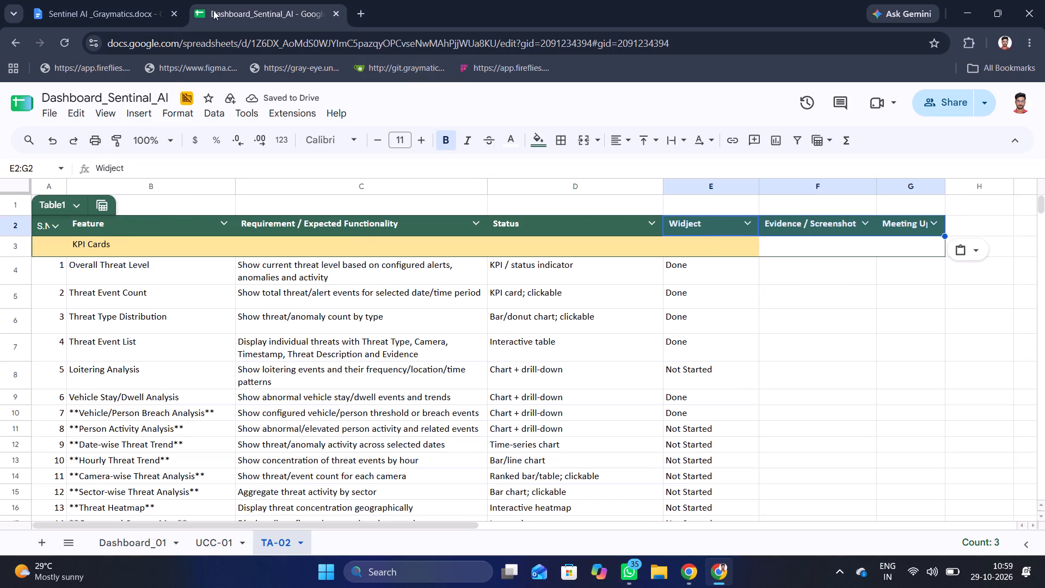
Check TA-02's header row against UCC-01 and look through its full list of threat features and statuses.
left_click(222, 543)
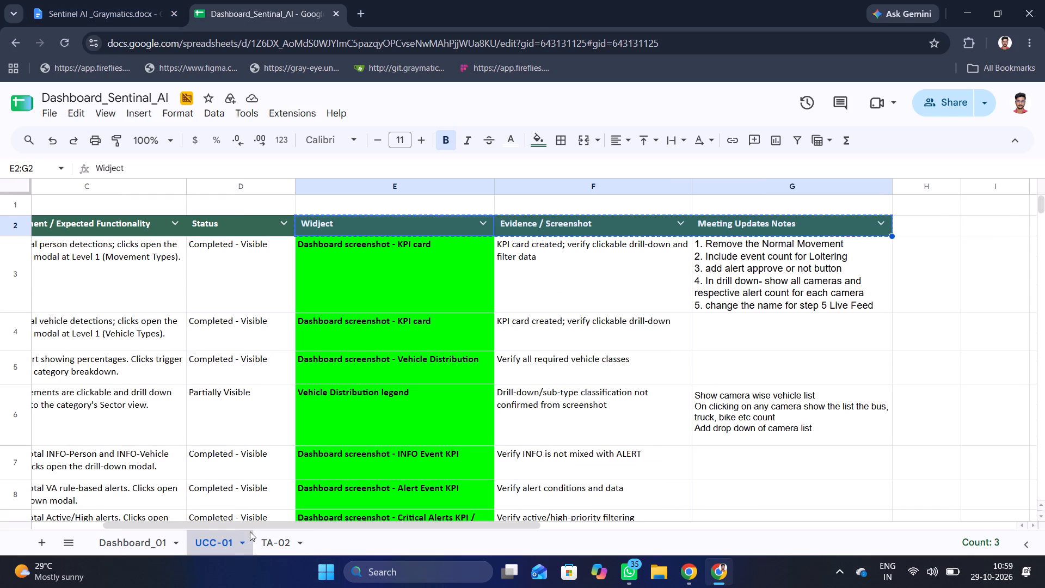
left_click(261, 543)
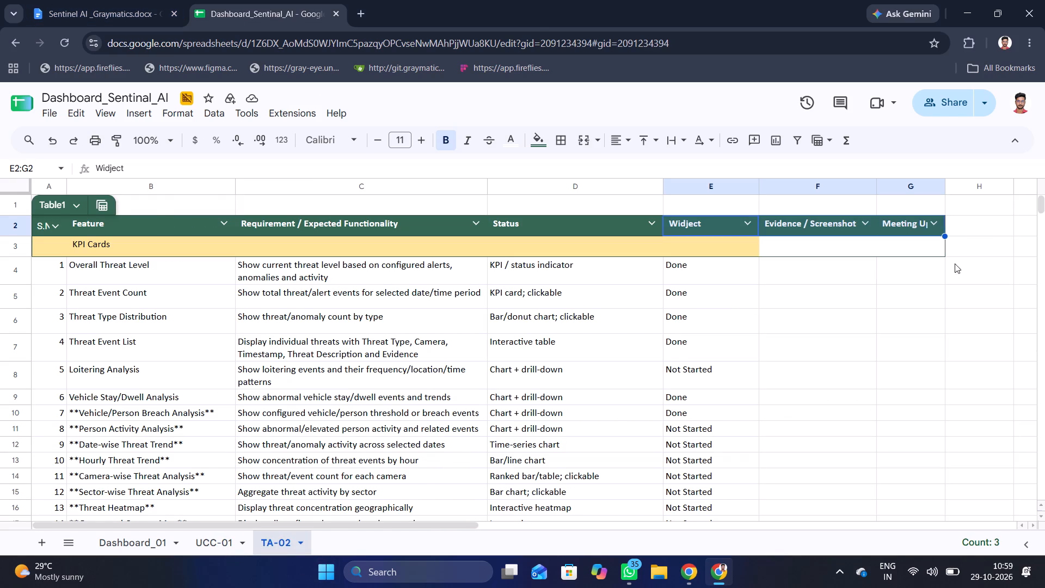
scroll(755, 348, "down", 3)
scroll(755, 348, "up", 5)
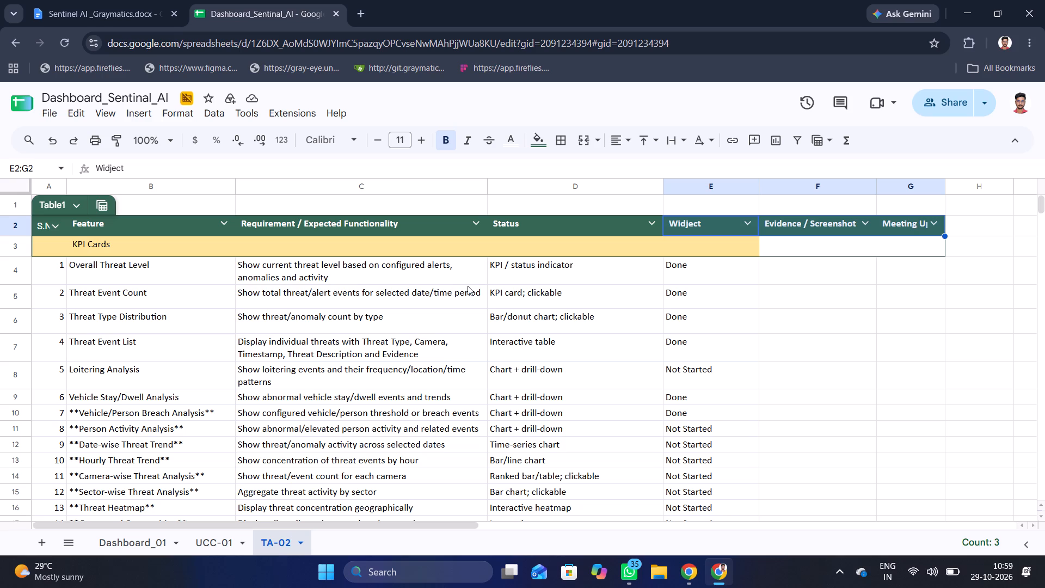
left_click(779, 275)
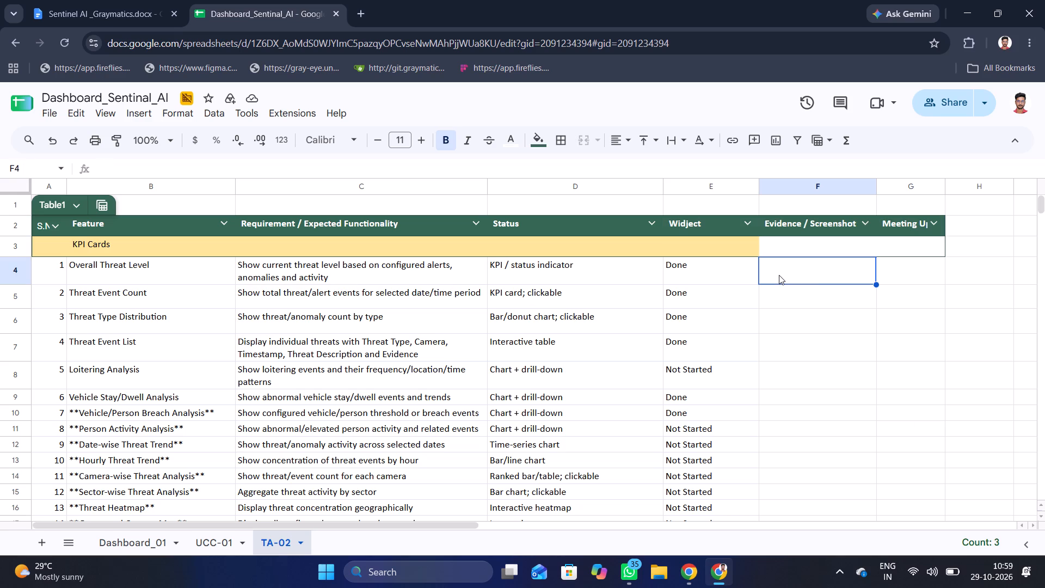
left_click(788, 257)
left_click(847, 246)
left_click(655, 240)
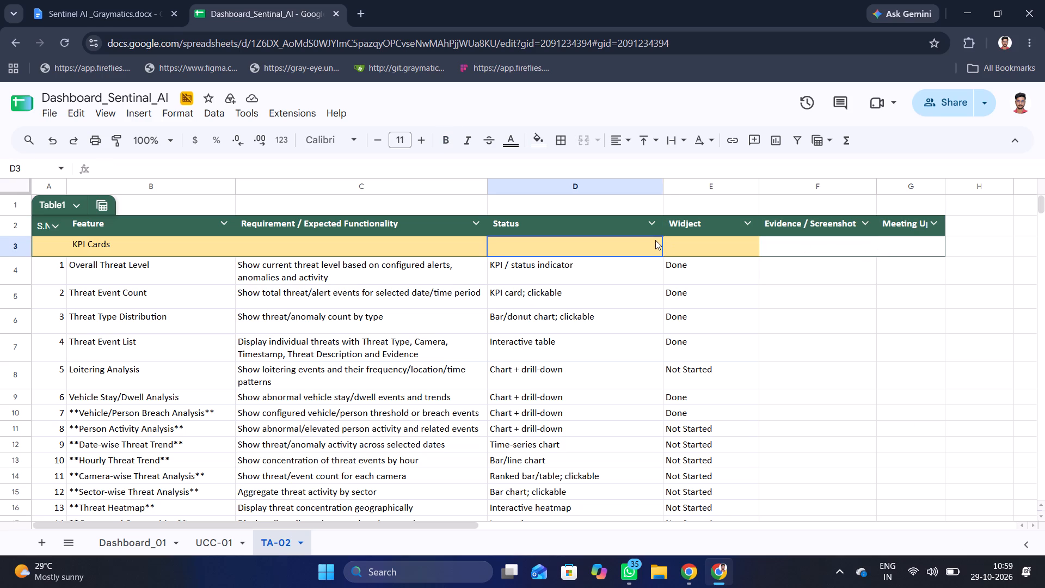
scroll(214, 239, "down", 2)
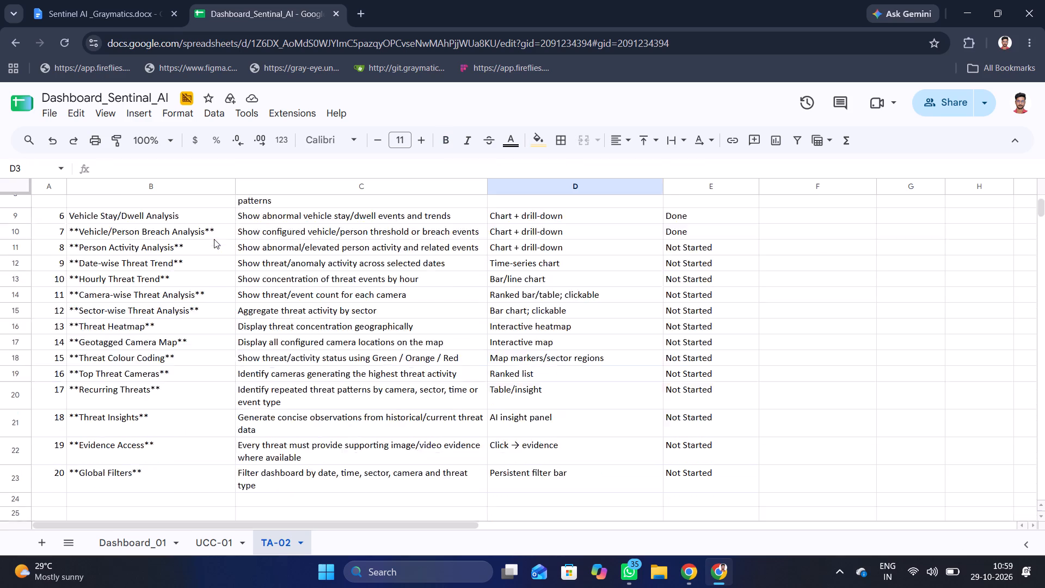
scroll(214, 239, "down", 2)
scroll(214, 239, "up", 4)
scroll(214, 240, "down", 1)
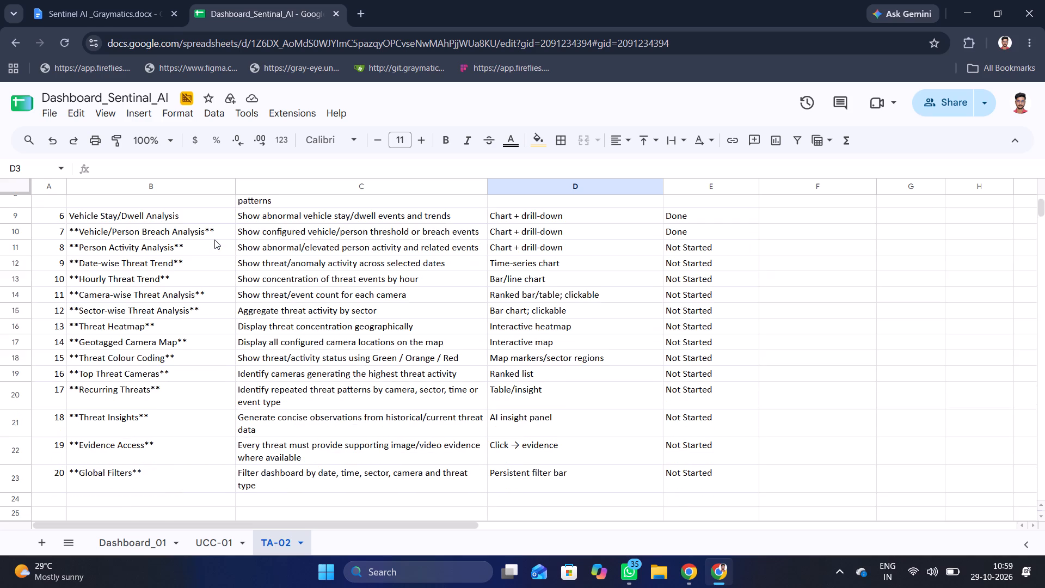
scroll(245, 220, "up", 2)
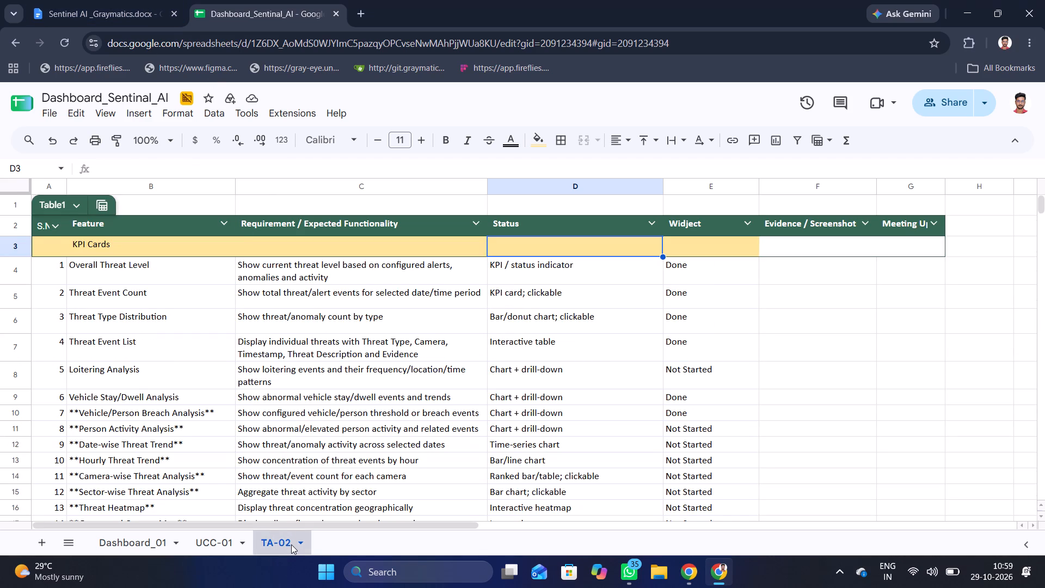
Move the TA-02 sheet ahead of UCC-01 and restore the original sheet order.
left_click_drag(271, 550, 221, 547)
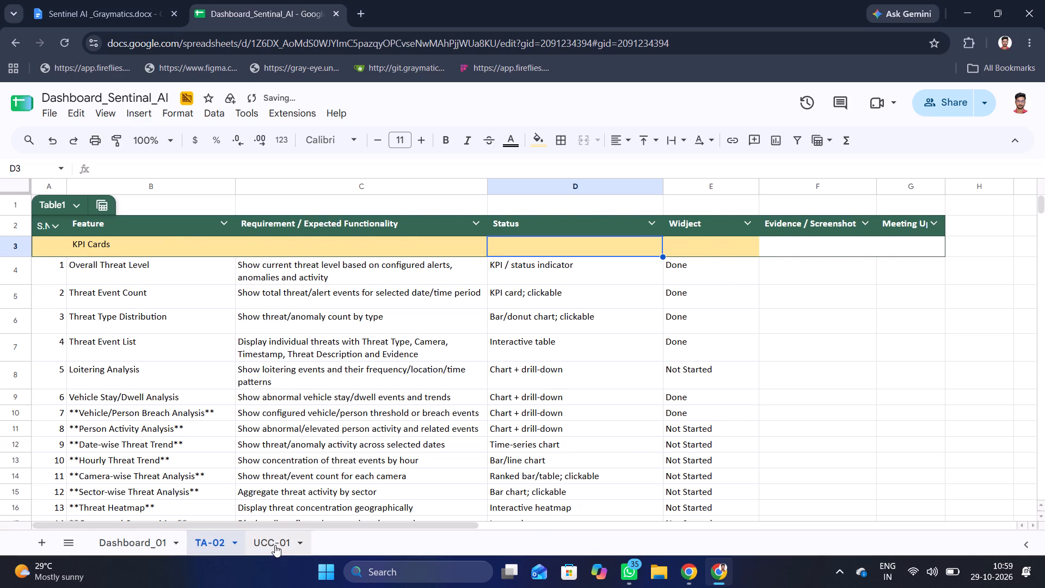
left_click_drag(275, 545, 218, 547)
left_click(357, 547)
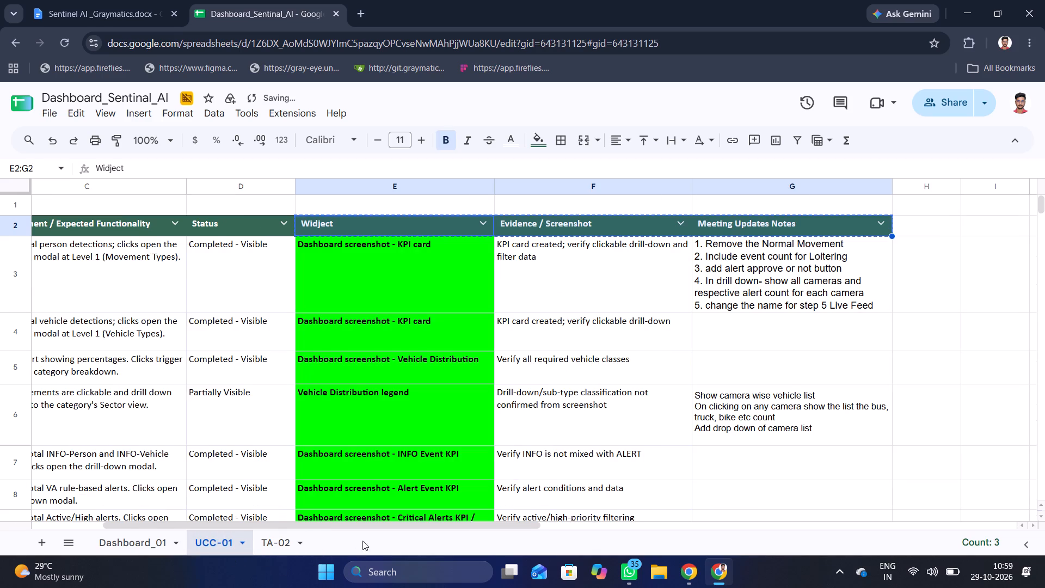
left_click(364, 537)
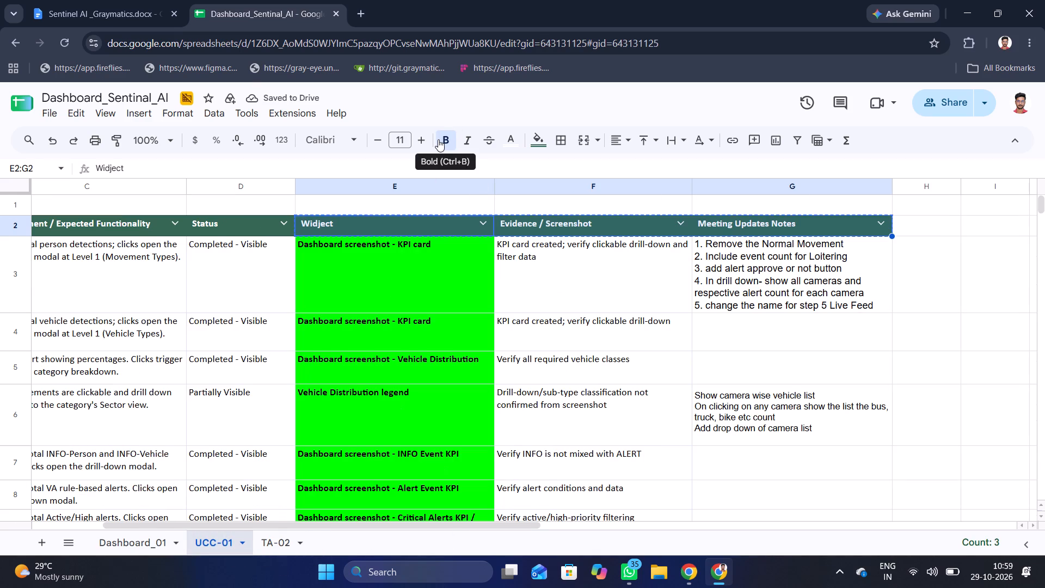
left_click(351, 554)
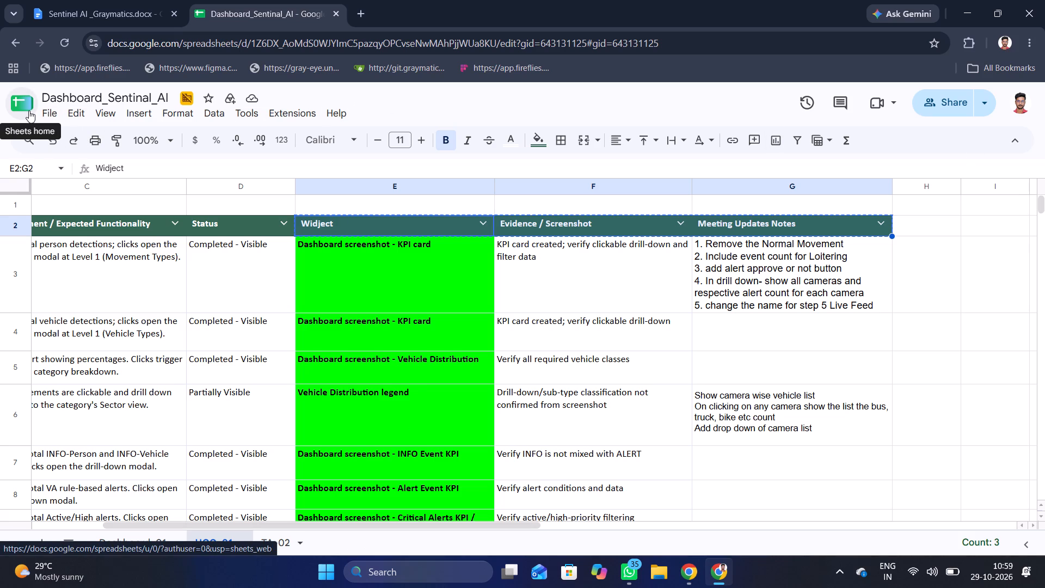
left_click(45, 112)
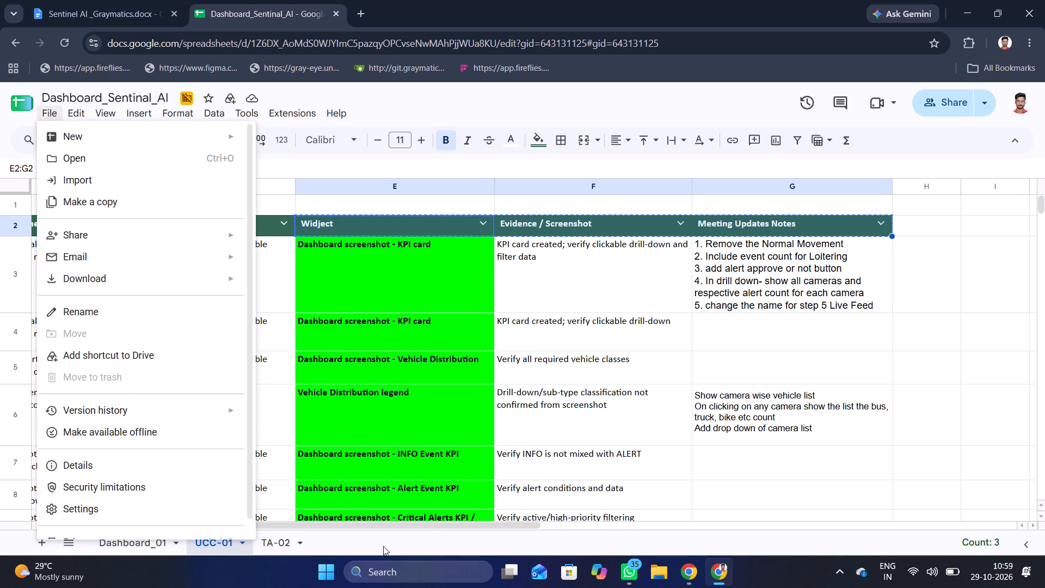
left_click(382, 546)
Add a blank sheet to the workbook and place it after TA-02.
left_click(37, 550)
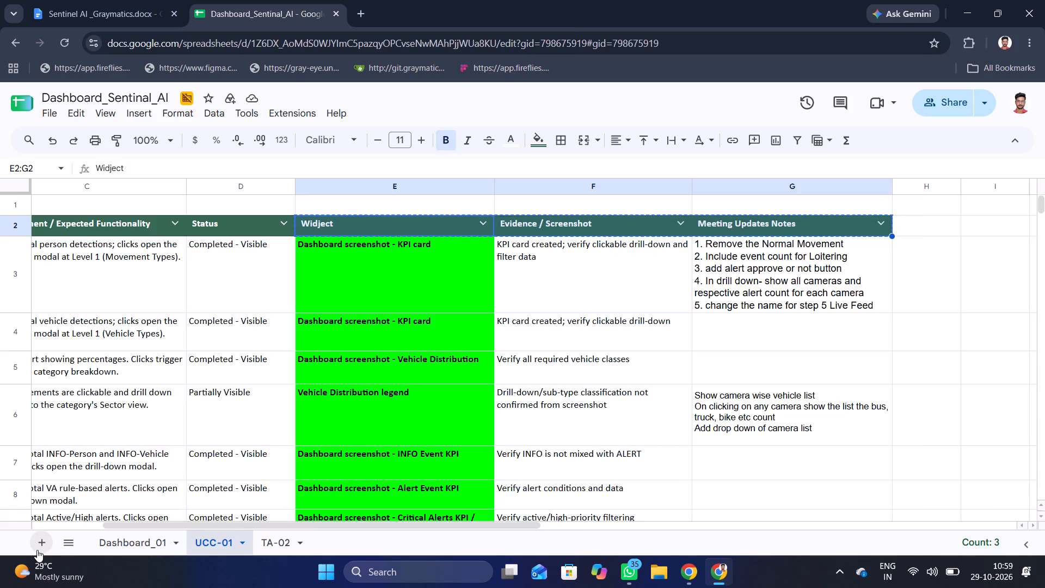
left_click_drag(263, 541, 268, 542)
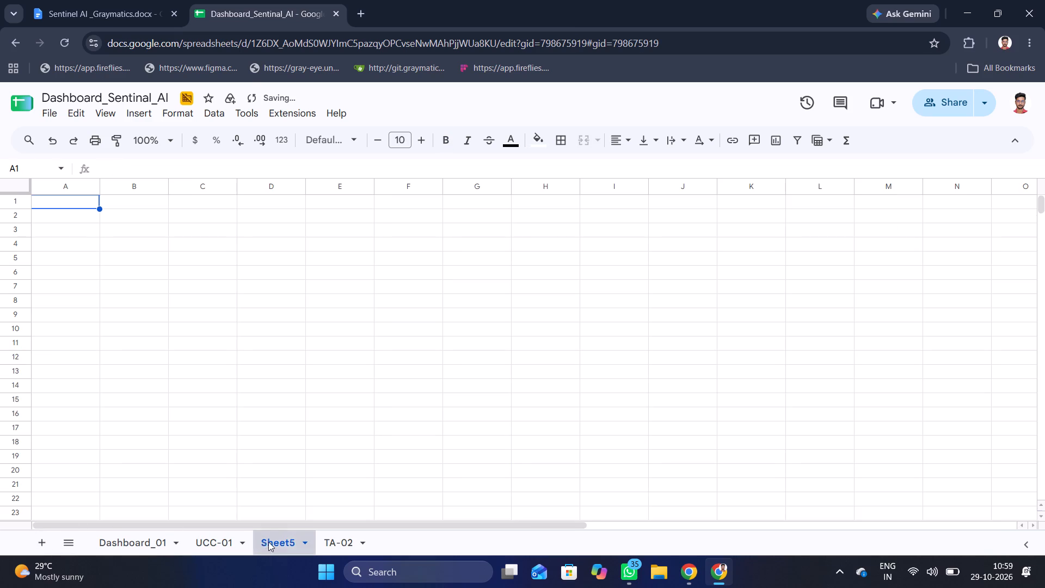
left_click_drag(268, 542, 327, 542)
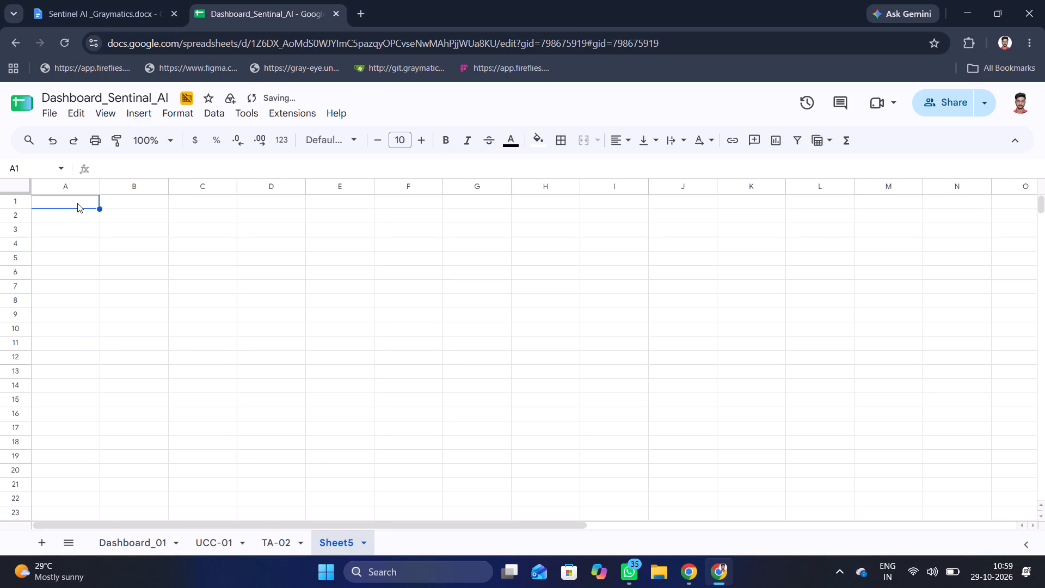
In the Sentinel AI document, copy the whole Dashboard 04 — SITREP Intelligence section, from its heading through the Engineering principle paragraph.
left_click(94, 4)
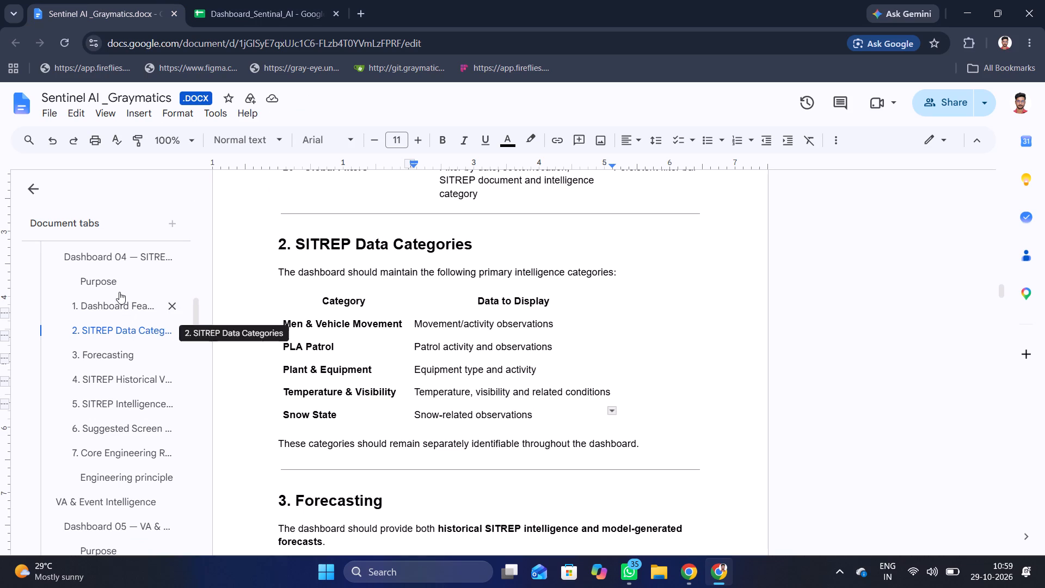
left_click(106, 261)
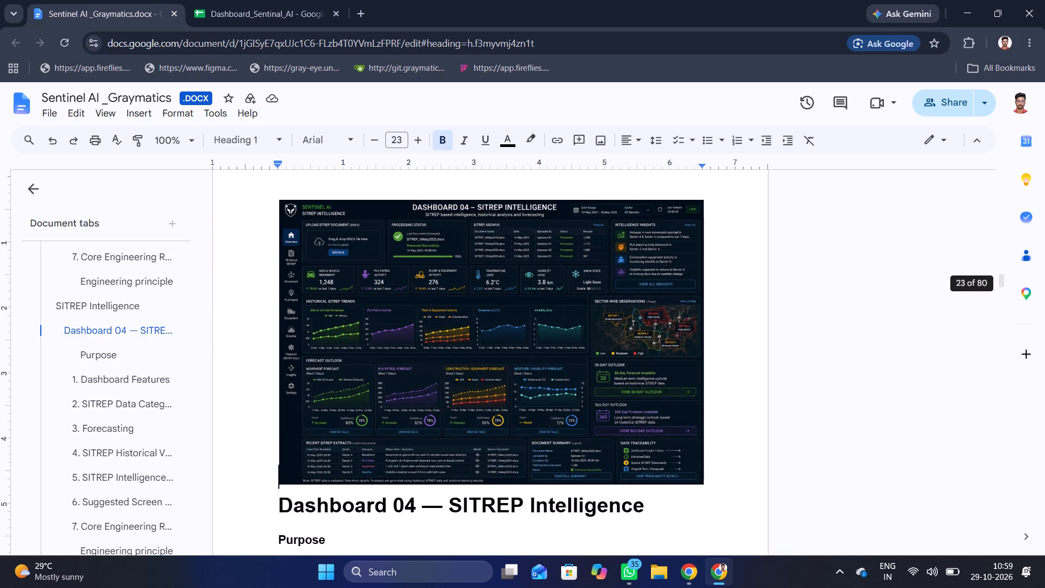
scroll(267, 425, "down", 1)
left_click_drag(281, 320, 404, 532)
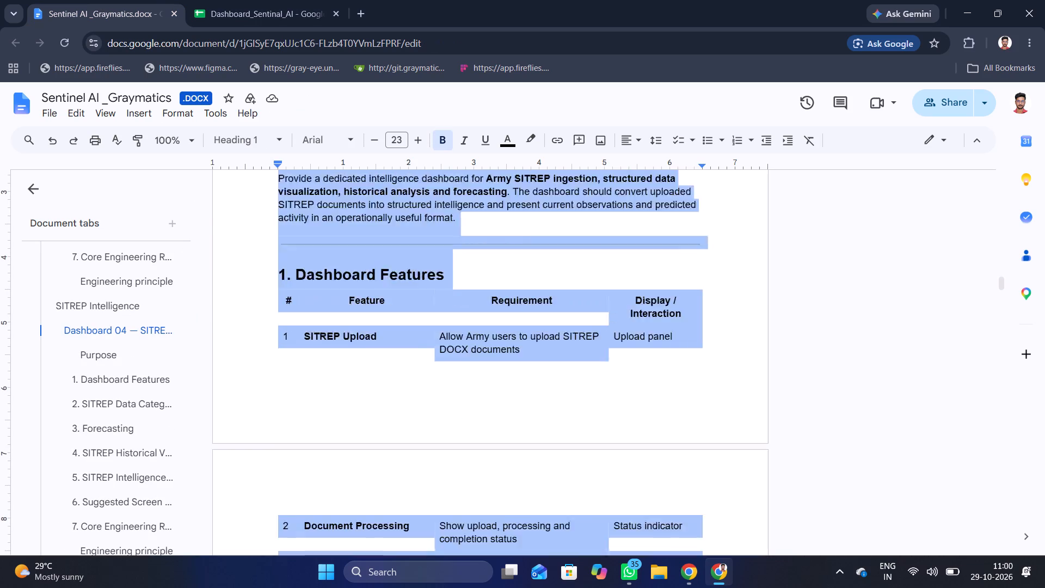
left_click_drag(404, 532, 544, 565)
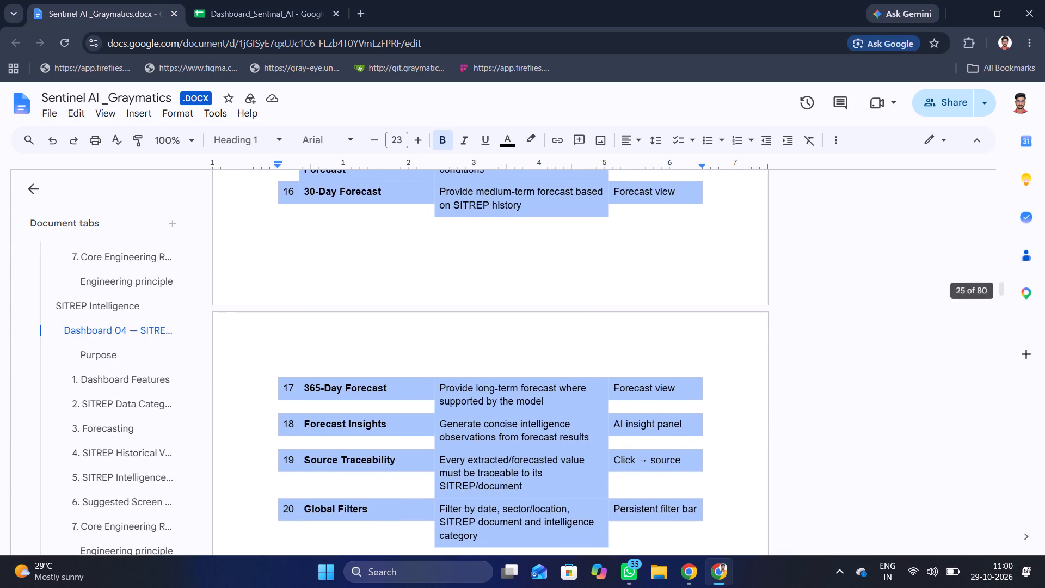
left_click_drag(544, 565, 600, 540)
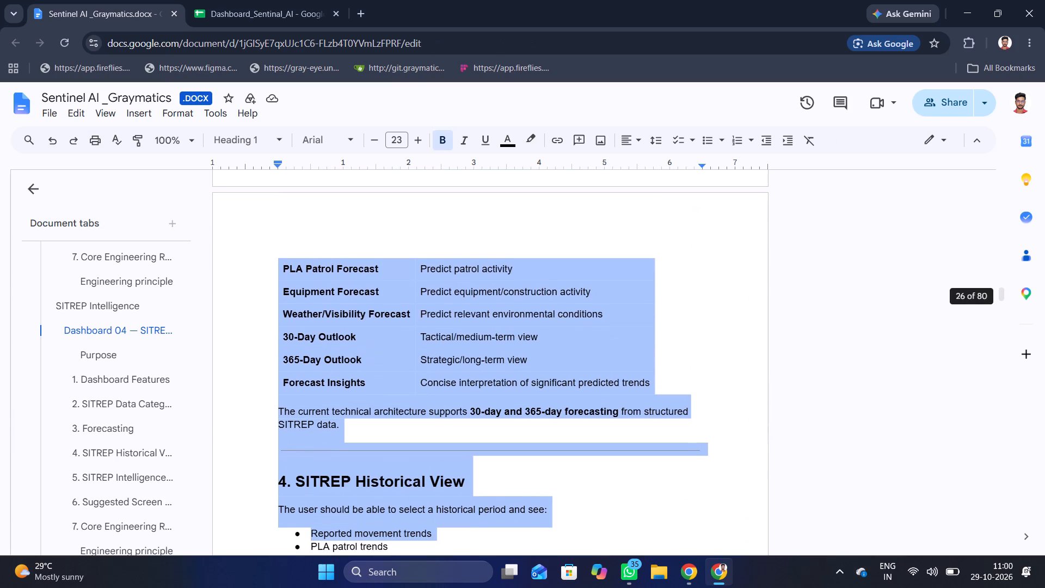
left_click_drag(600, 540, 508, 402)
scroll(598, 528, "down", 1)
scroll(557, 464, "down", 2)
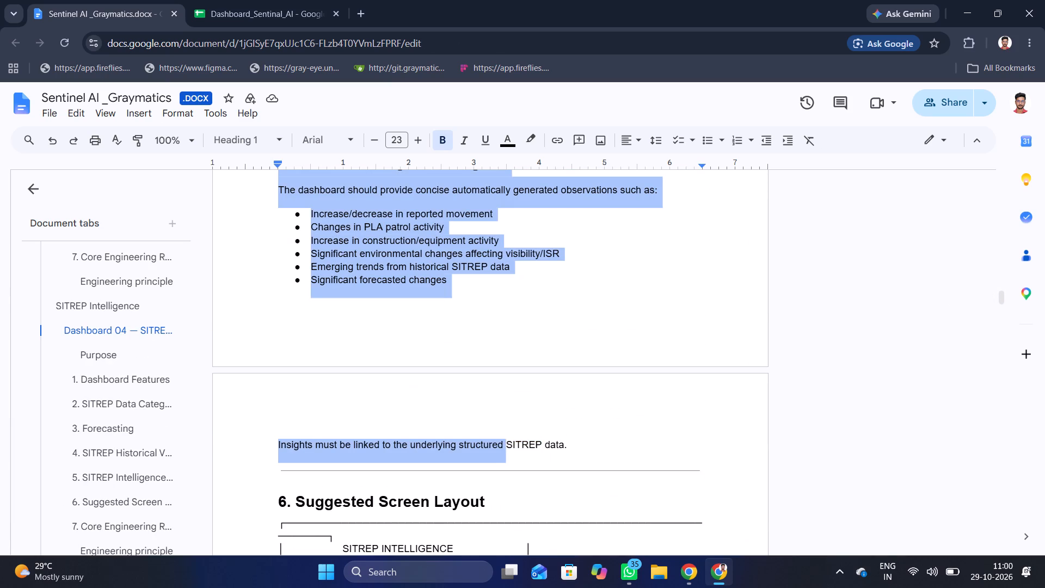
left_click_drag(508, 402, 567, 417)
scroll(567, 417, "down", 2)
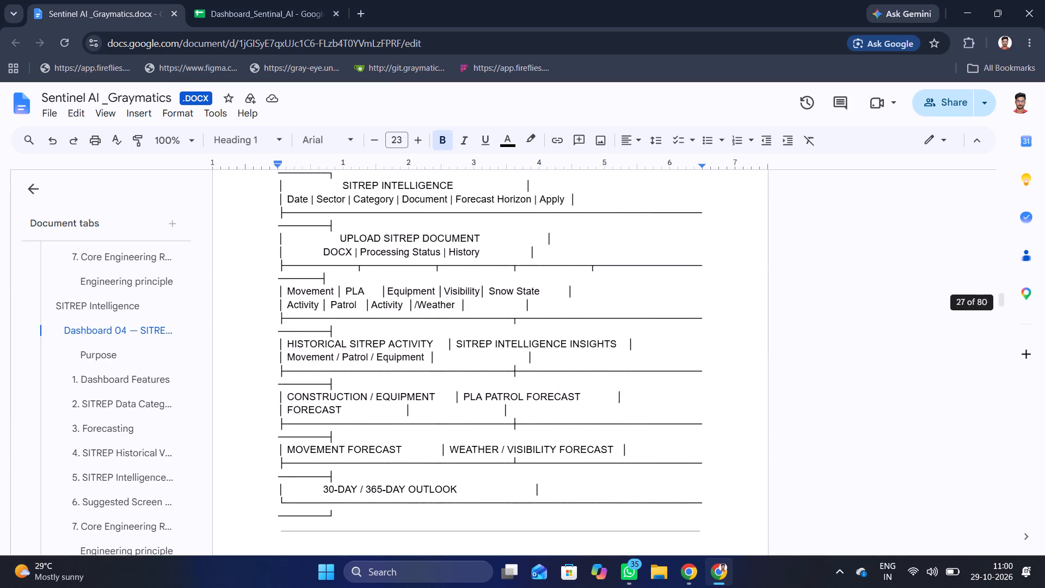
left_click_drag(567, 417, 568, 306)
scroll(534, 445, "down", 1)
scroll(568, 306, "down", 1)
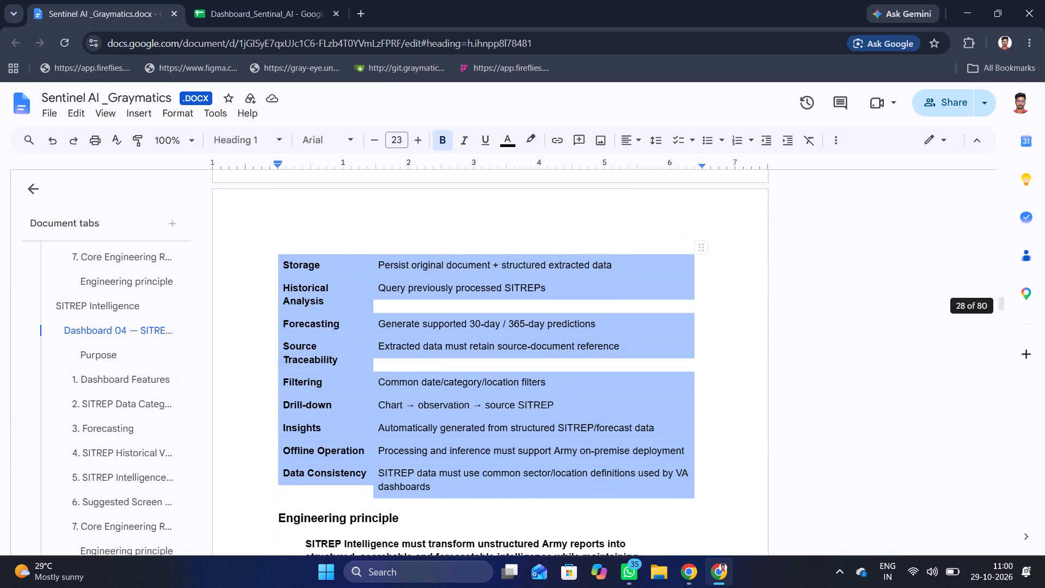
scroll(568, 306, "down", 1)
left_click_drag(568, 306, 404, 278)
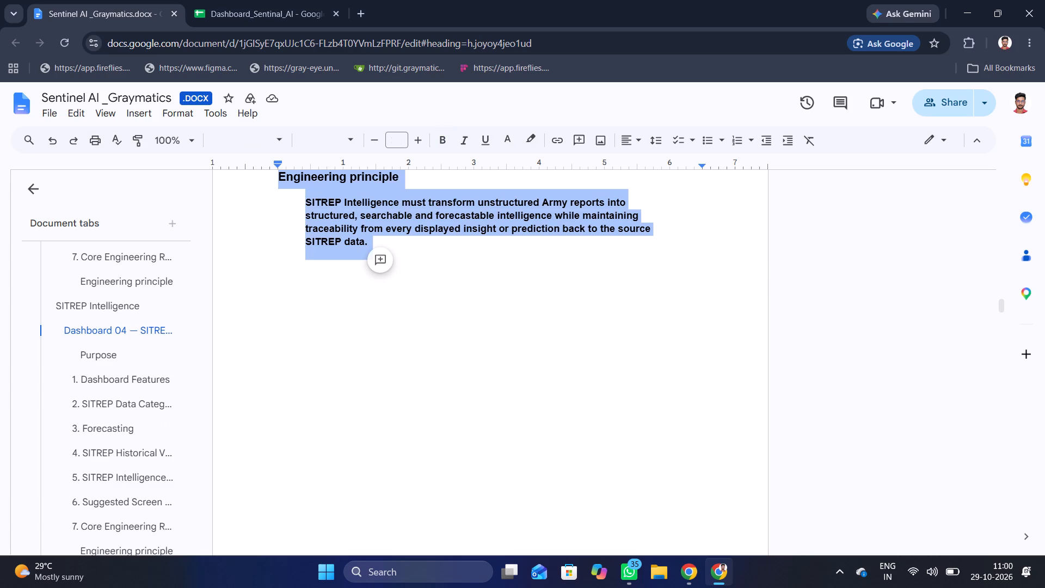
key("ctrl+c")
left_click(409, 310)
left_click(284, 4)
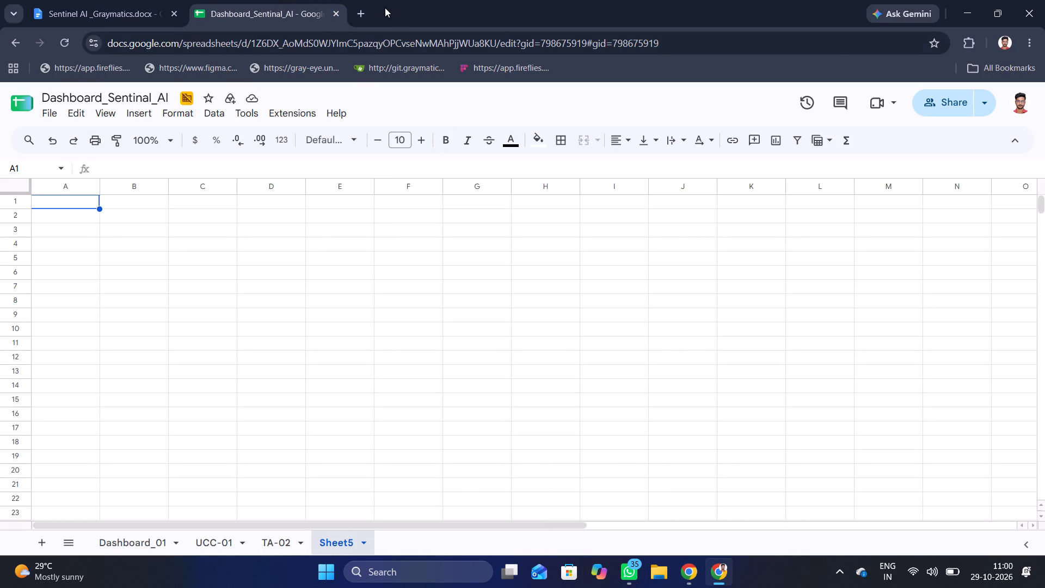
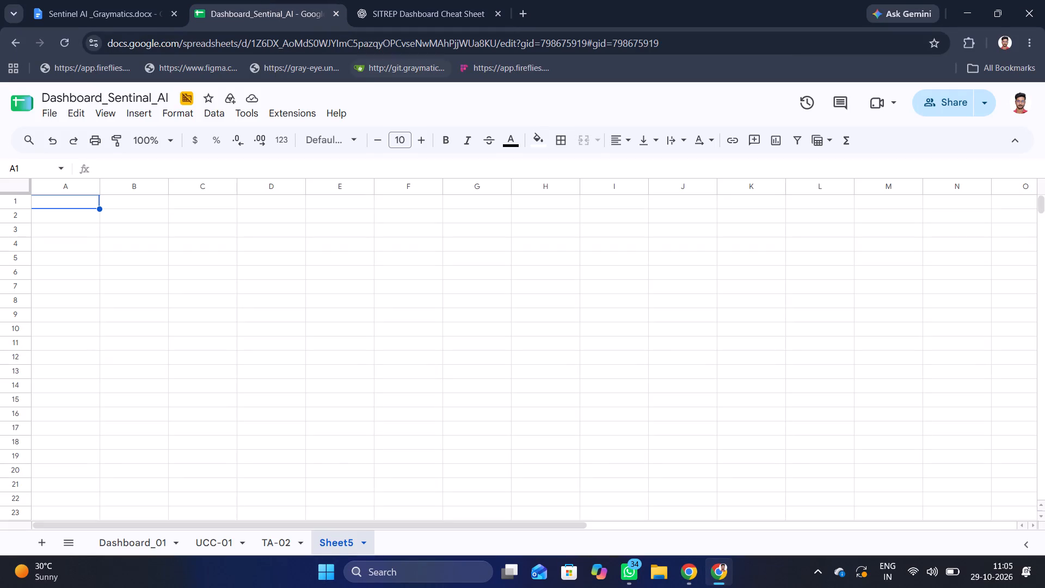
Return to the SITREP cheat sheet chat, skim the reply with the Google Sheets update-tracking template, and minimise the browser window.
left_click(435, 3)
scroll(478, 166, "up", 1)
scroll(485, 173, "down", 3)
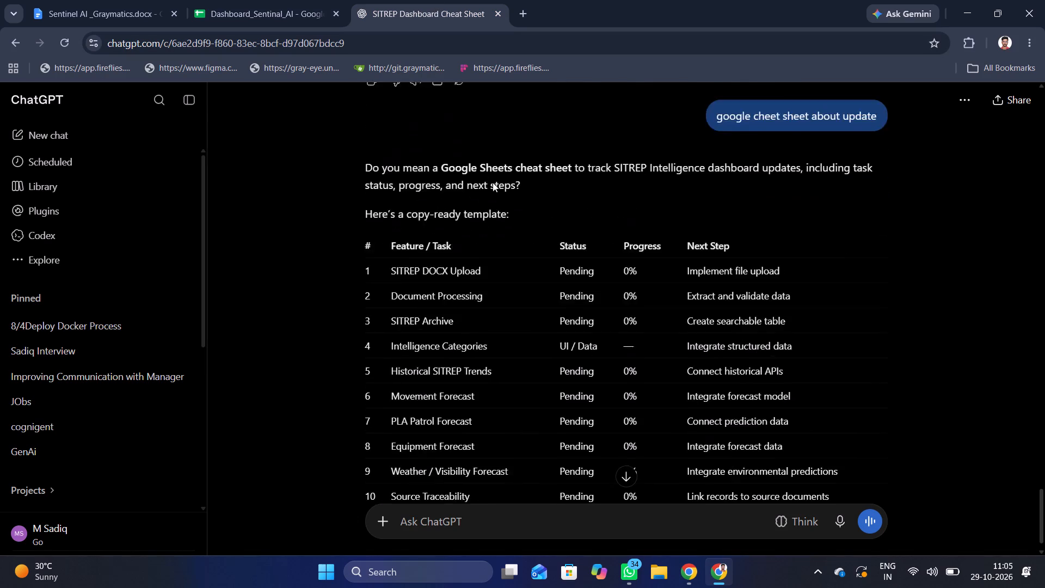
left_click(708, 564)
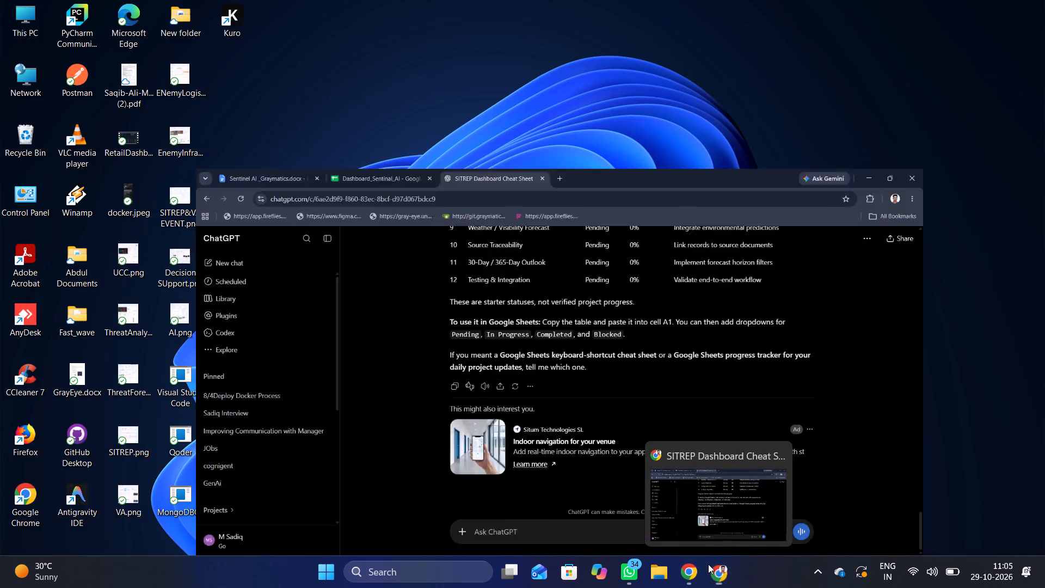
Copy the feature name SITREP Upload from the document's Dashboard 04 Dashboard Features table into cell A4 of Sheet5 in Dashboard_Sentinal_AI.
left_click(708, 564)
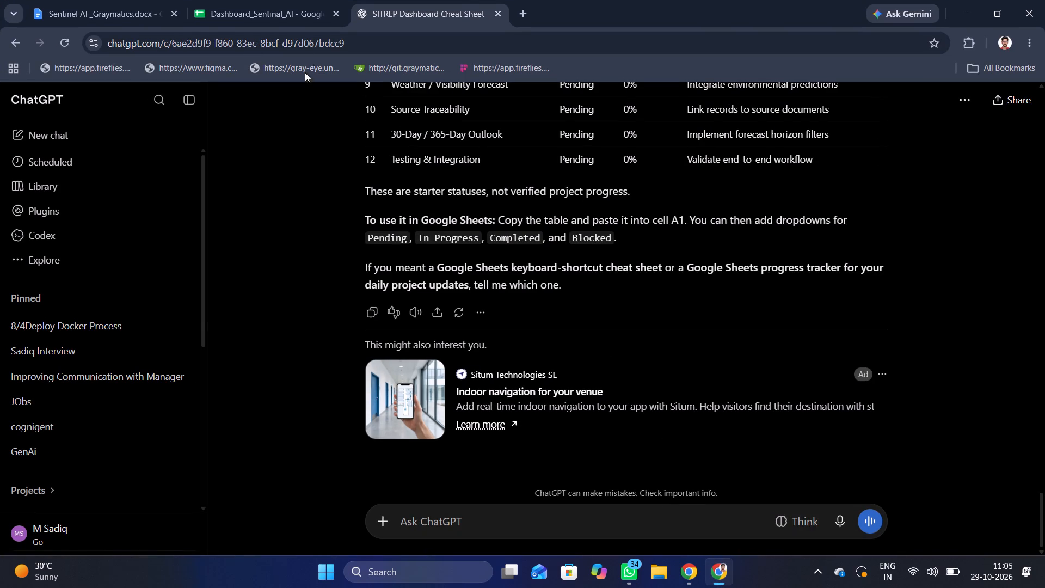
left_click(298, 0)
left_click(115, 0)
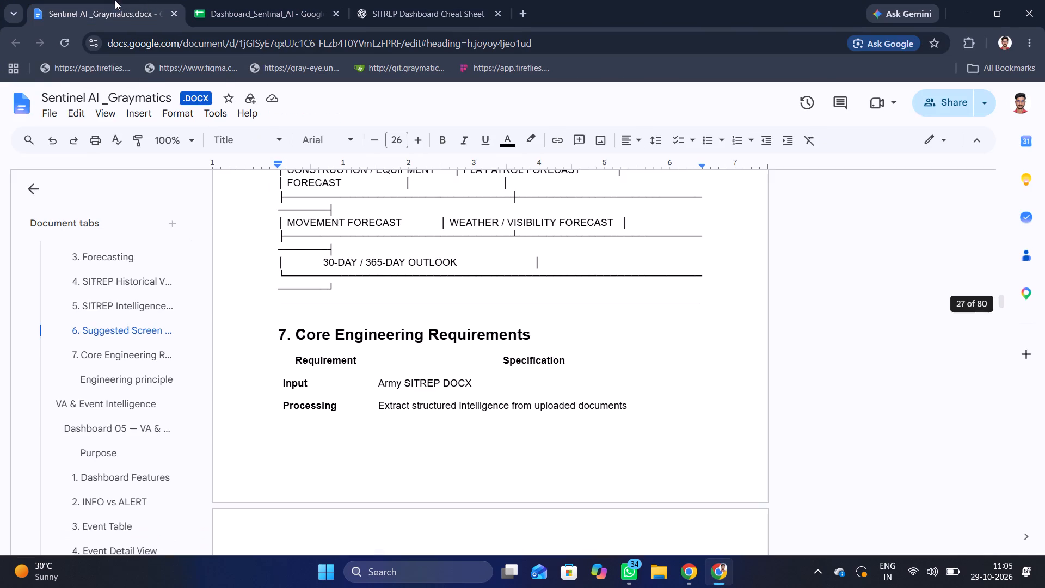
scroll(269, 340, "up", 13)
scroll(308, 313, "up", 1)
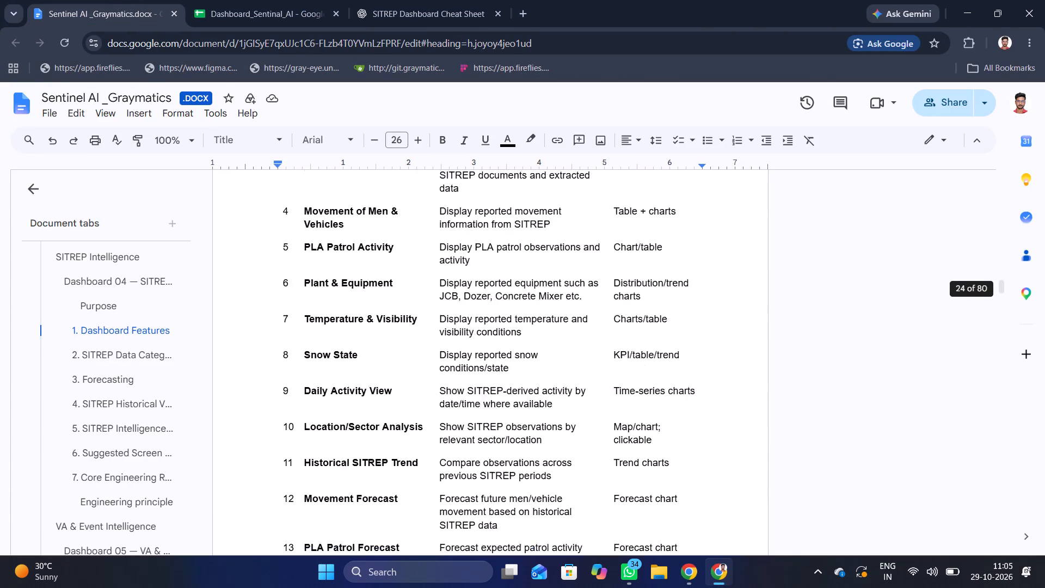
scroll(309, 313, "up", 3)
scroll(309, 313, "down", 2)
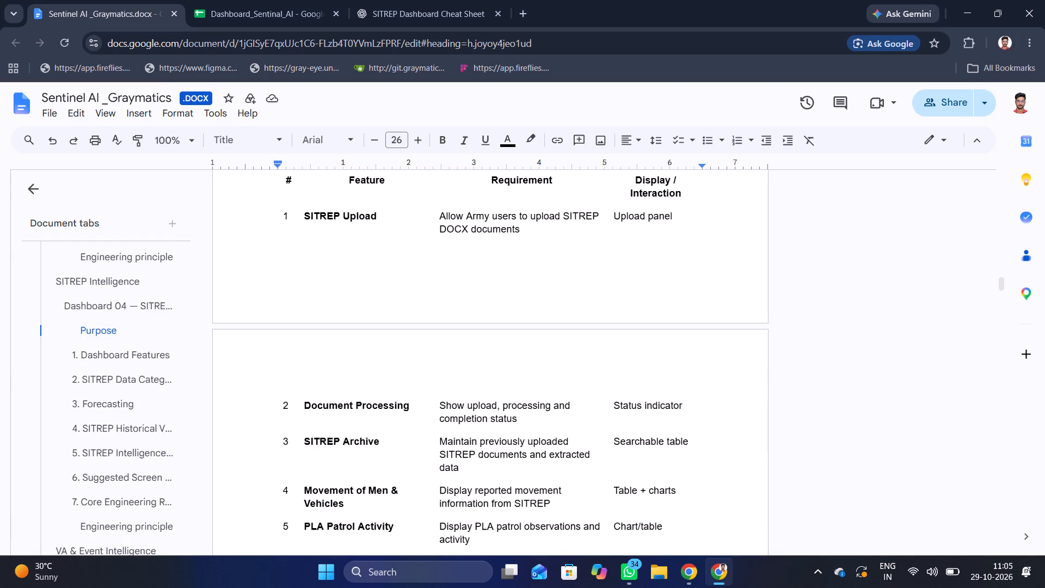
scroll(309, 313, "up", 1)
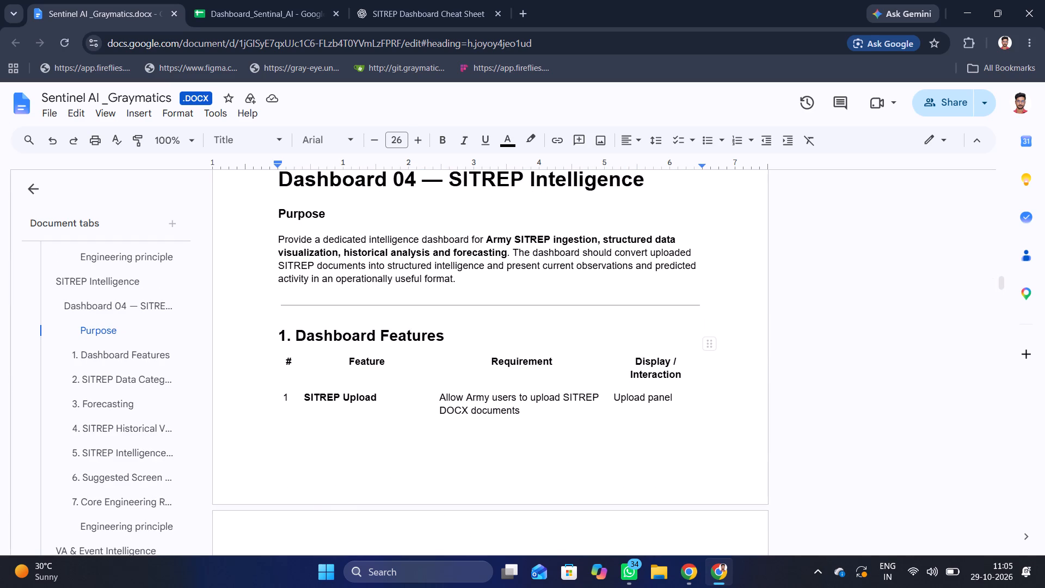
left_click_drag(382, 399, 381, 399)
left_click_drag(381, 399, 305, 400)
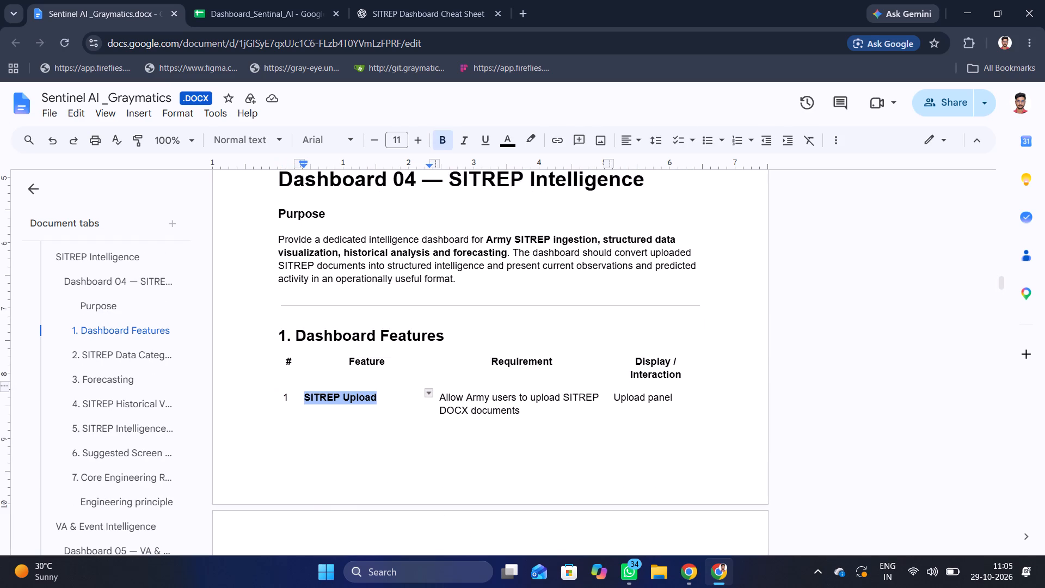
key("ctrl+c")
left_click(236, 0)
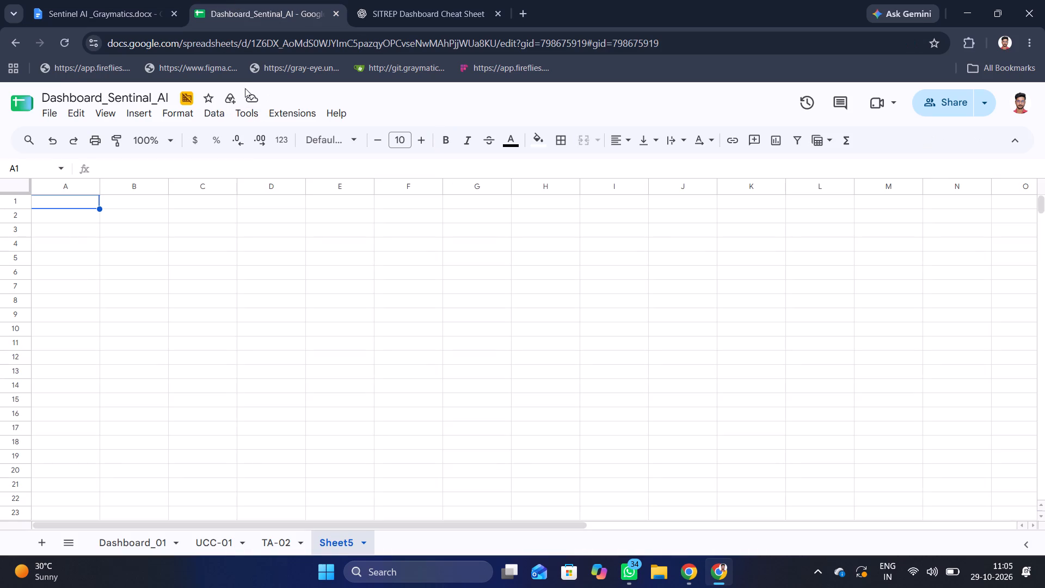
left_click(72, 251)
key("ctrl+v")
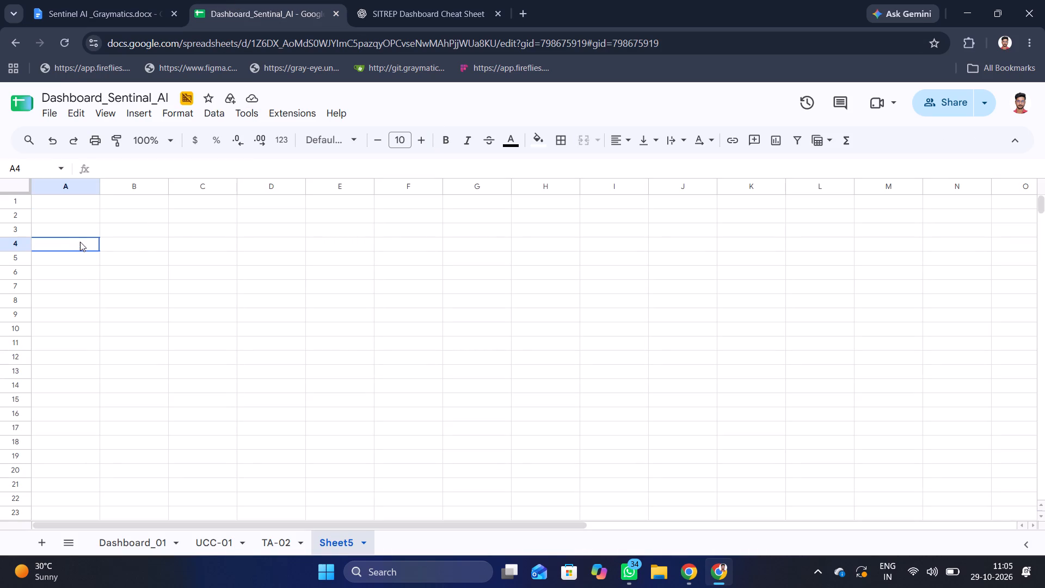
Widen column A of Sheet5 so the SITREP Upload text in A4 fits inside its cell.
left_click_drag(101, 192, 128, 194)
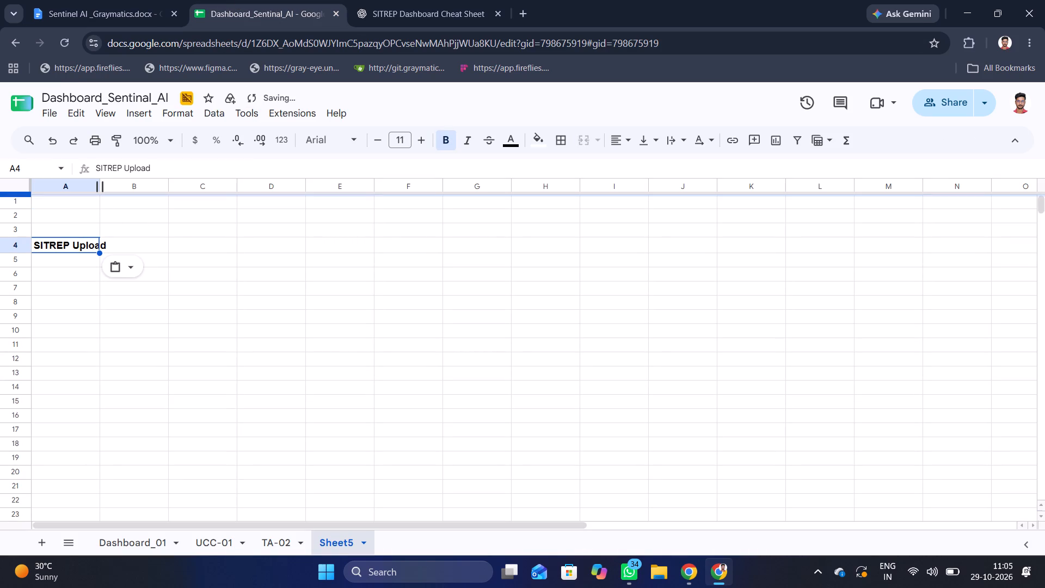
left_click_drag(128, 194, 129, 194)
left_click_drag(99, 187, 116, 187)
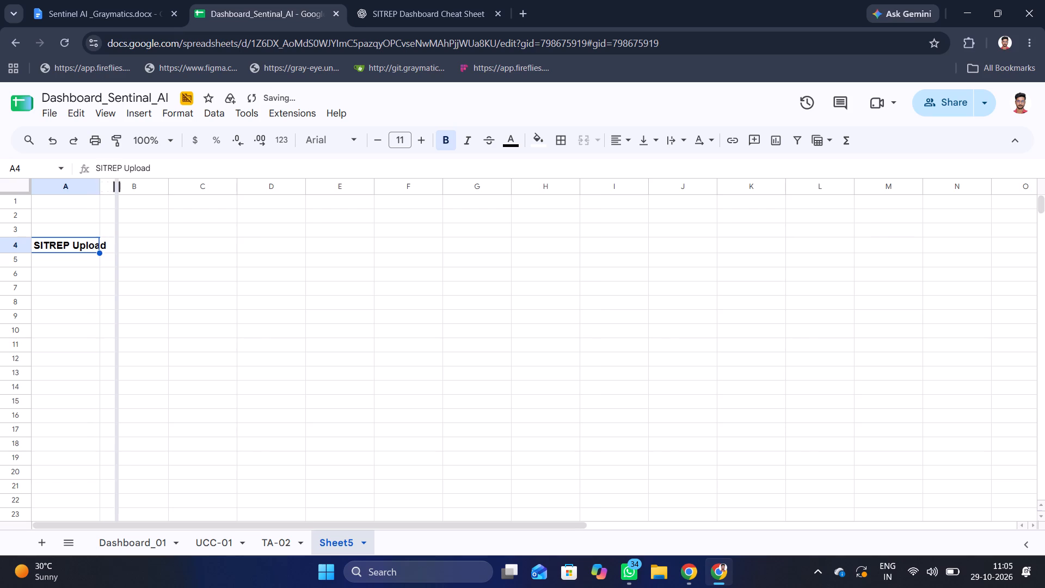
left_click_drag(116, 187, 117, 187)
left_click_drag(116, 187, 139, 187)
left_click_drag(145, 185, 130, 185)
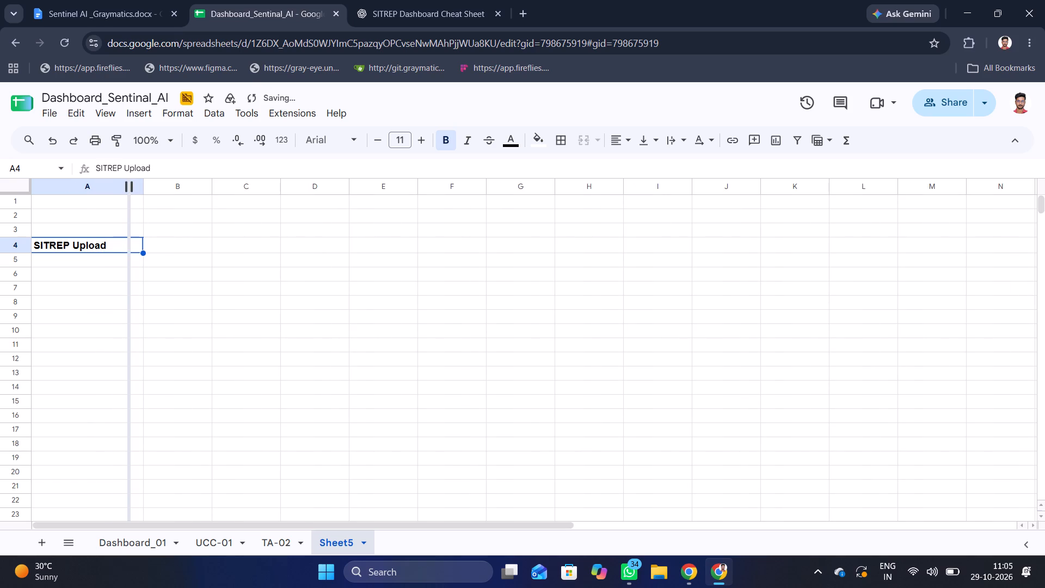
left_click_drag(130, 185, 139, 190)
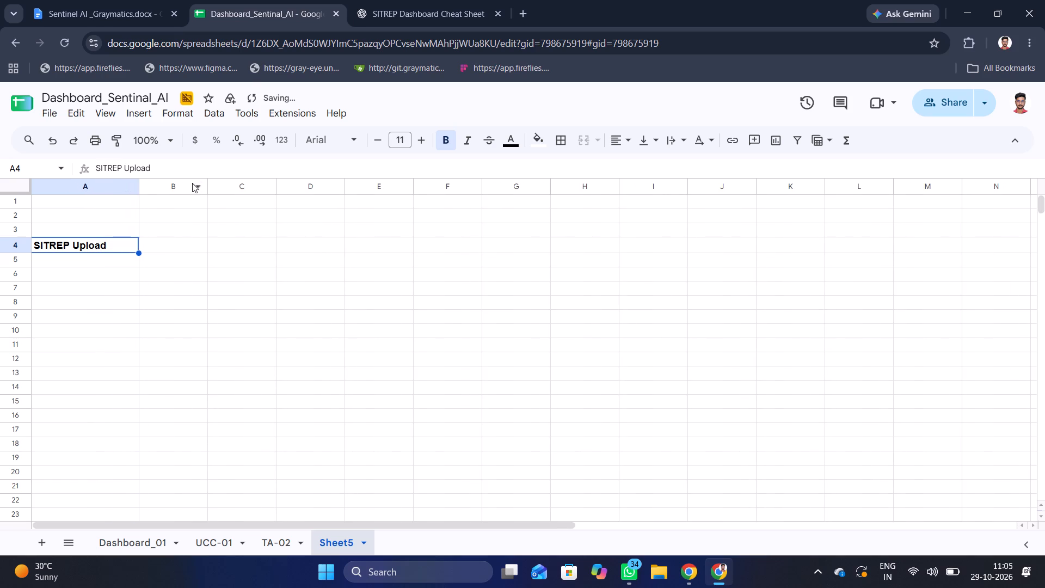
left_click(235, 167)
left_click(120, 247)
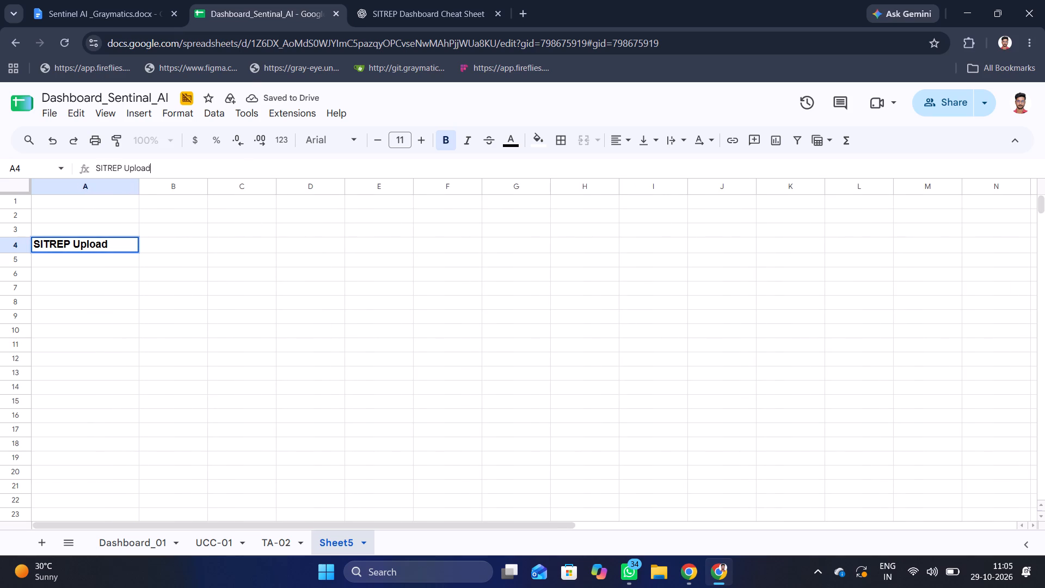
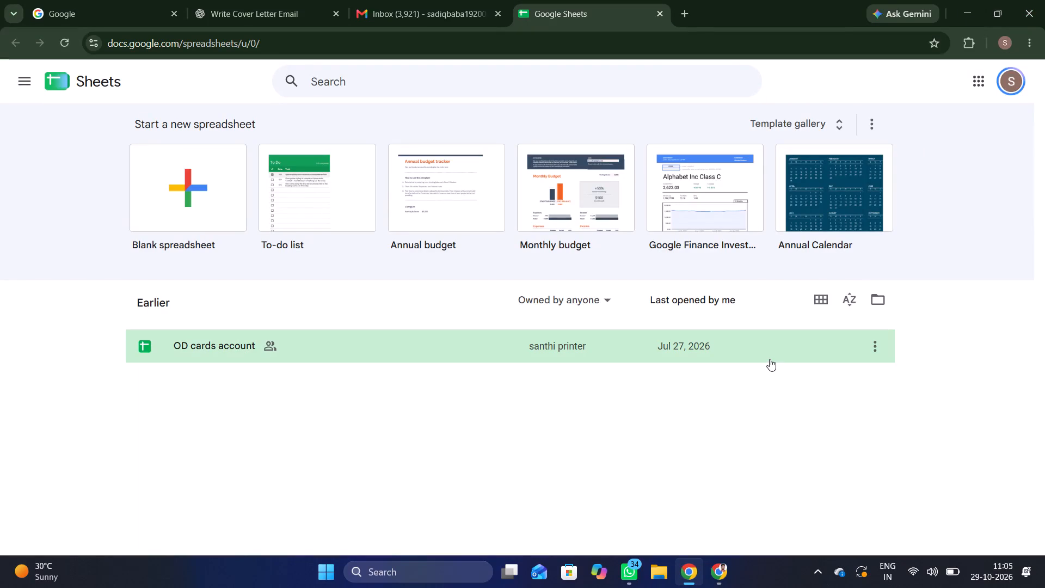
Copy the SITREP Upload requirement "Allow Army users to upload SITREP DOCX documents" from the Sentinel AI document into cell B4 of Sheet5.
left_click(711, 571)
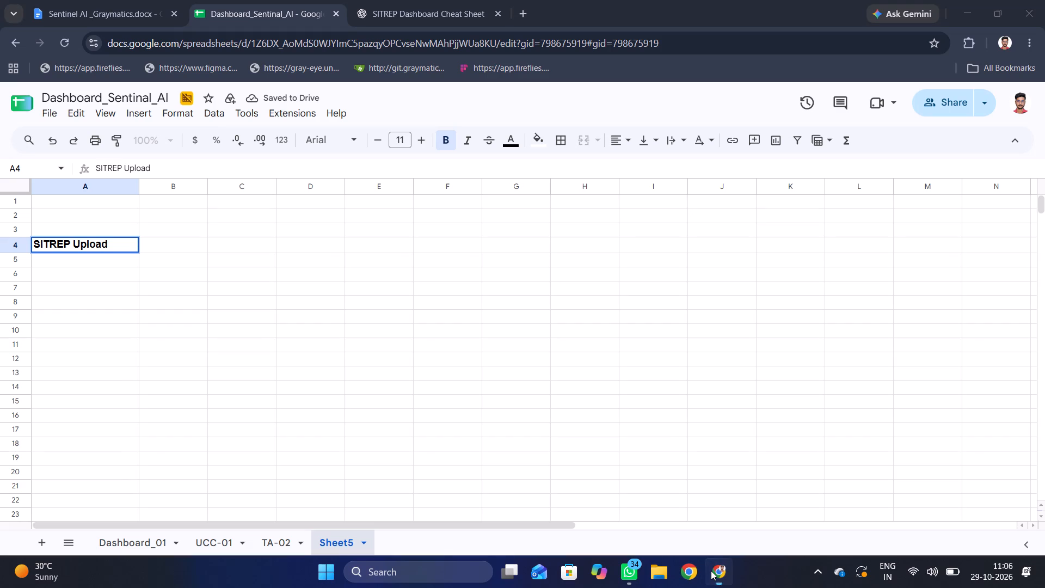
left_click(162, 7)
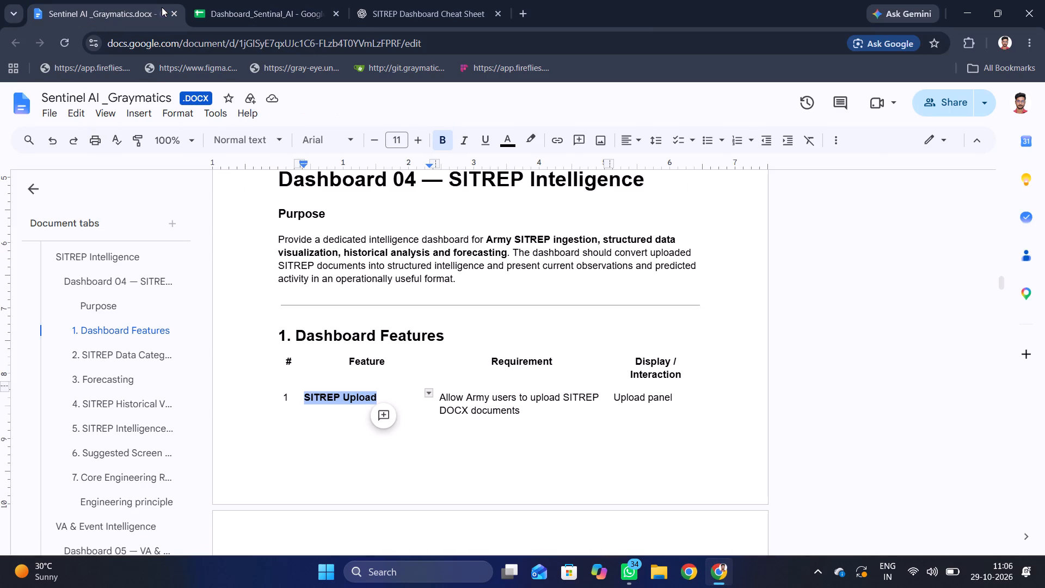
scroll(356, 328, "down", 1)
scroll(545, 234, "up", 1)
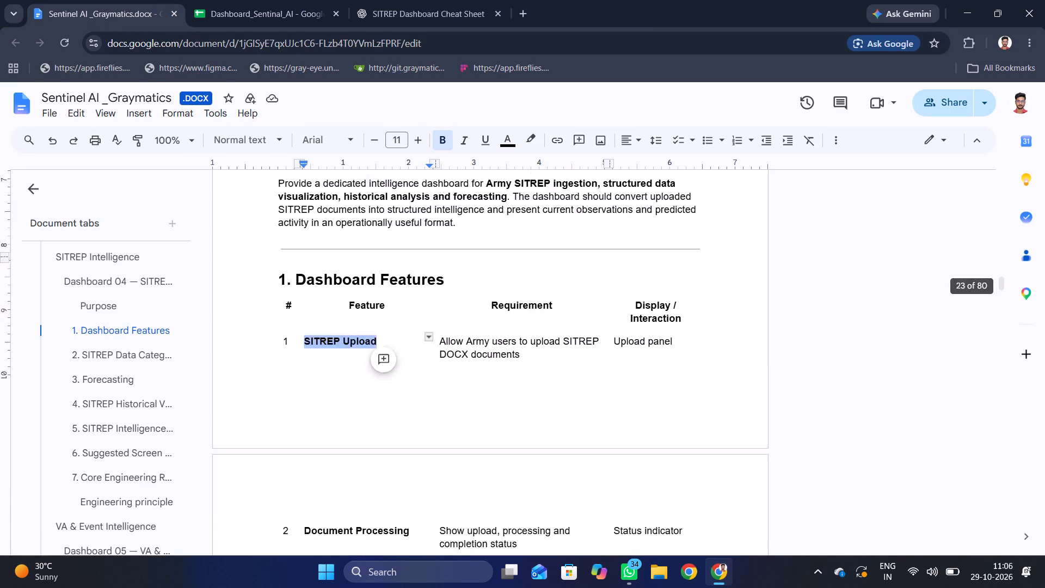
left_click_drag(556, 359, 494, 361)
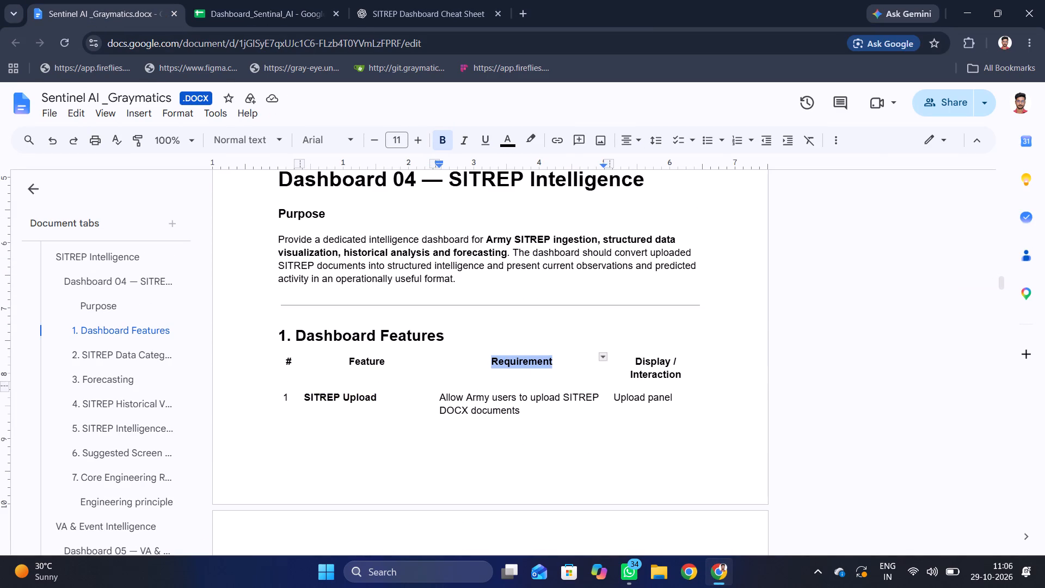
key("ctrl+c")
left_click_drag(532, 416, 441, 397)
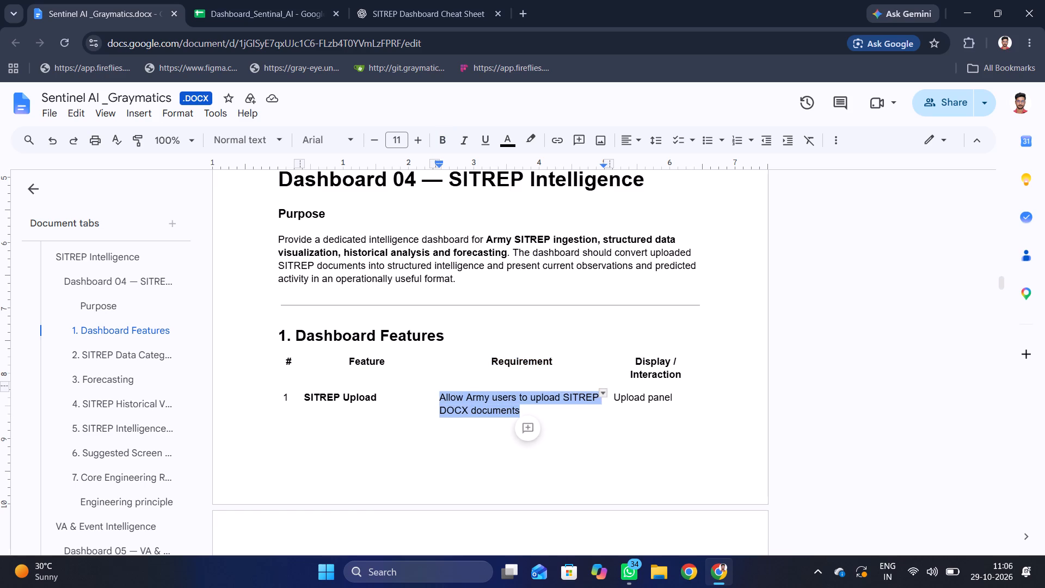
key("ctrl+c")
left_click(236, 4)
left_click(182, 241)
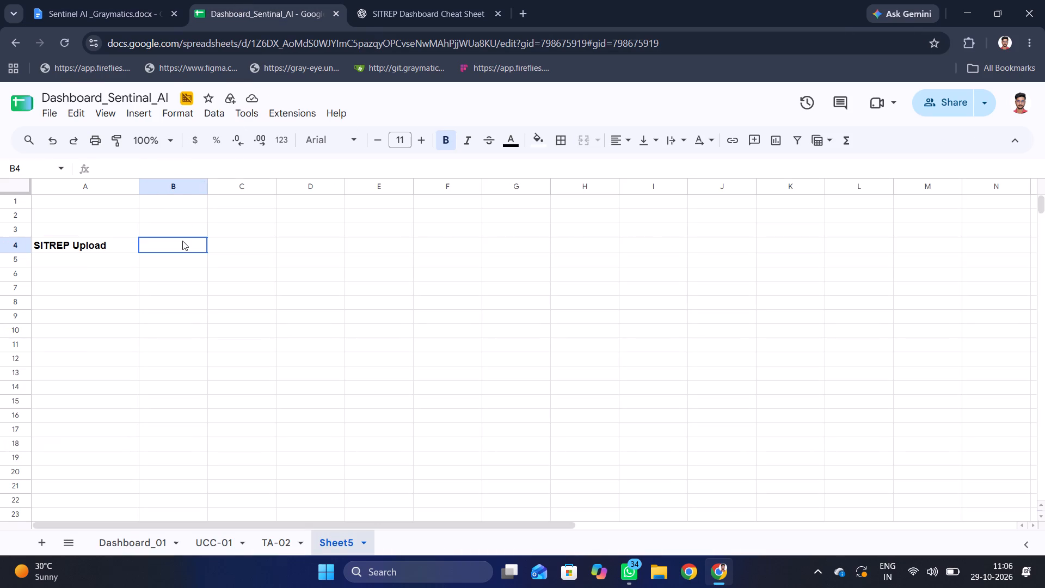
key("ctrl+v")
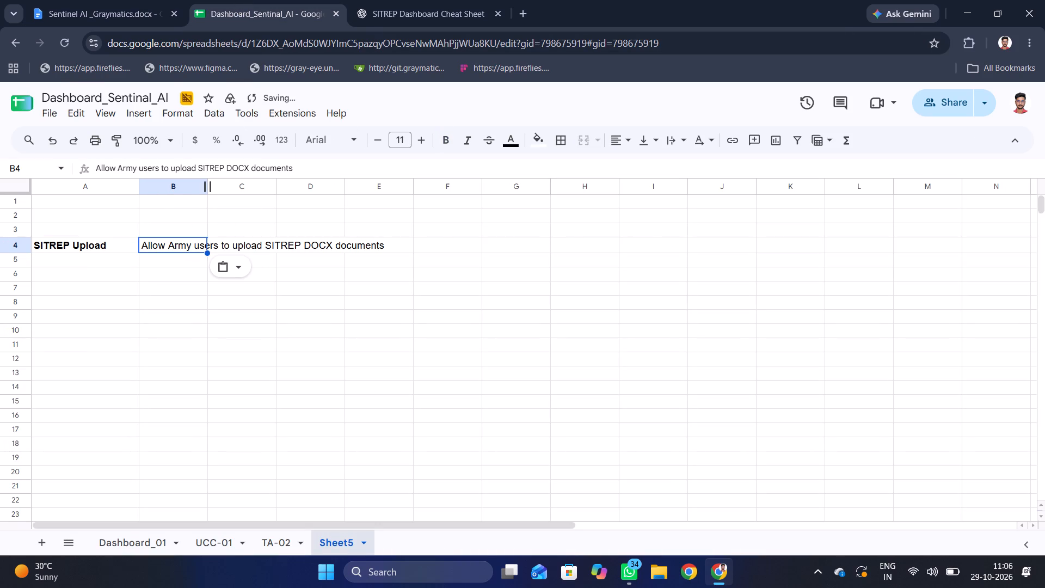
Widen column B of Sheet5 to roughly two and a half times its default width.
left_click_drag(207, 183, 340, 185)
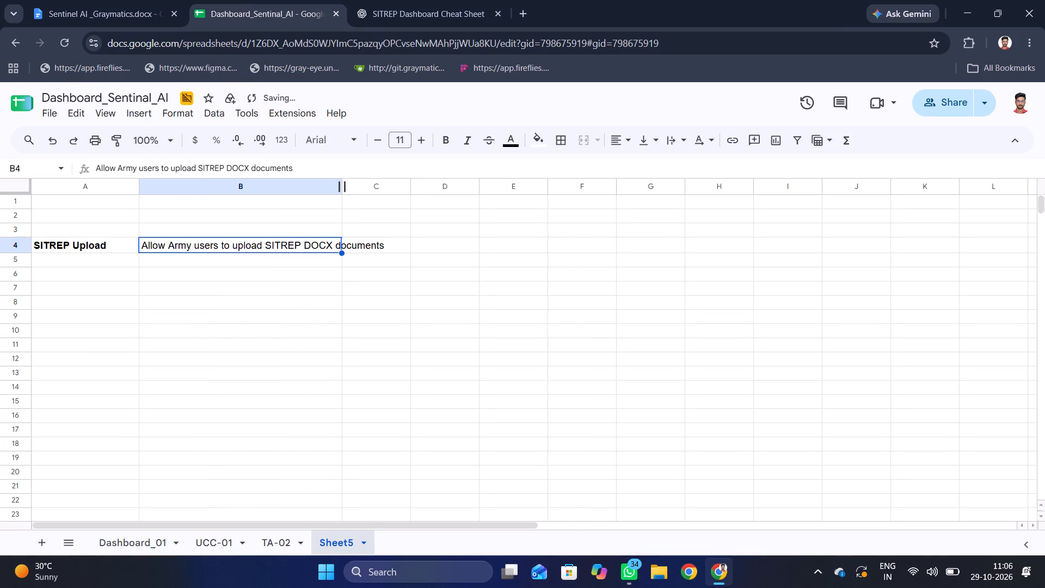
left_click_drag(342, 185, 374, 191)
left_click_drag(377, 187, 322, 192)
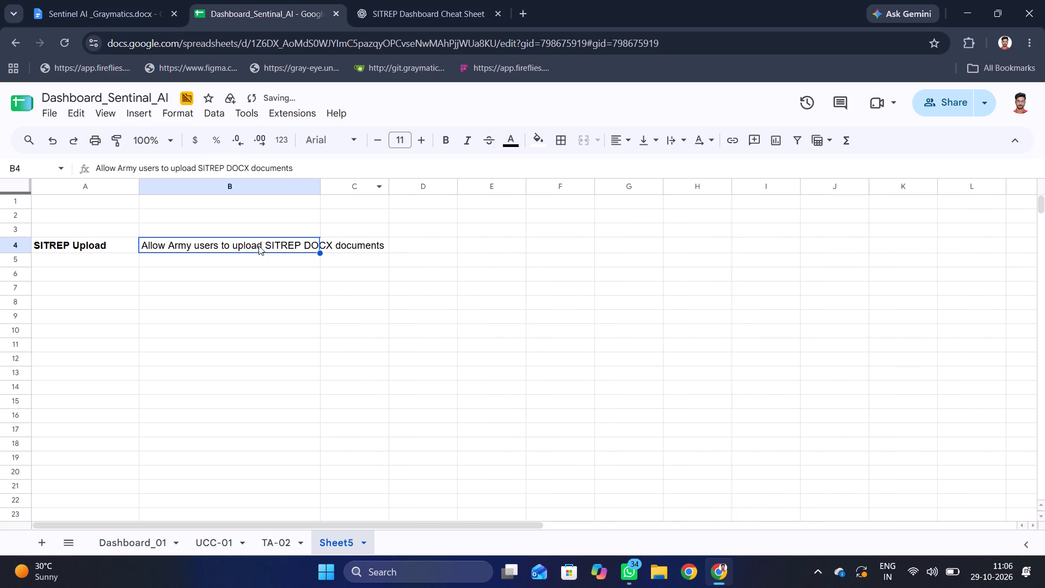
Wrap the requirement text in cell B4 so it fits within column B.
left_click(255, 246)
key("ctrl+a")
left_click(243, 249)
left_click_drag(137, 246, 184, 250)
left_click(191, 244)
double_click(218, 243)
left_click_drag(398, 246, 303, 245)
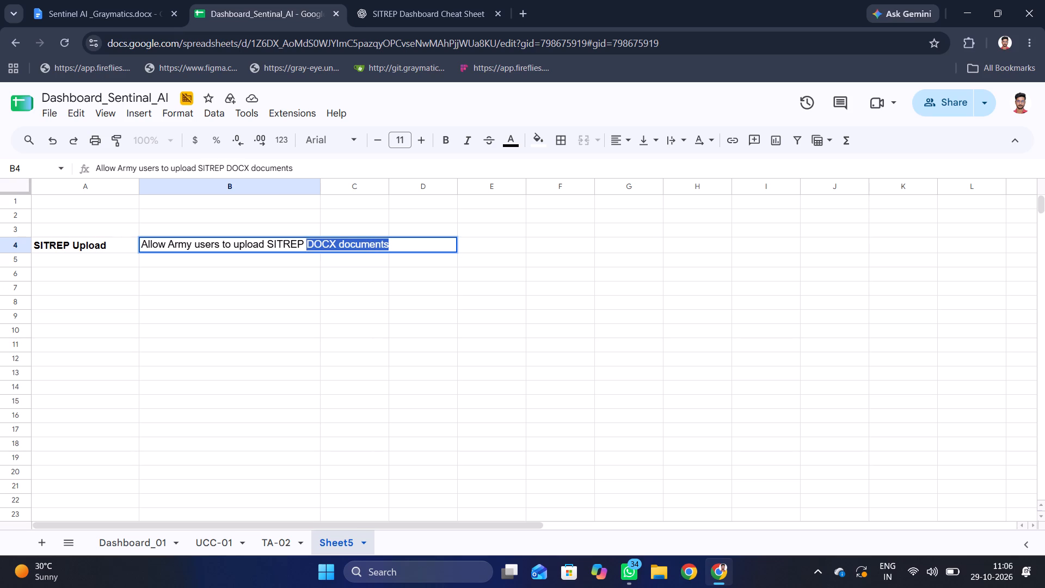
left_click_drag(303, 245, 119, 241)
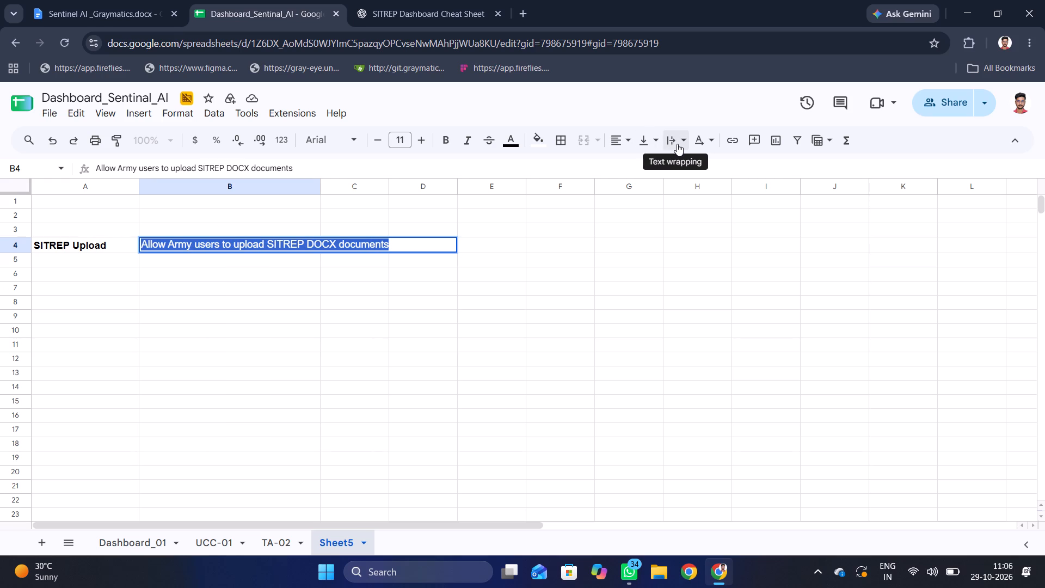
left_click(677, 144)
left_click(696, 160)
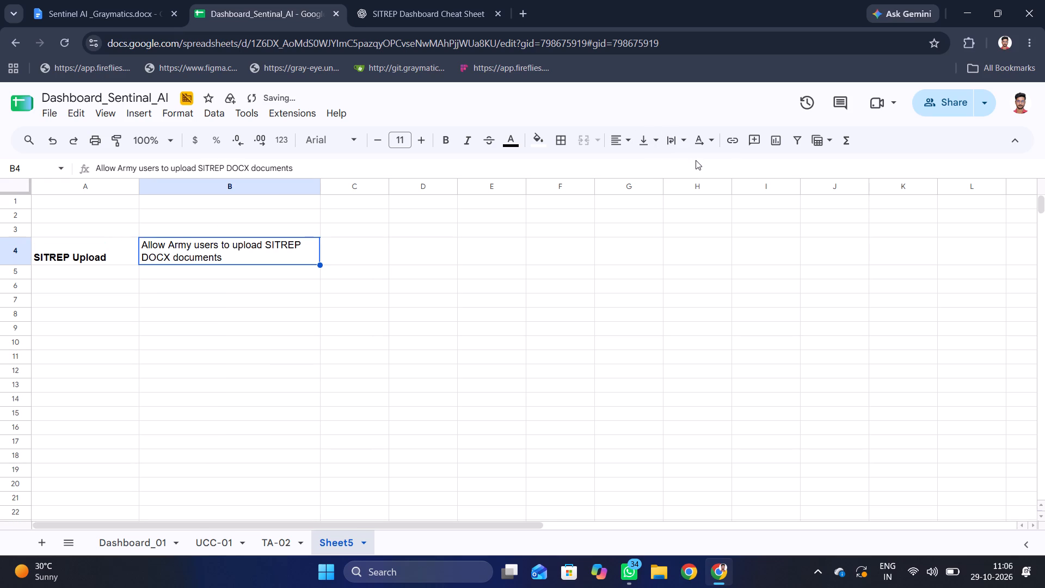
left_click(364, 243)
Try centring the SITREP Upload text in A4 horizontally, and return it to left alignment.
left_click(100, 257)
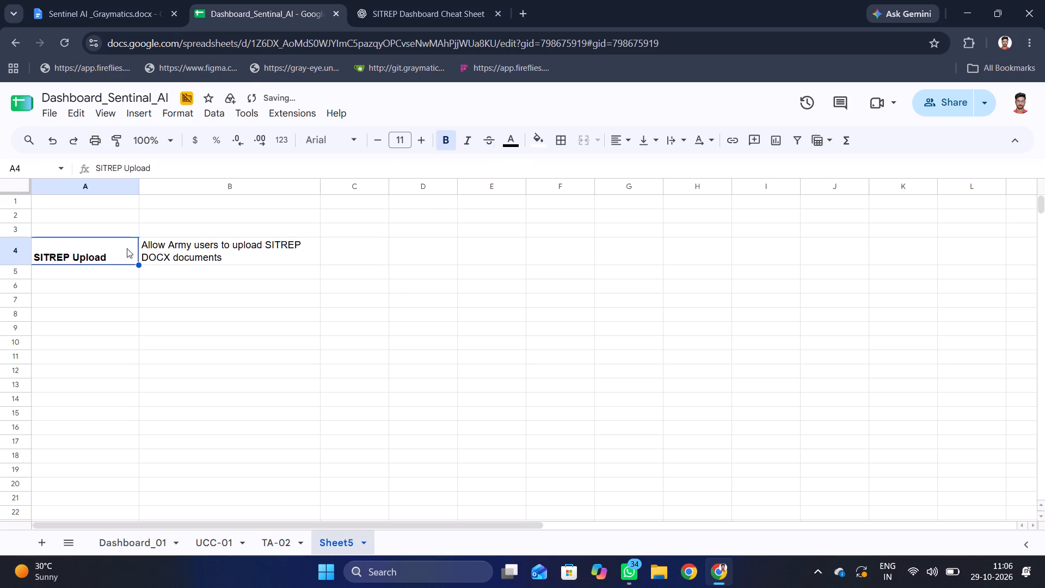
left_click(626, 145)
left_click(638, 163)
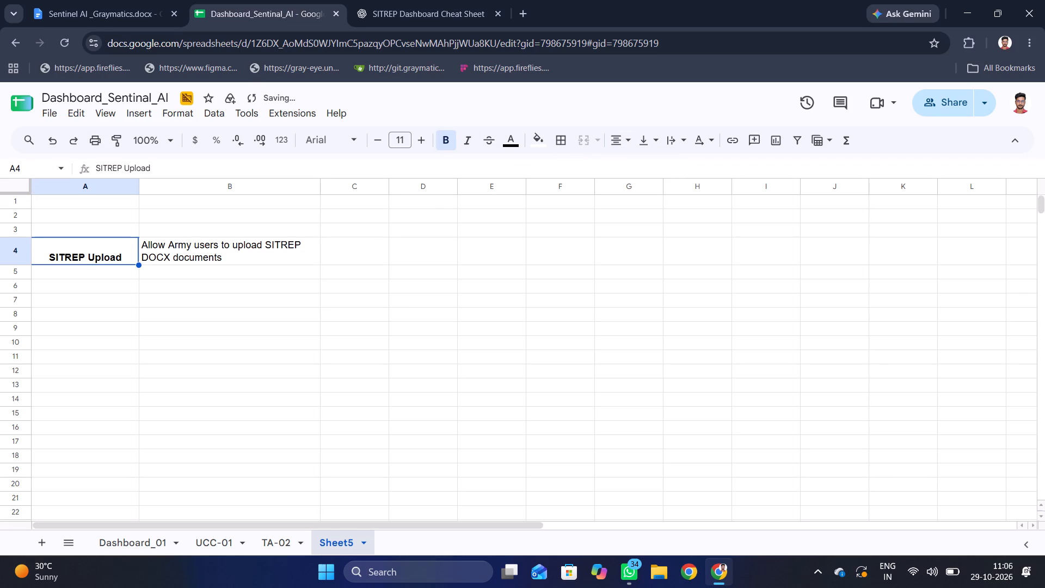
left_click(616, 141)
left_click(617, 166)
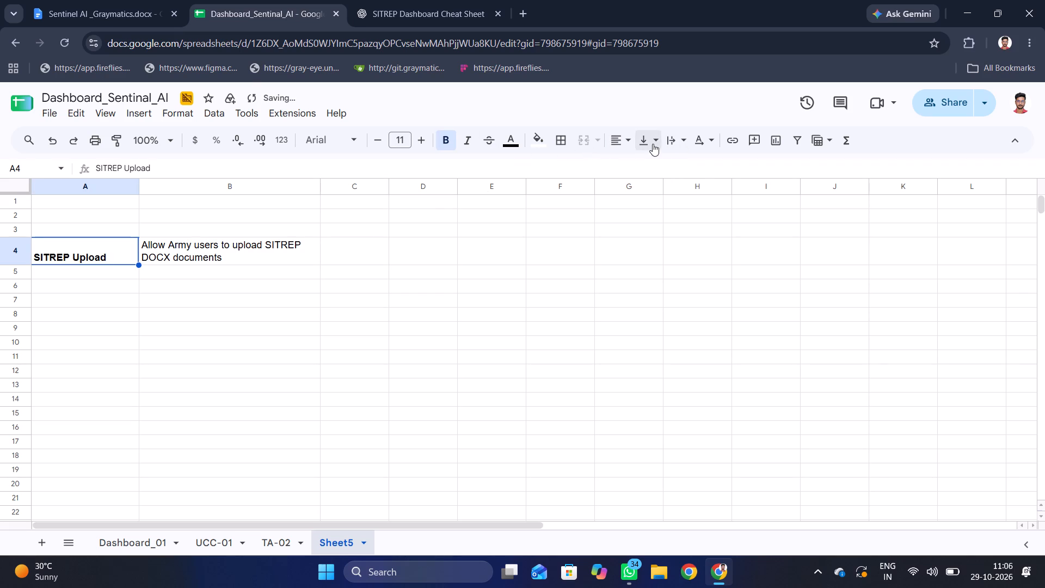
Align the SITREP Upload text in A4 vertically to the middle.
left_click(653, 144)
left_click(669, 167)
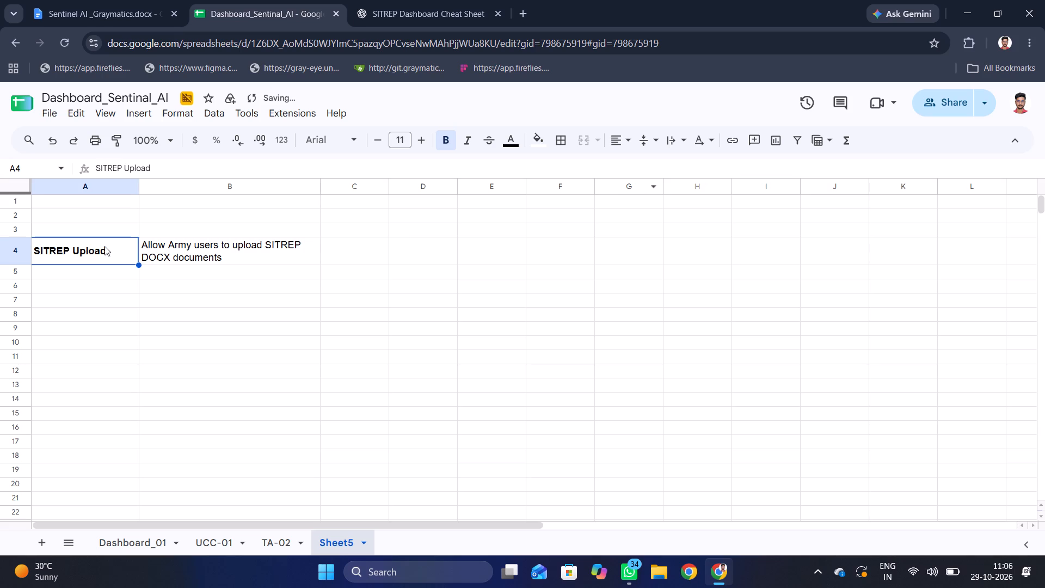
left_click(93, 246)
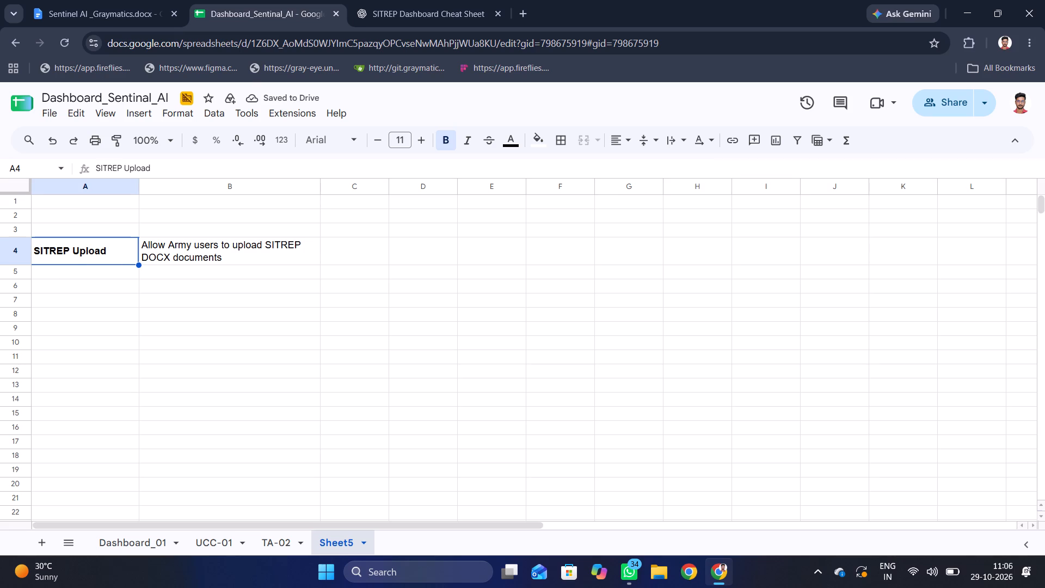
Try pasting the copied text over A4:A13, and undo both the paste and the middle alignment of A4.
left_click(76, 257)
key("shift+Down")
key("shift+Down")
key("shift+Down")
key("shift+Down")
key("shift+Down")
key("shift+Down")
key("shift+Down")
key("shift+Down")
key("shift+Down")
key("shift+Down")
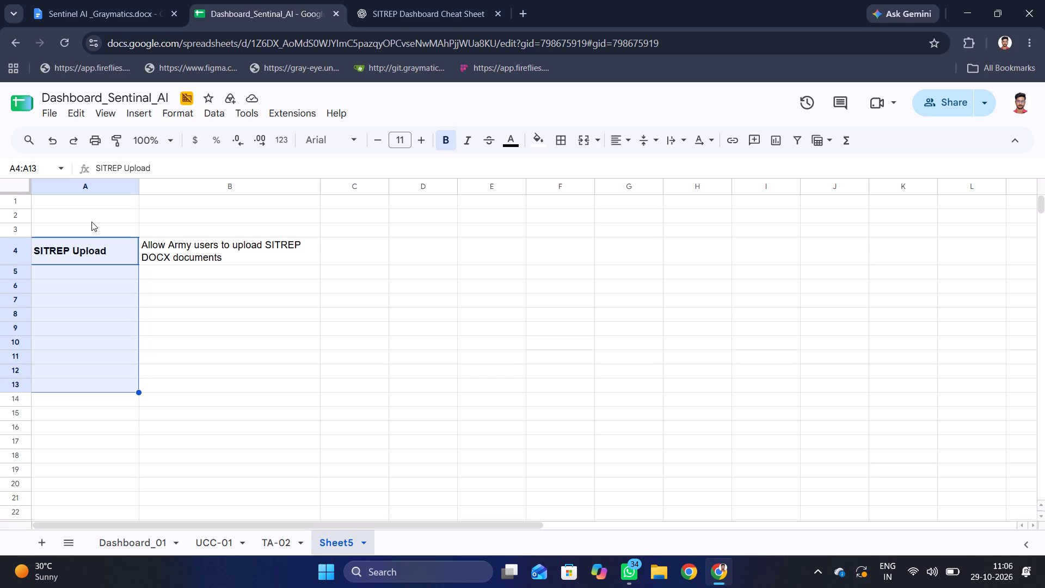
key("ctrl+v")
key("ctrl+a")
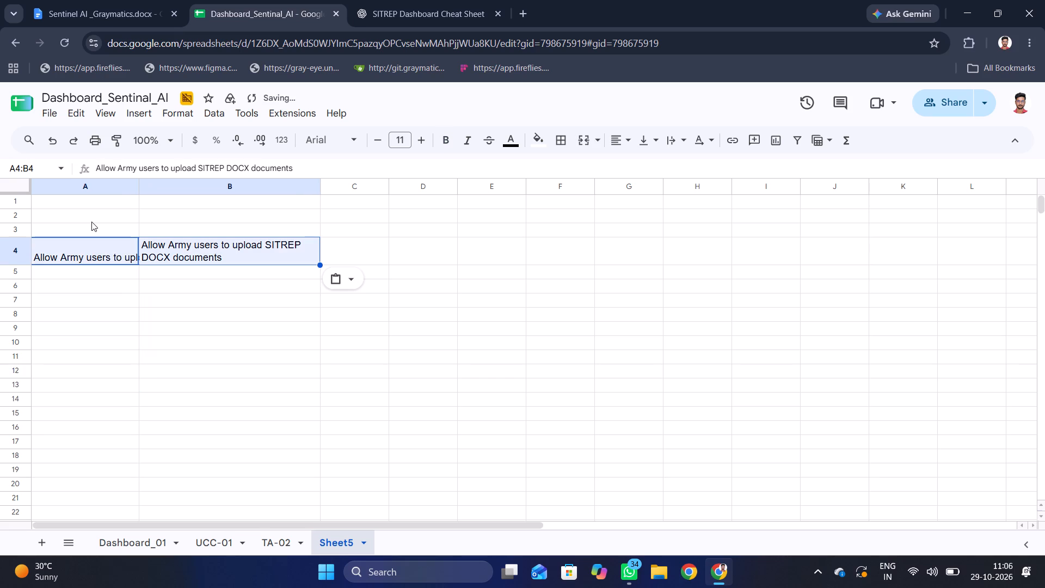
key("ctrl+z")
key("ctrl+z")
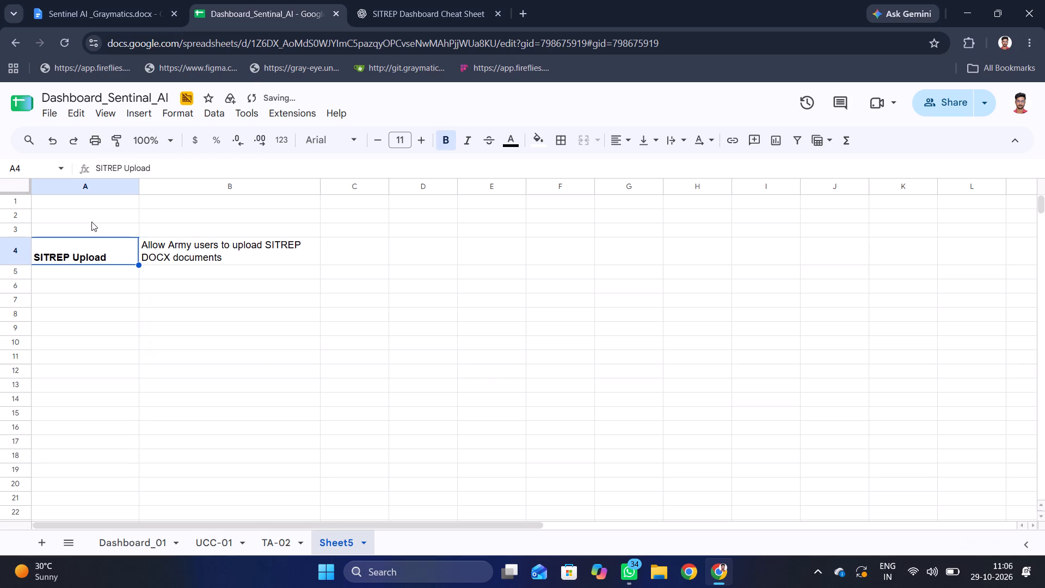
Align the SITREP Upload text in cell A4 vertically to the middle.
scroll(93, 221, "up", 1)
left_click(173, 267)
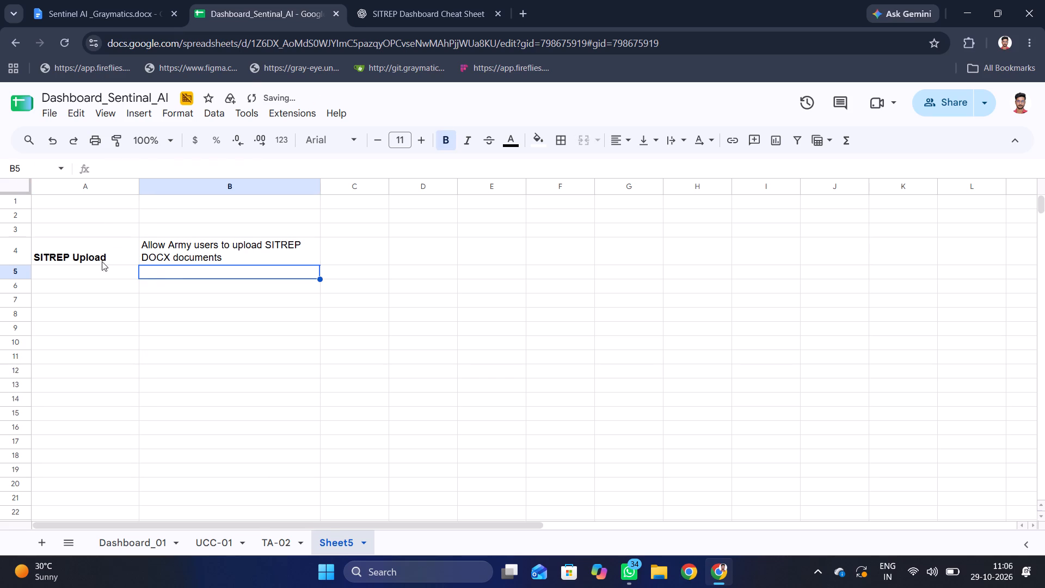
left_click(97, 259)
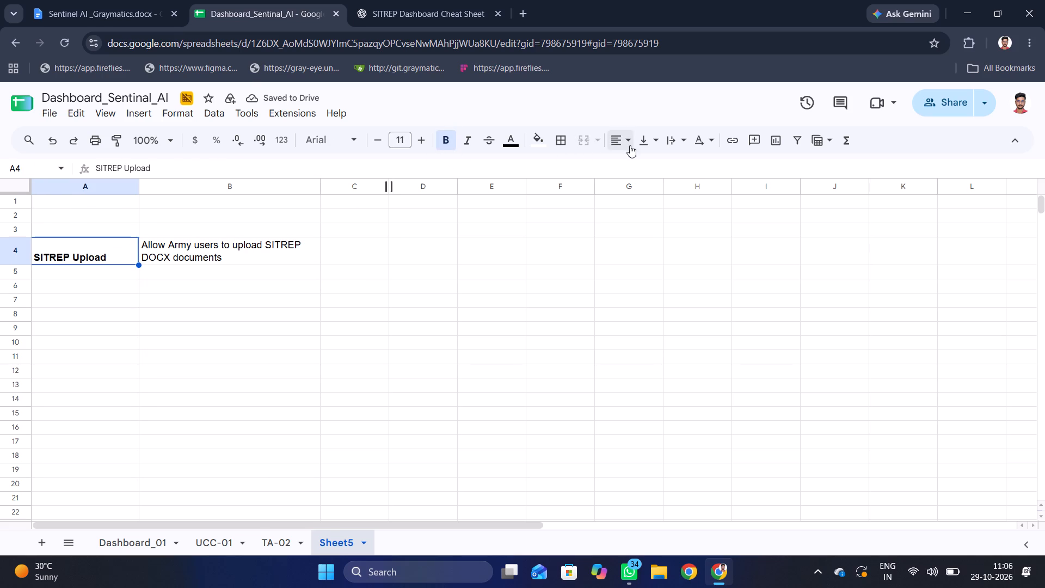
left_click(653, 140)
left_click(663, 166)
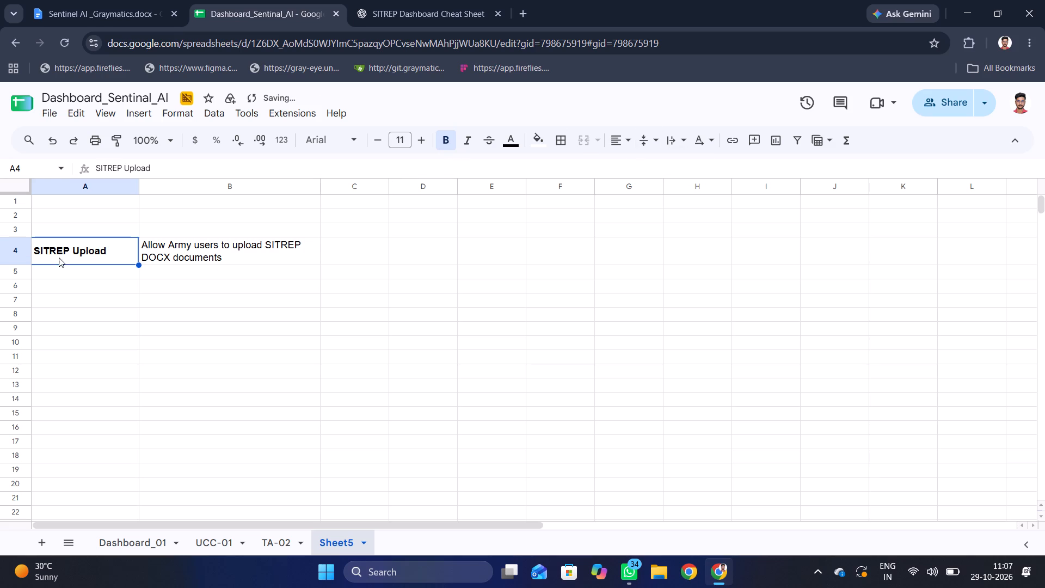
Copy cell A4 with its formatting down through A13 as placeholders for the remaining feature names.
left_click(66, 252)
key("ctrl+c")
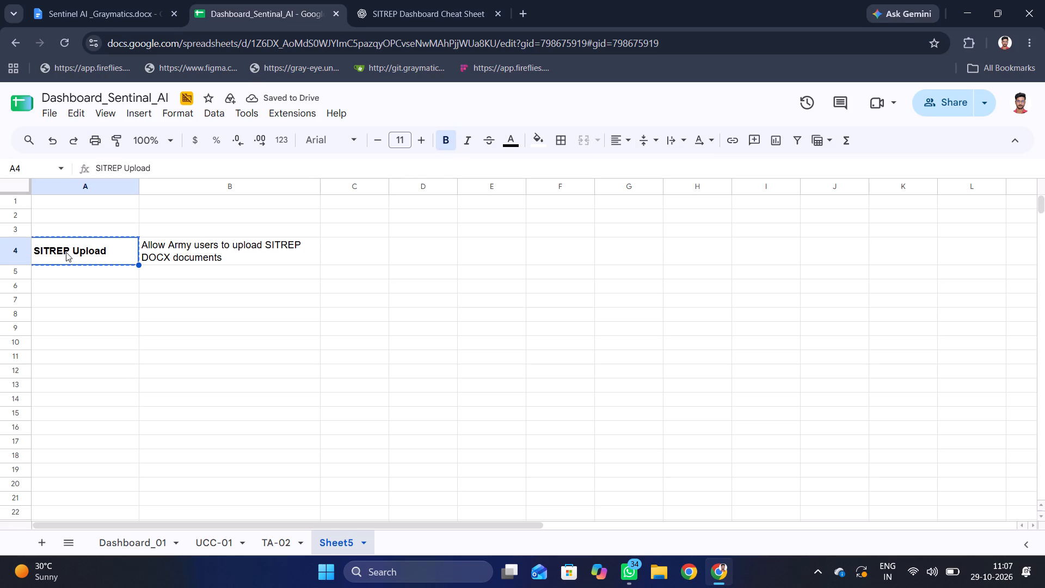
key("shift+Down")
key("shift+Down")
key("shift+Down")
key("shift+Down")
key("shift+Down")
key("shift+Down")
key("shift+Down")
key("shift+Down")
key("shift+Down")
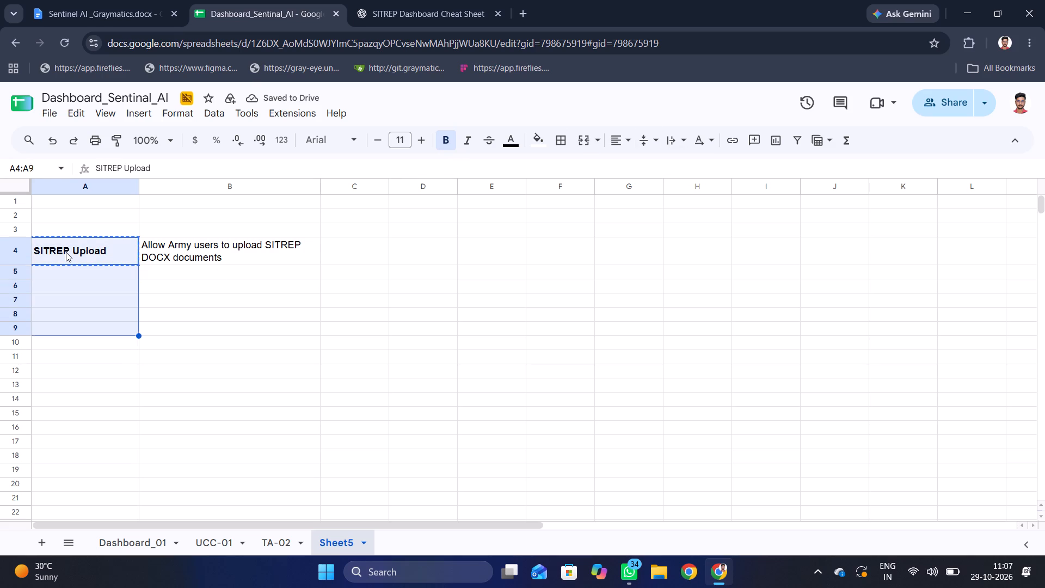
key("ctrl+v")
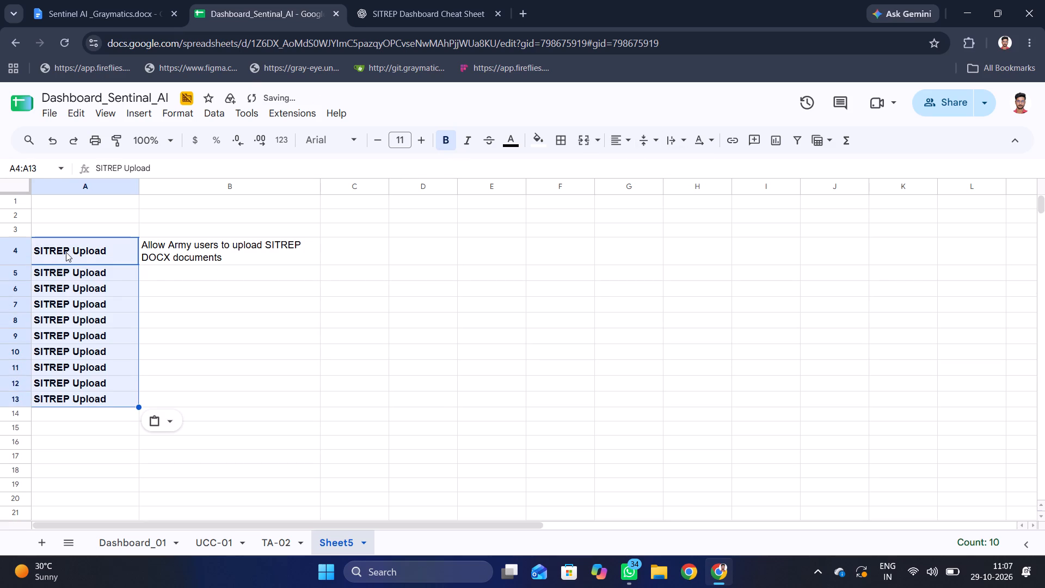
Replace the placeholder in cell A5 with the feature name Document Processing copied from row 2 of the document's Dashboard Features table.
left_click(49, 271)
left_click(36, 10)
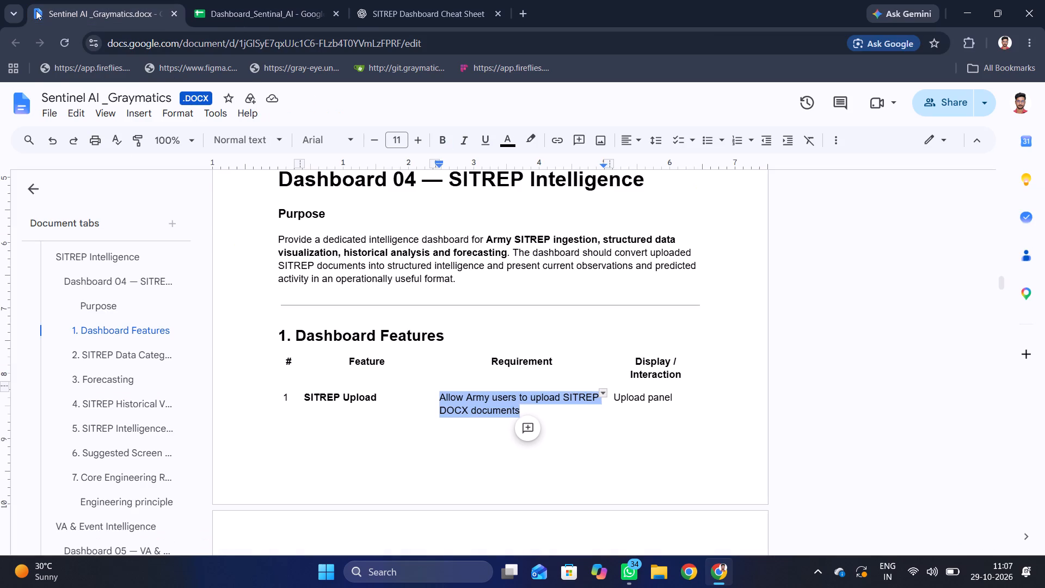
scroll(300, 241, "down", 1)
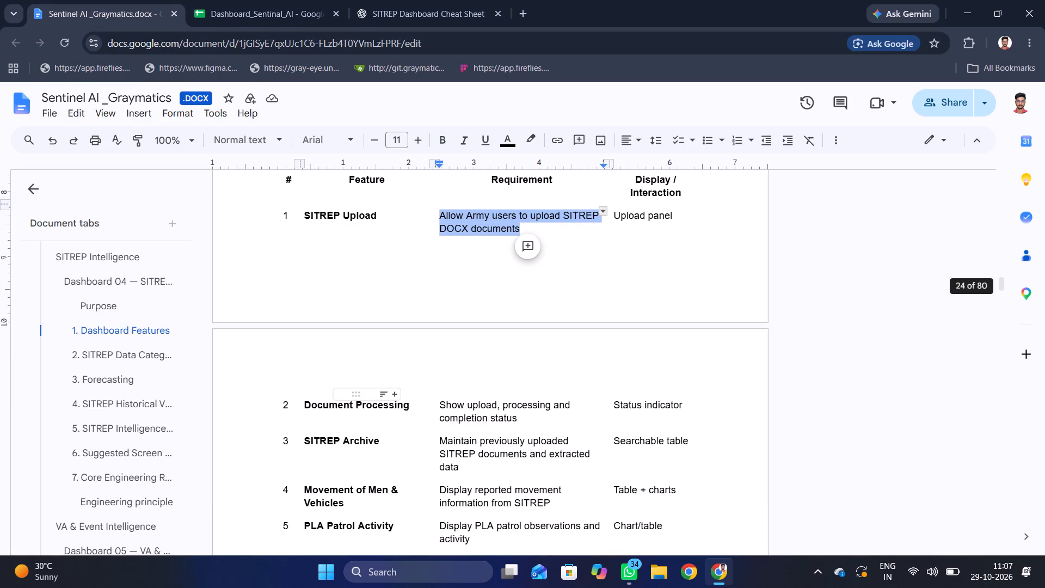
left_click_drag(411, 410, 308, 413)
key("ctrl+c")
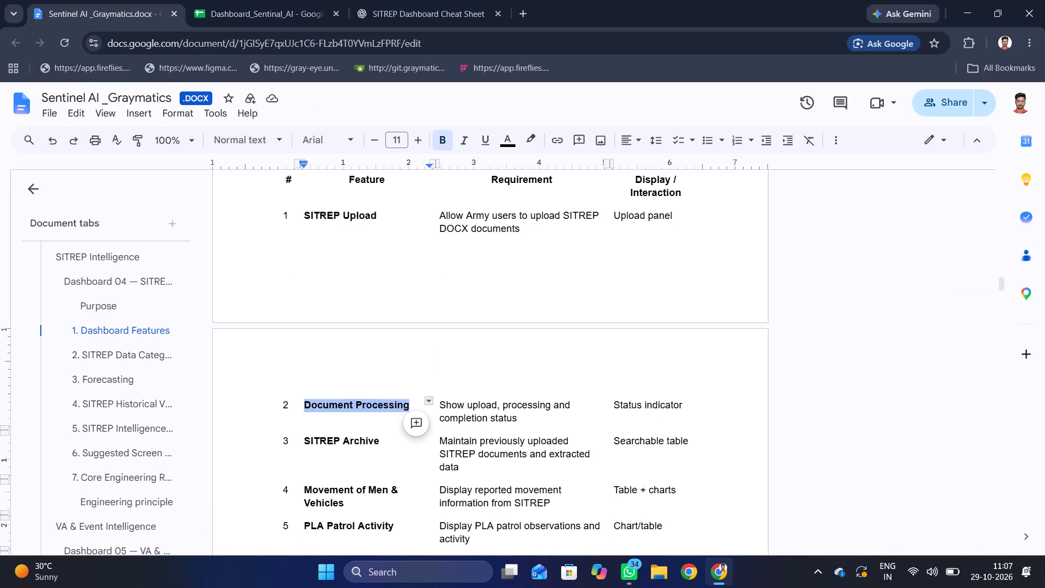
left_click(249, 0)
left_click(99, 277)
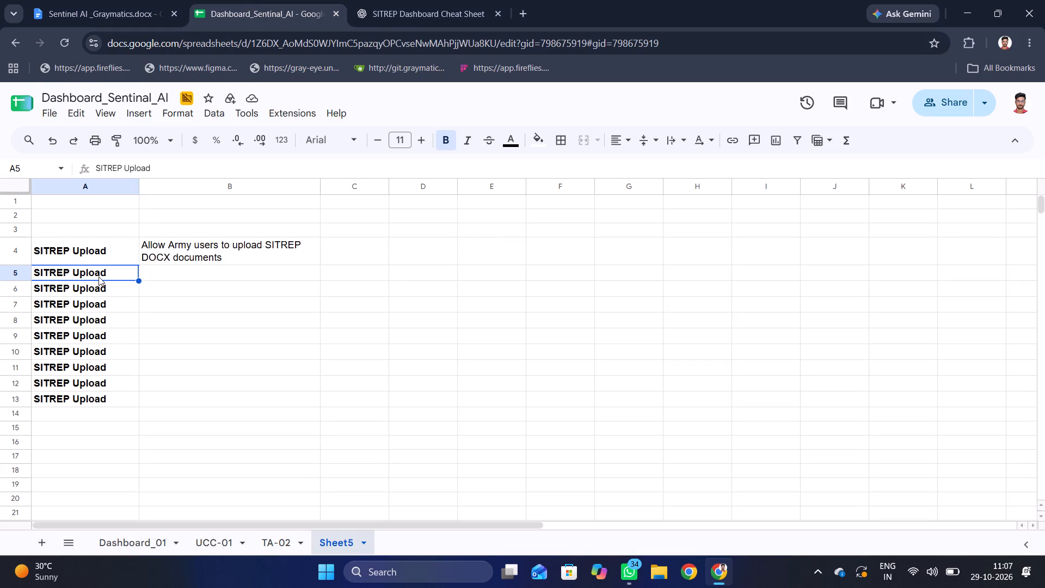
double_click(103, 274)
key("ctrl+a")
key("ctrl+v")
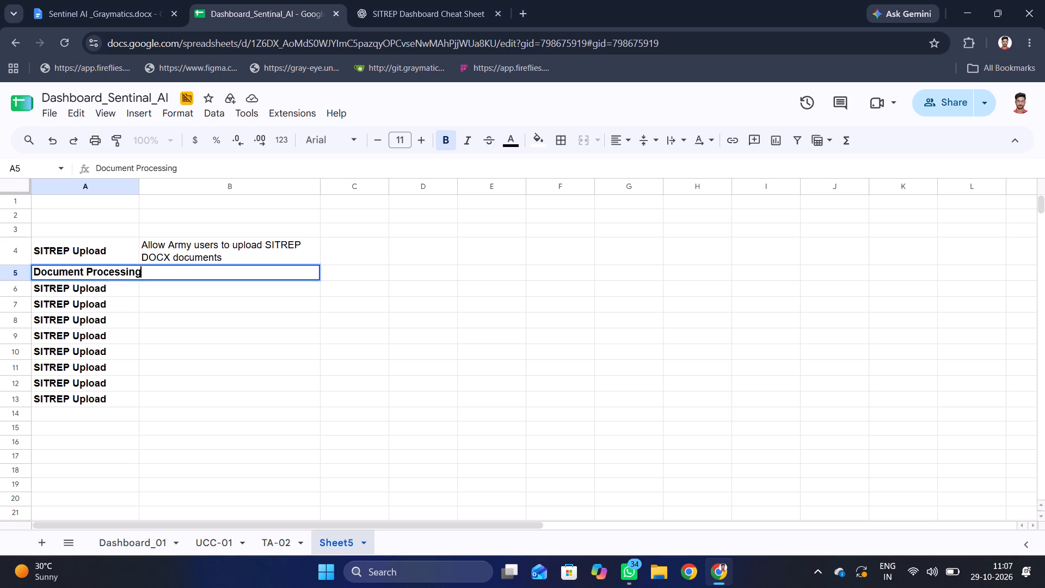
Widen column A slightly so that the Document Processing name in A5 fits within the column.
left_click(140, 192)
left_click_drag(141, 190, 153, 189)
left_click(89, 287)
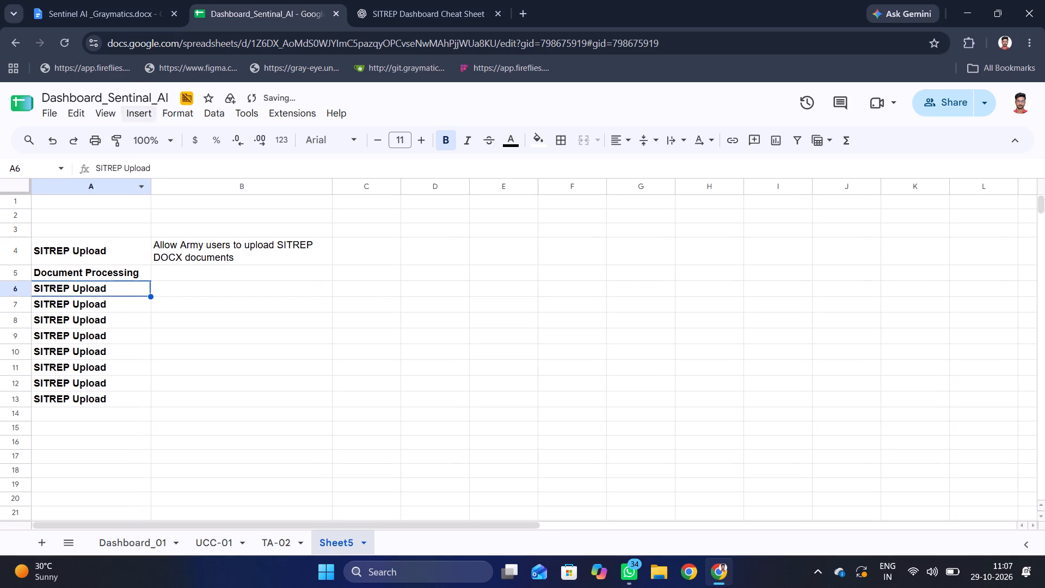
Replace the placeholder in cell A6 with the feature name SITREP Archive copied from row 3 of the document's Dashboard Features table.
left_click(127, 10)
left_click(270, 11)
left_click(396, 9)
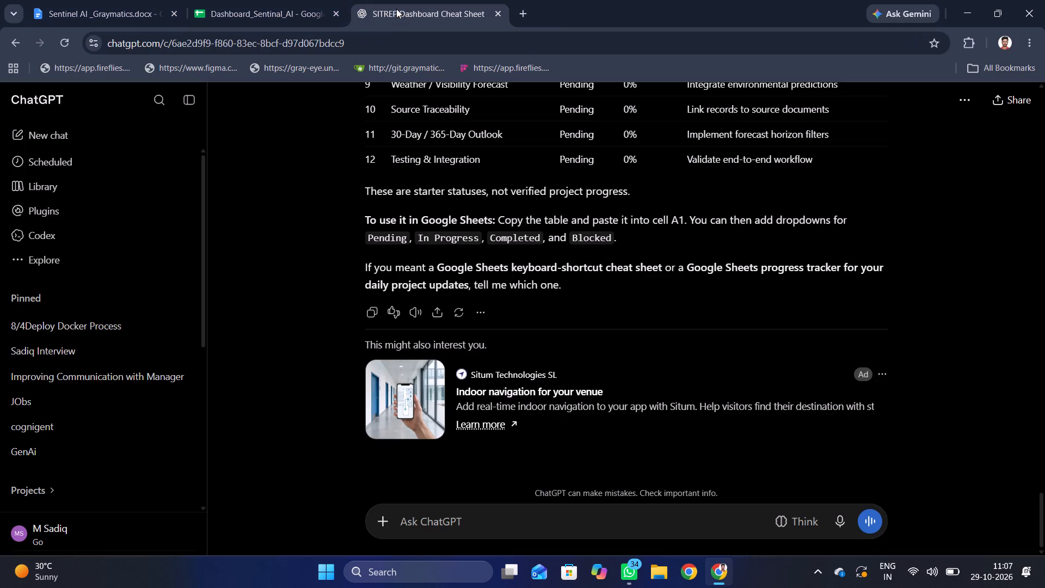
left_click(248, 7)
left_click(125, 10)
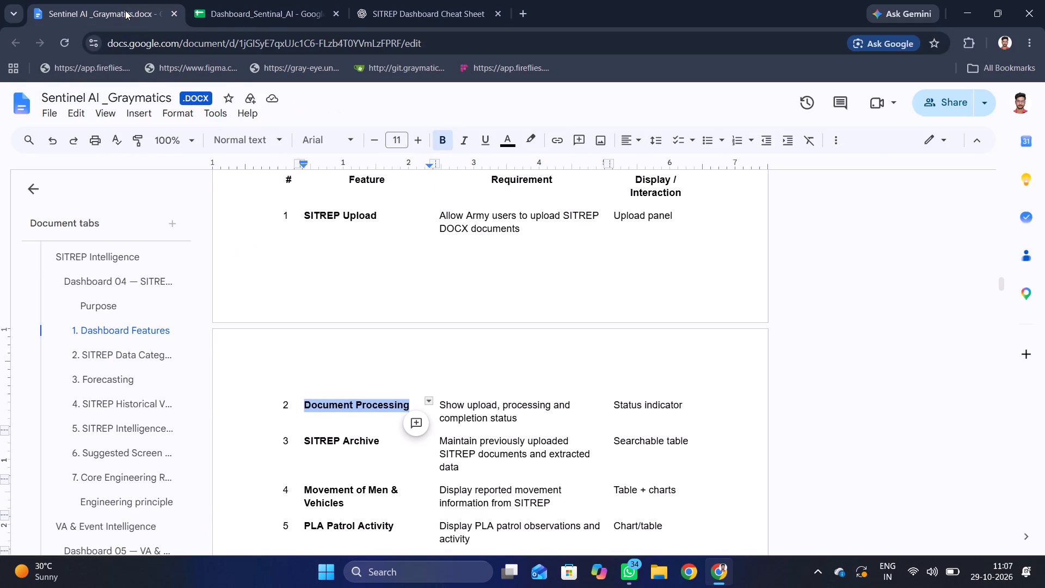
left_click_drag(381, 446, 326, 442)
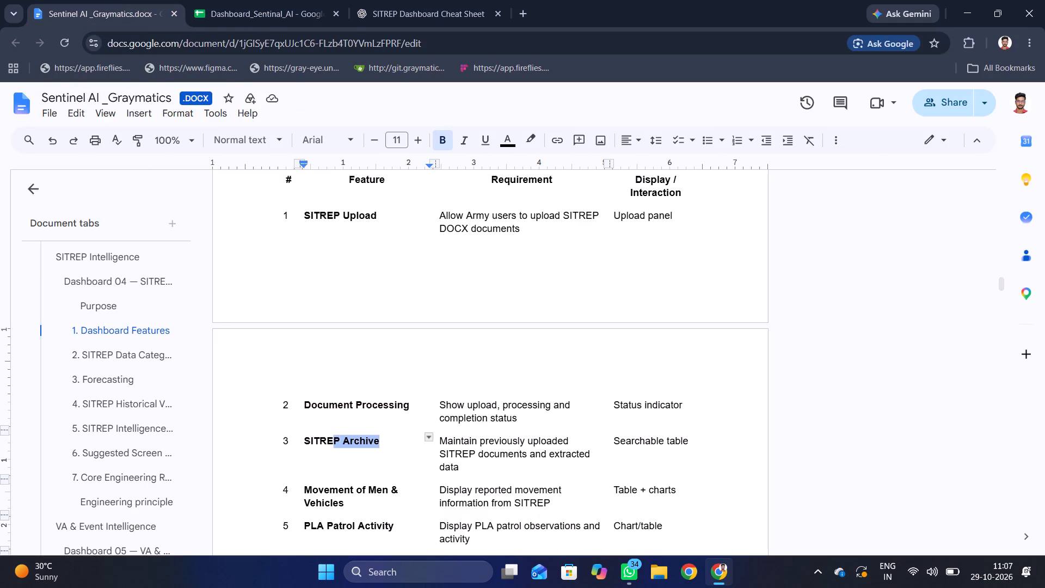
left_click_drag(326, 442, 304, 442)
key("ctrl+c")
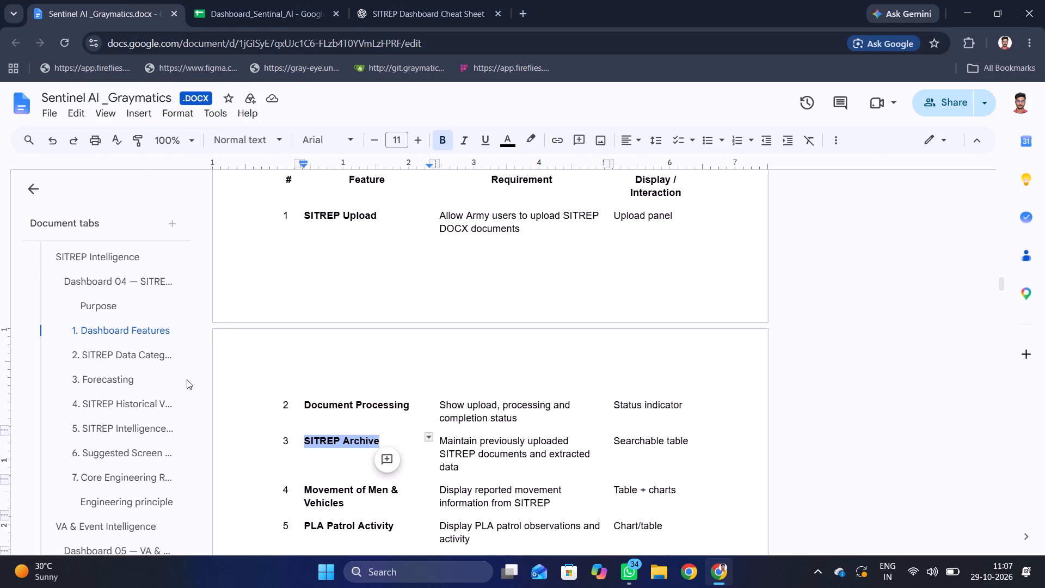
left_click(140, 0)
left_click(222, 10)
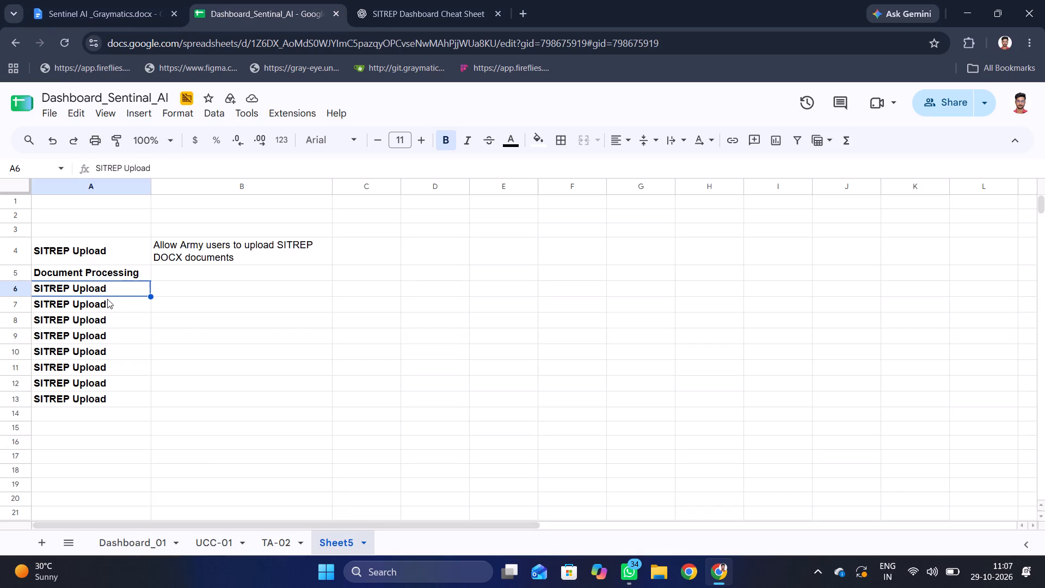
left_click(106, 295)
left_click(106, 285)
key("ctrl+v")
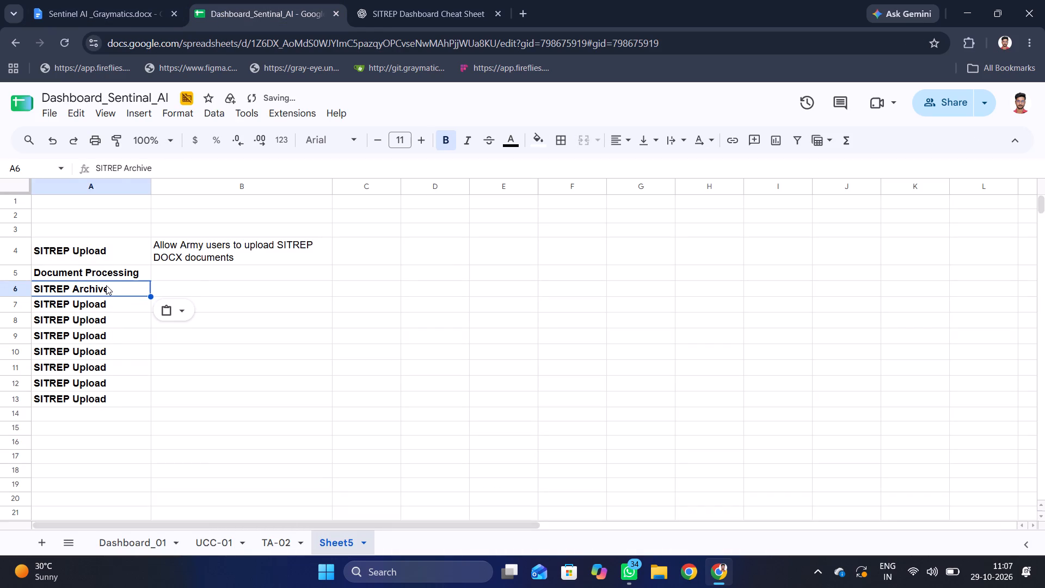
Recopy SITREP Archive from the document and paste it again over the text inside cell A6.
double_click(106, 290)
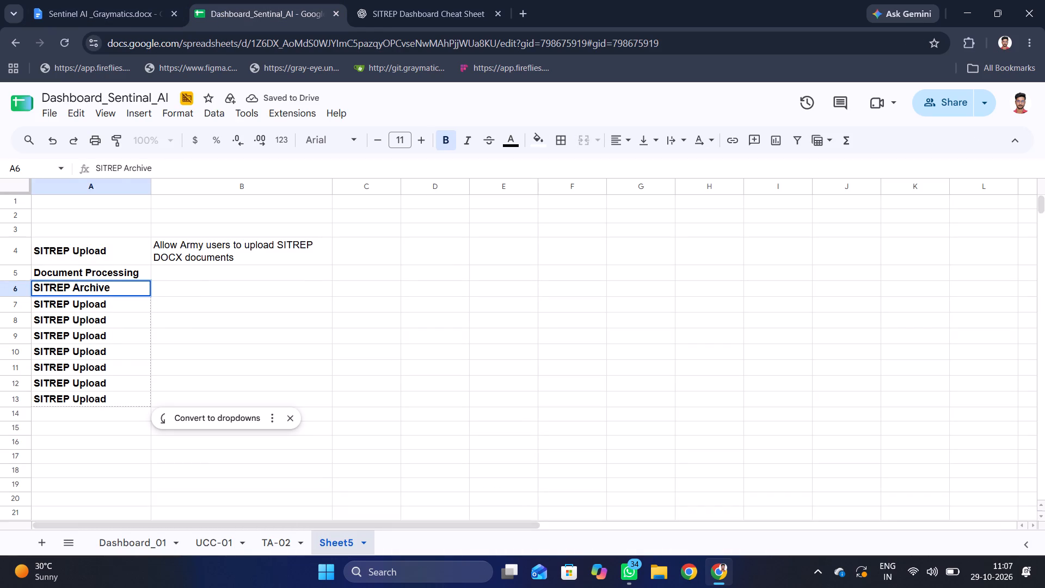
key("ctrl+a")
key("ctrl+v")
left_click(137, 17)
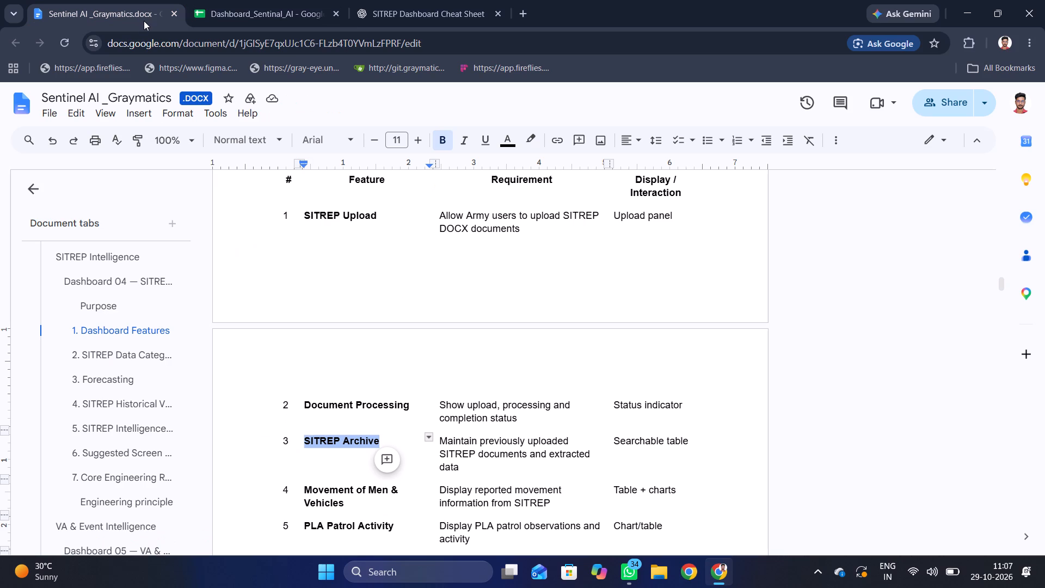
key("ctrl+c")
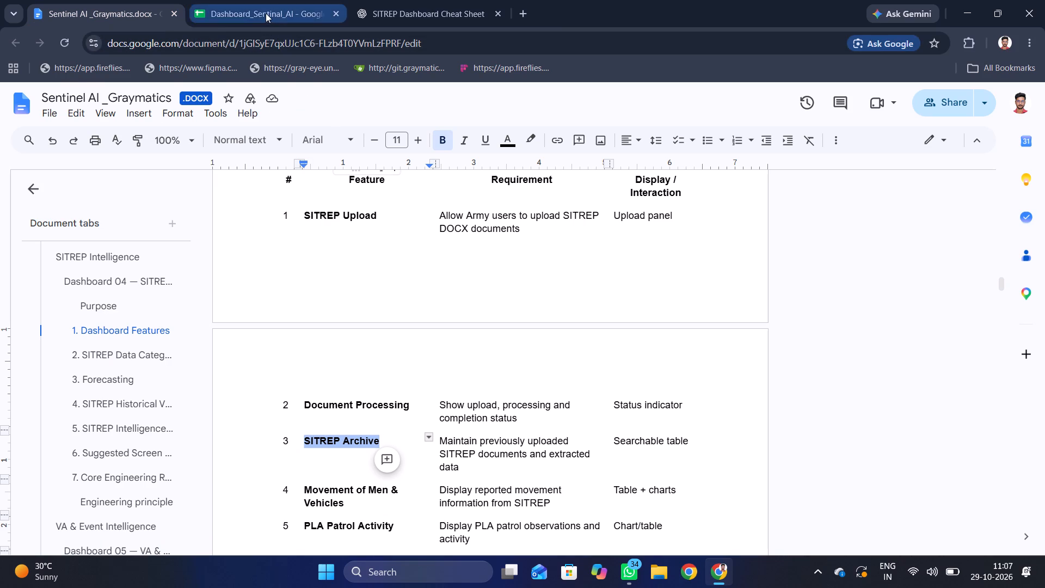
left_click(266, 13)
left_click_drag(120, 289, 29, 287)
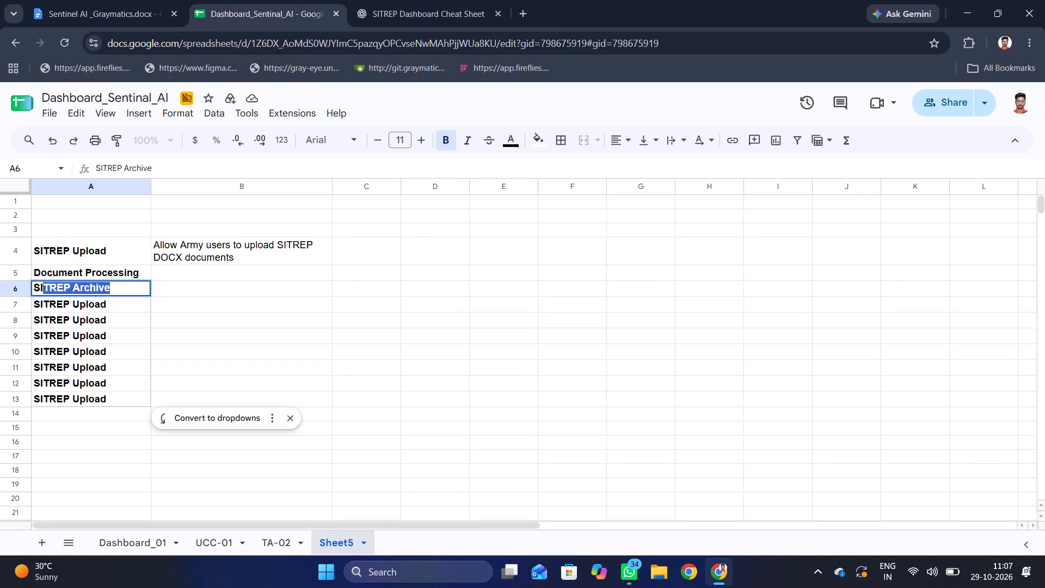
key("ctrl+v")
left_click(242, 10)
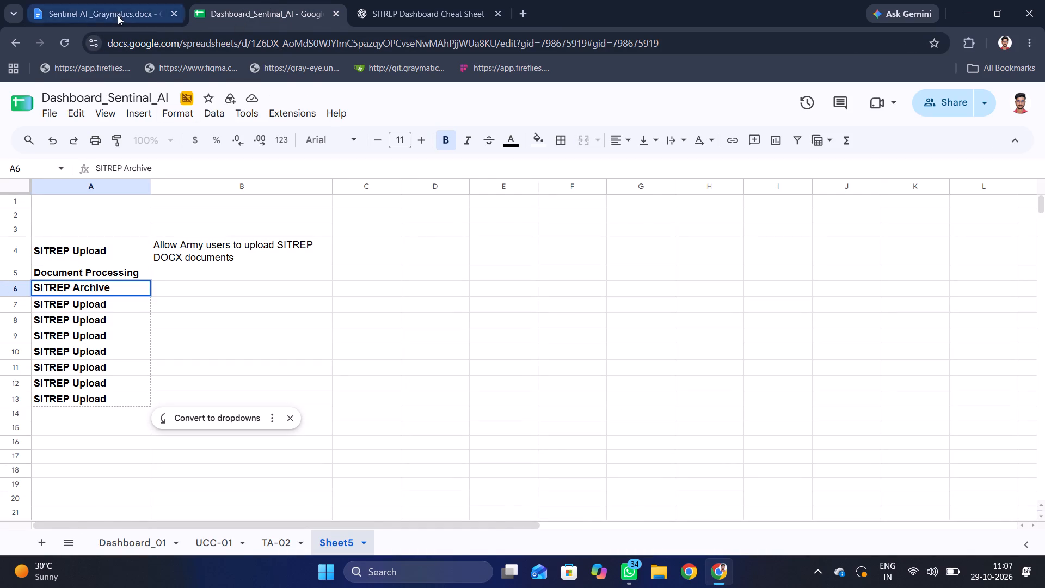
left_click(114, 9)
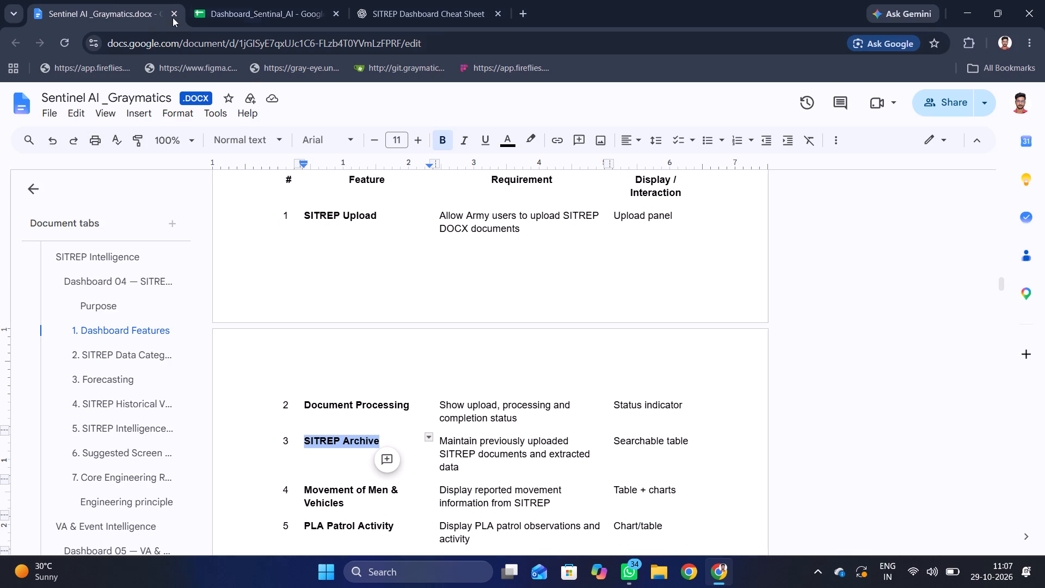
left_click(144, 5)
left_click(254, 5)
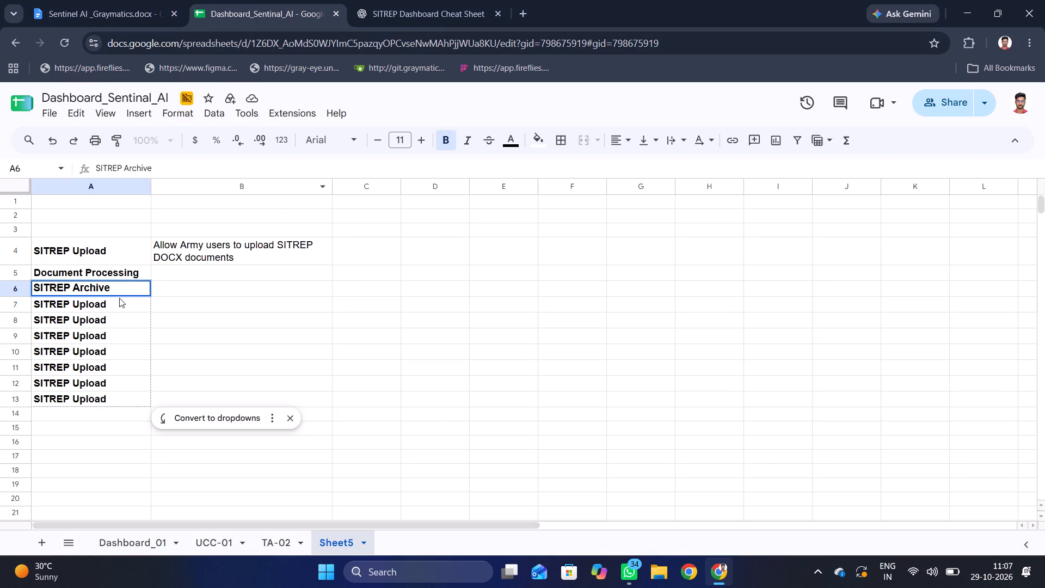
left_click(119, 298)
Replace the placeholder in cell A7 with the feature name Movement of Men & Vehicles copied from row 4 of the document's Dashboard Features table.
left_click(93, 7)
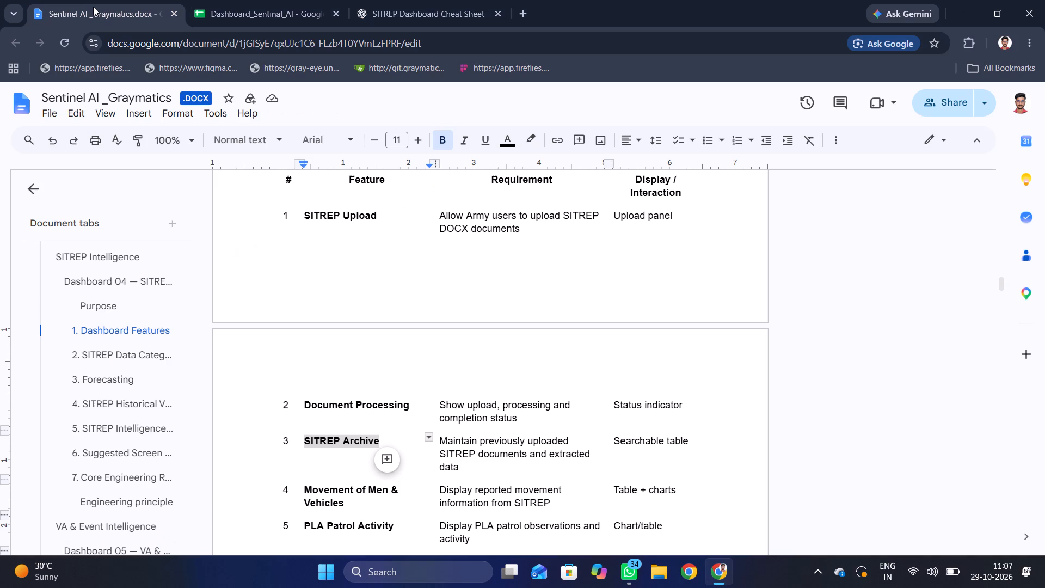
scroll(290, 246, "down", 1)
left_click_drag(364, 326, 315, 315)
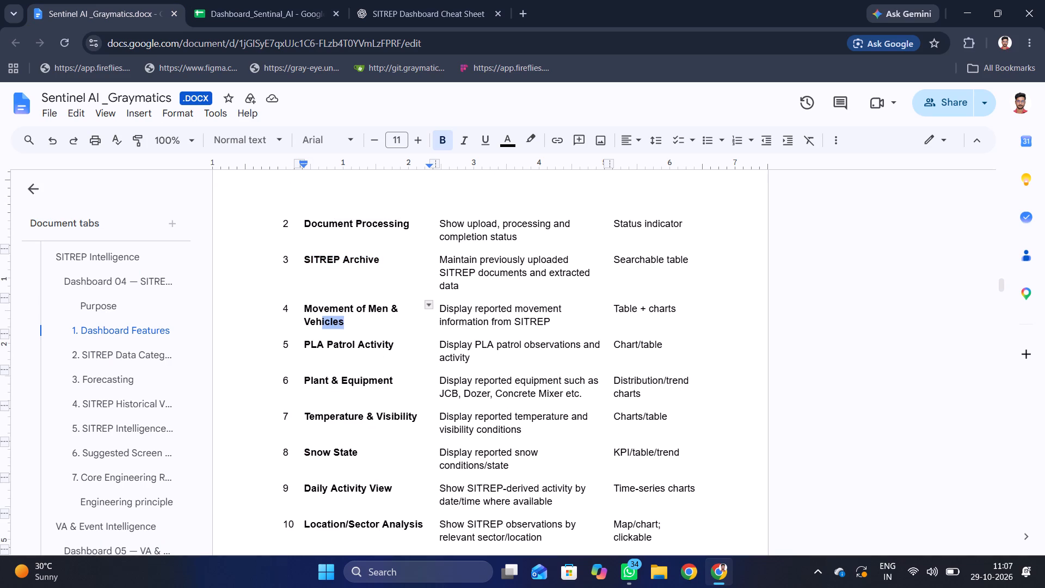
left_click_drag(315, 315, 308, 313)
key("ctrl+c")
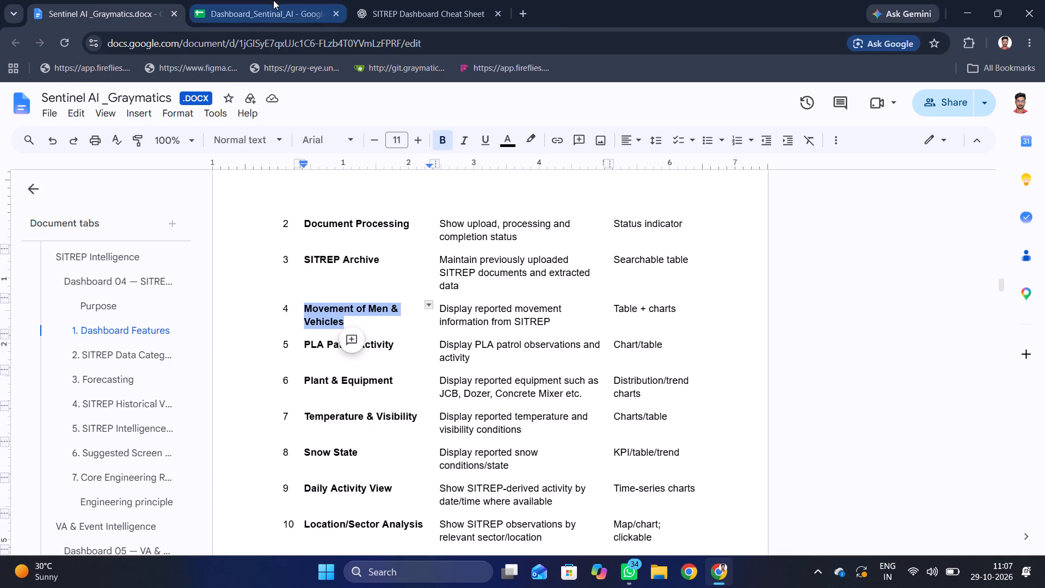
left_click(273, 0)
left_click(113, 301)
double_click(110, 301)
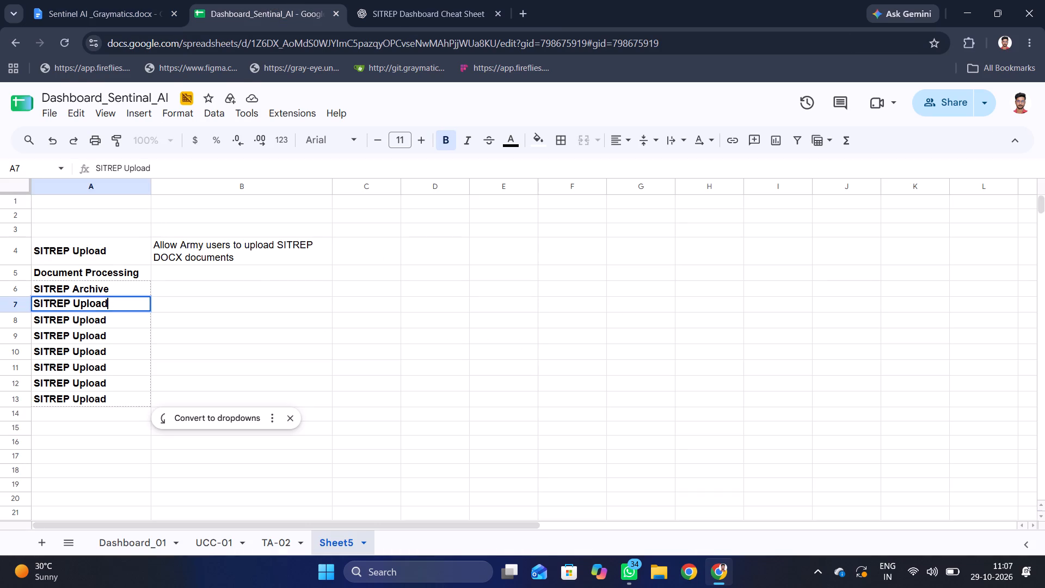
left_click_drag(114, 303, 32, 300)
key("ctrl+v")
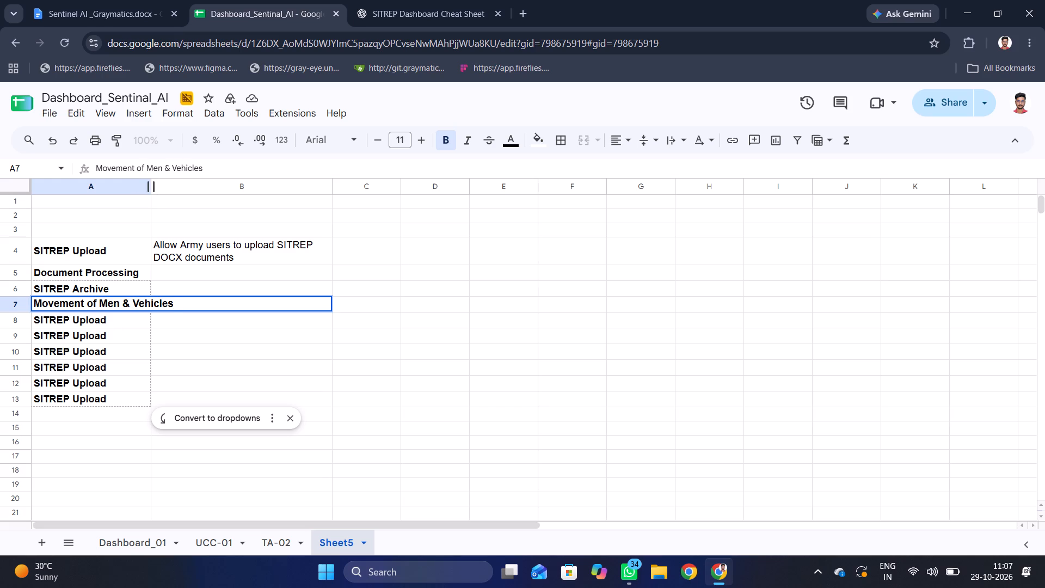
left_click(147, 301)
Set the text wrapping of cell A7 to Wrap so Movement of Men & Vehicles stays within column A.
left_click_drag(178, 309, 78, 304)
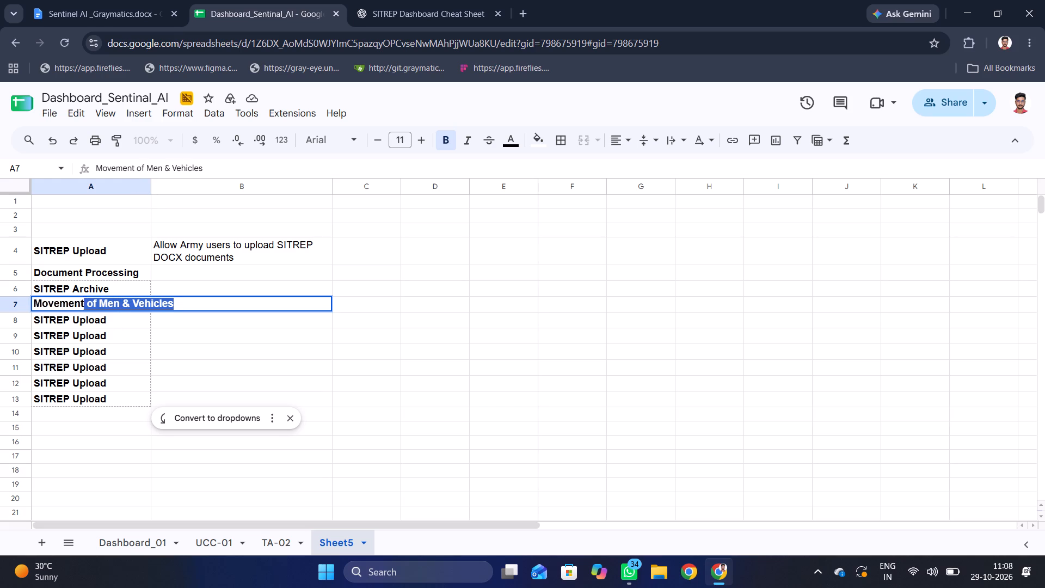
left_click_drag(78, 304, 32, 304)
left_click(640, 142)
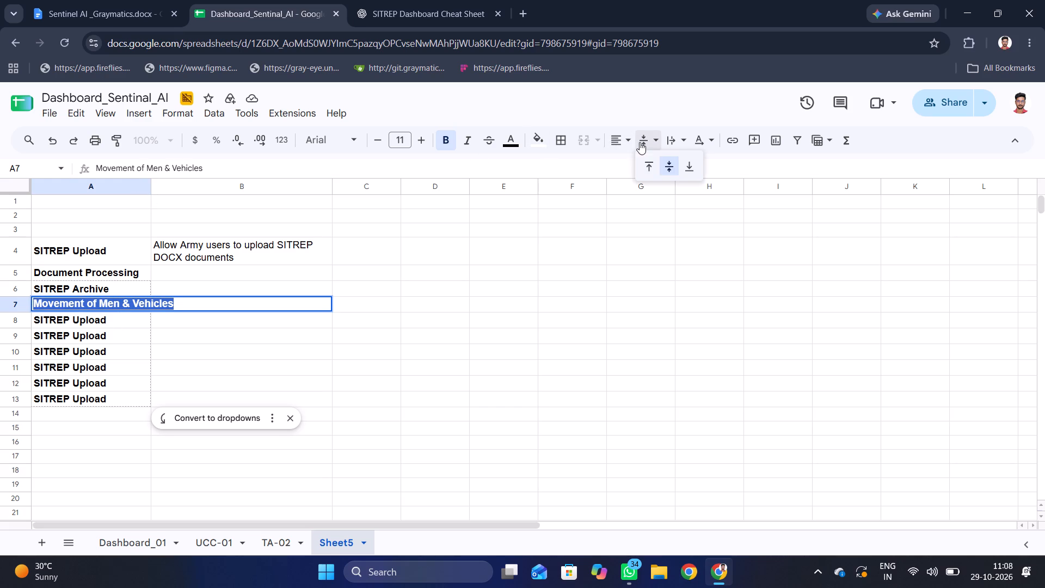
left_click(680, 142)
left_click(692, 167)
left_click(242, 305)
left_click(134, 328)
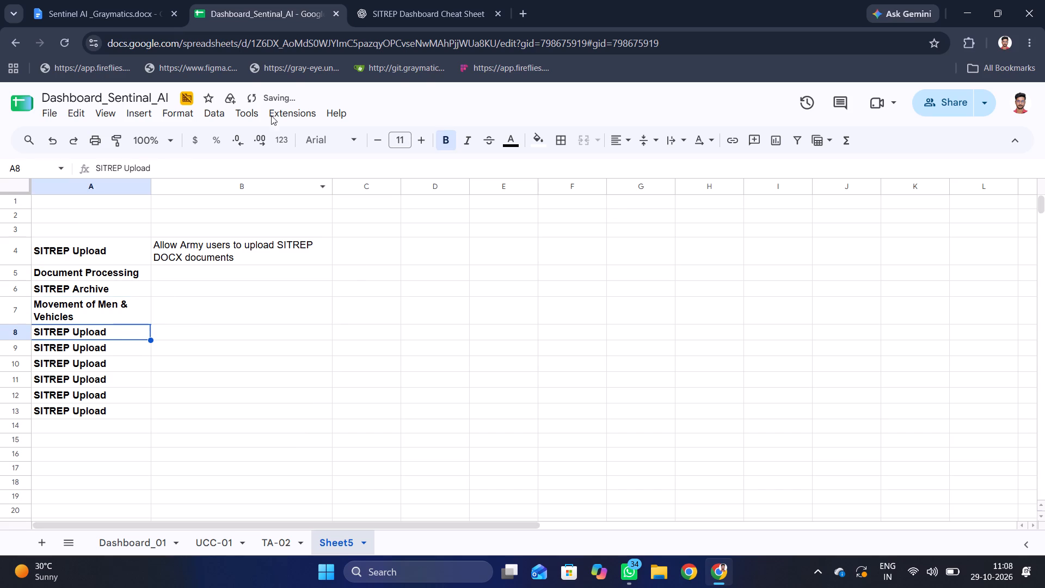
Replace the placeholder in cell A8 with the feature name PLA Patrol Activity copied from row 5 of the document's Dashboard Features table.
left_click(397, 5)
left_click(324, 8)
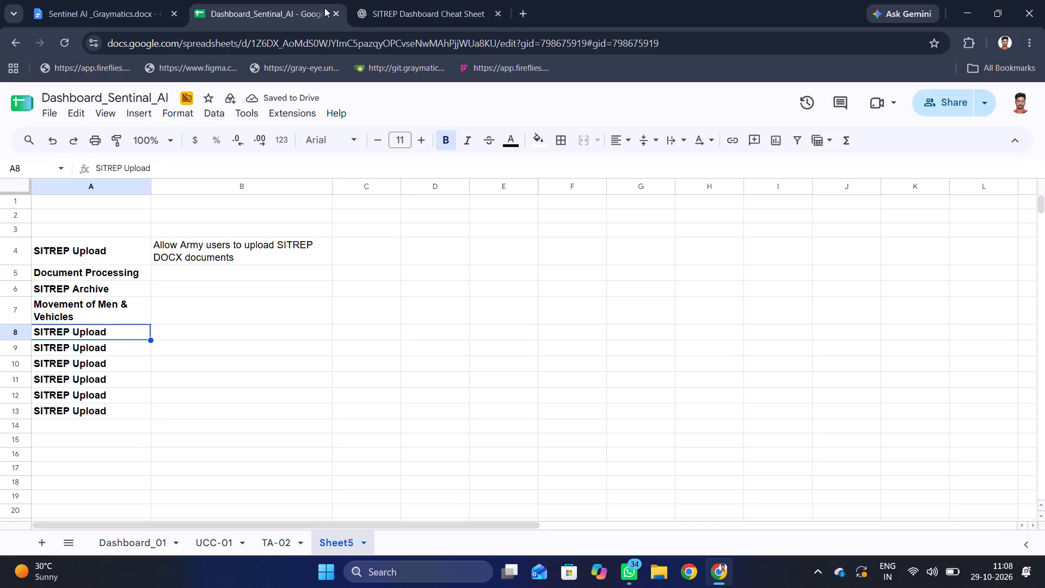
left_click(80, 1)
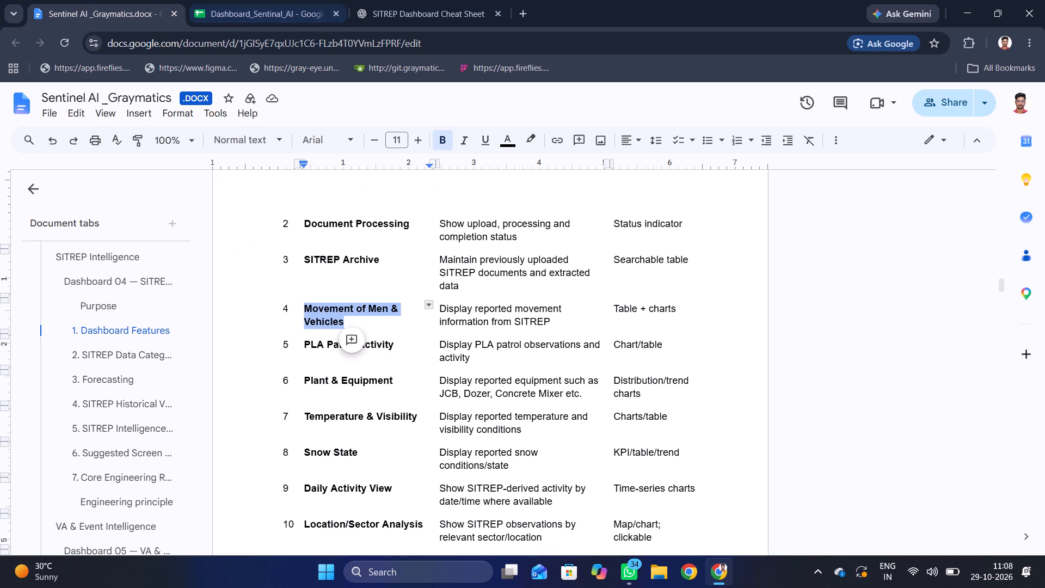
left_click(402, 349)
left_click_drag(399, 346, 289, 342)
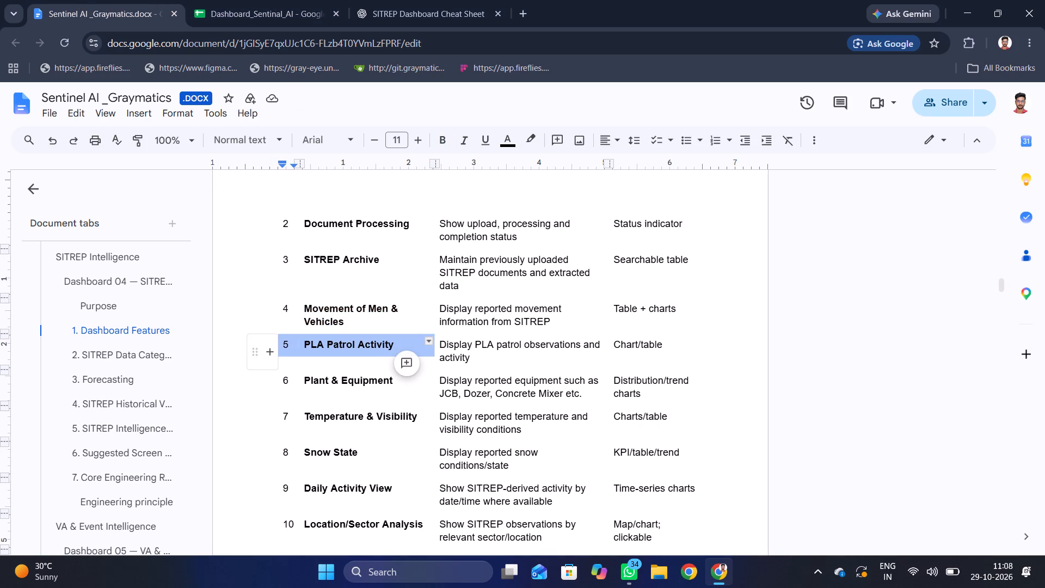
left_click(339, 346)
left_click_drag(398, 346, 309, 350)
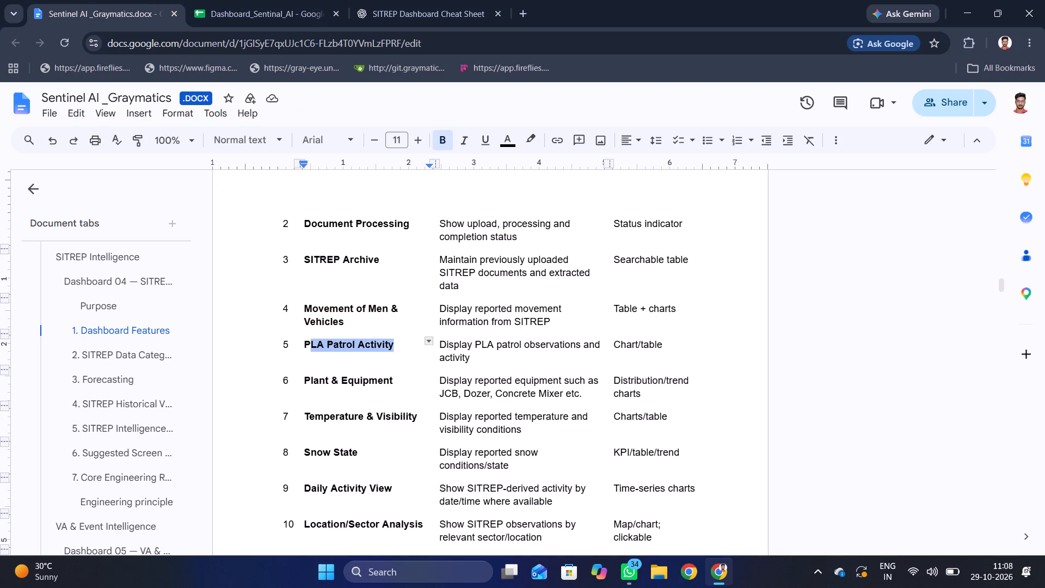
left_click_drag(309, 350, 306, 350)
key("ctrl+c")
left_click(259, 21)
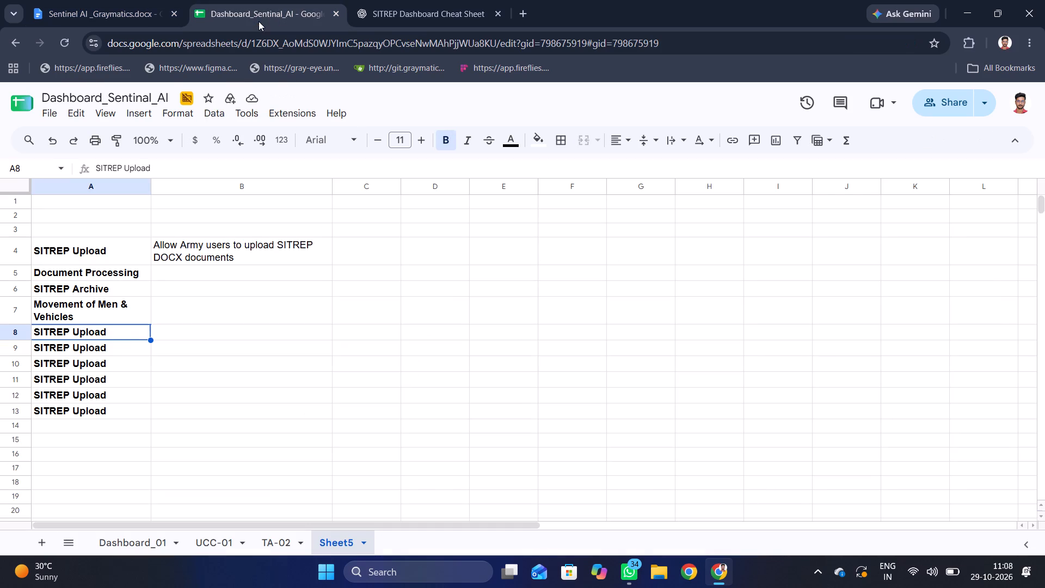
left_click(118, 337)
triple_click(120, 330)
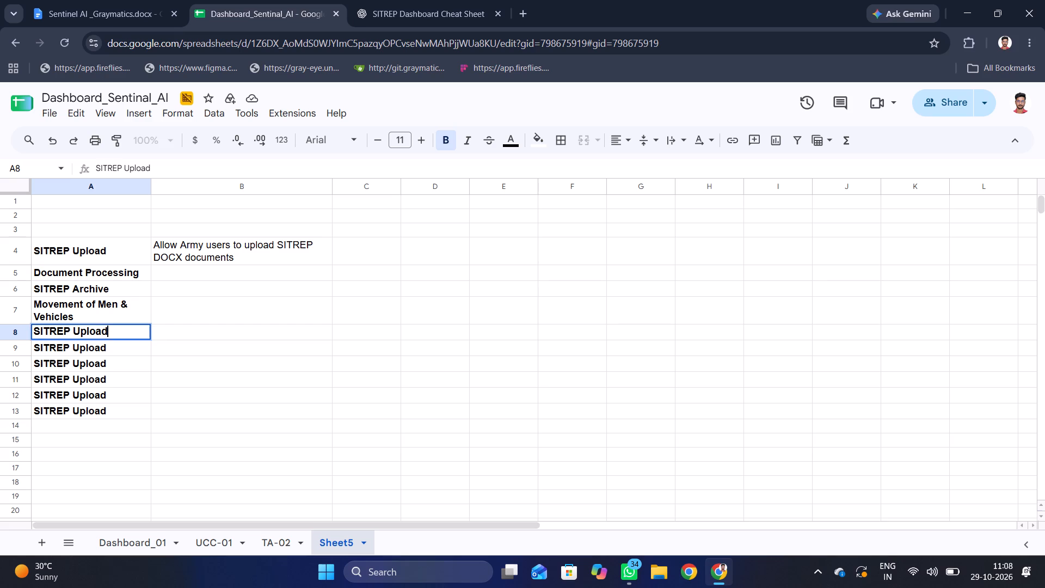
left_click_drag(127, 330, 35, 332)
key("ctrl+v")
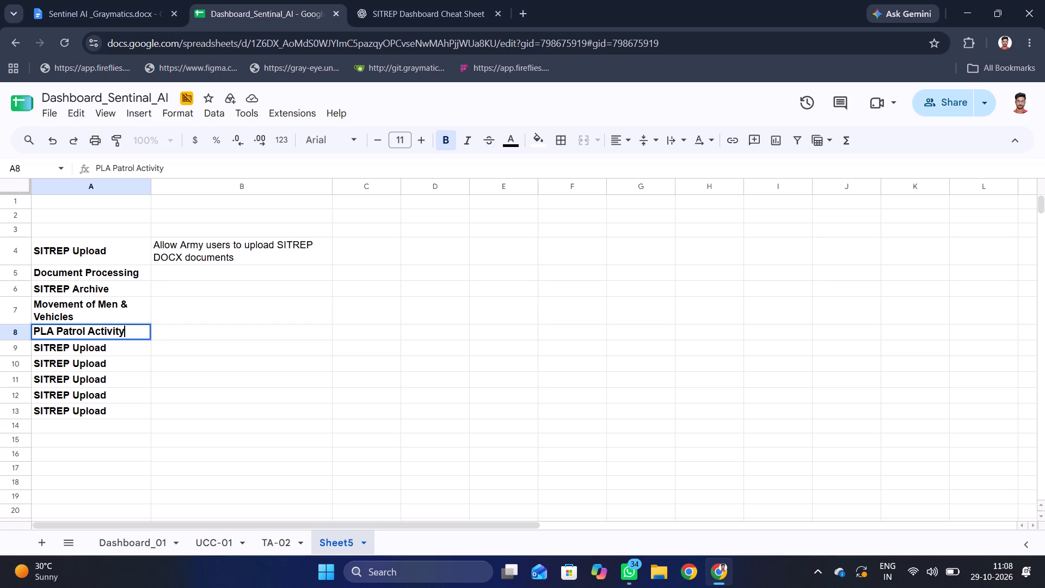
left_click(139, 337)
left_click(133, 350)
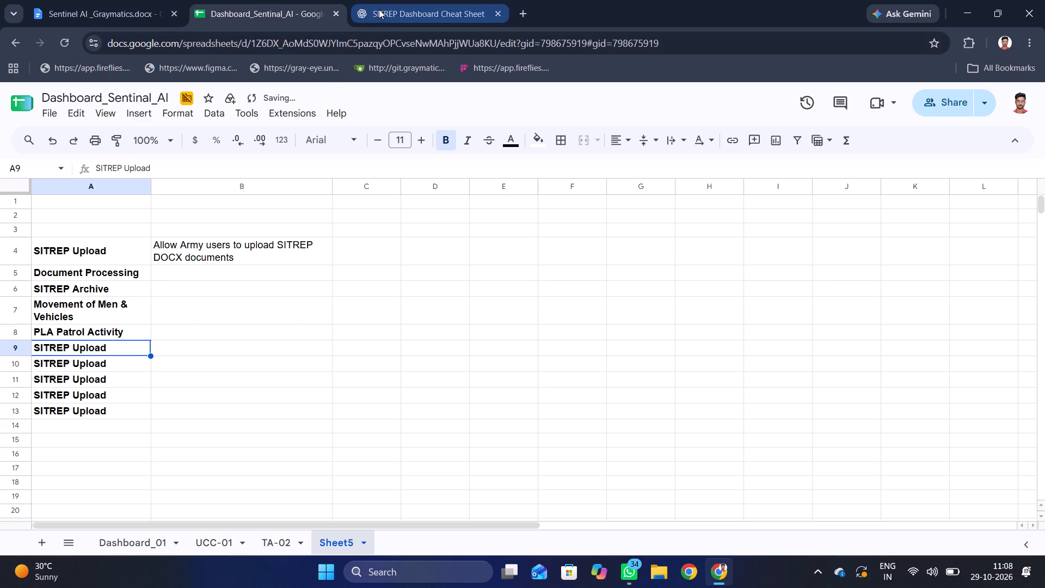
Replace the placeholder in cell A9 with the feature name Plant & Equipment copied from row 6 of the document's Dashboard Features table.
left_click(124, 5)
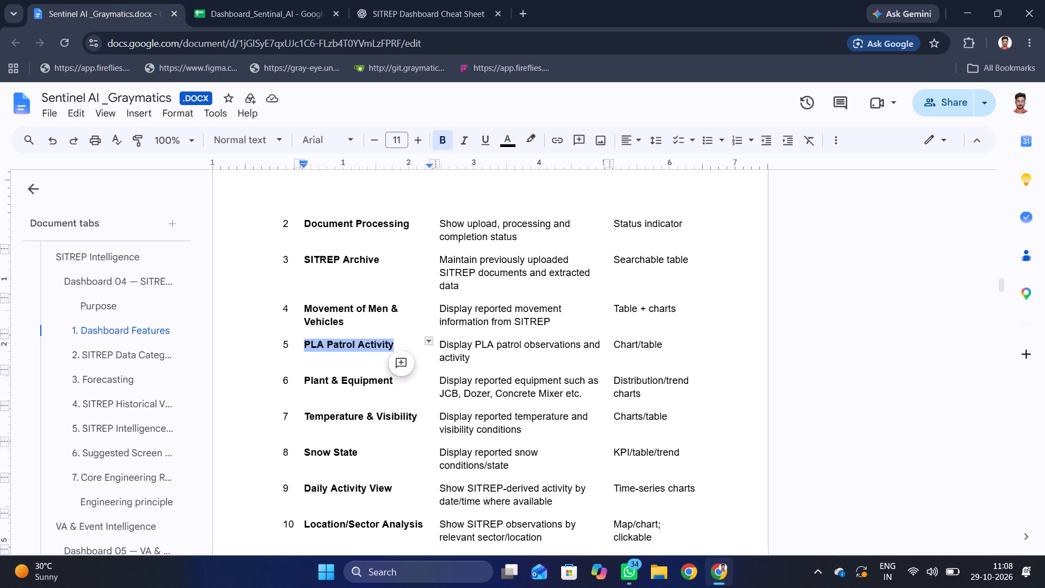
left_click_drag(400, 387, 306, 387)
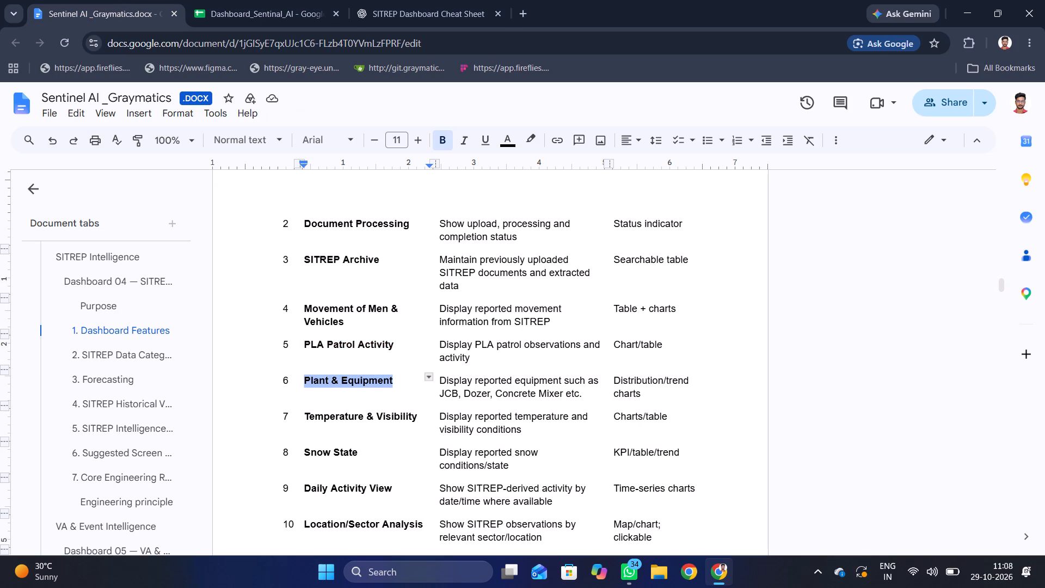
key("ctrl+c")
left_click(250, 5)
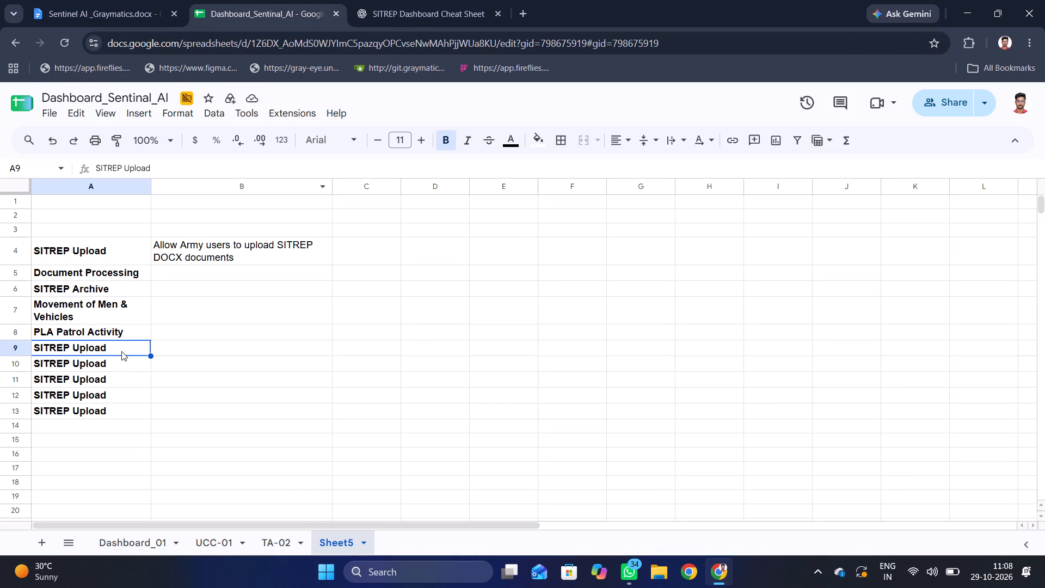
double_click(121, 351)
left_click_drag(121, 348, 33, 345)
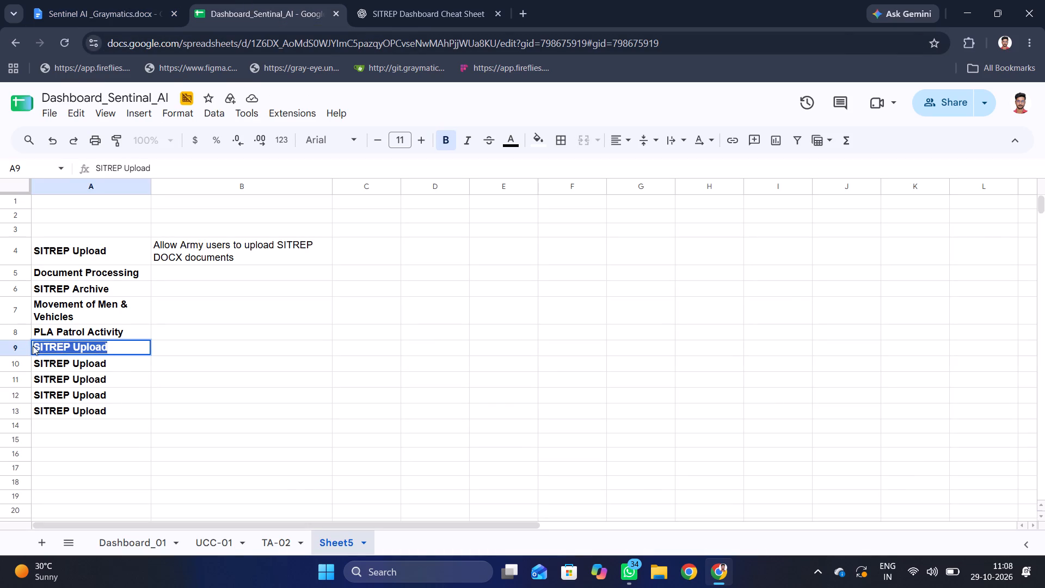
key("ctrl+v")
left_click(125, 370)
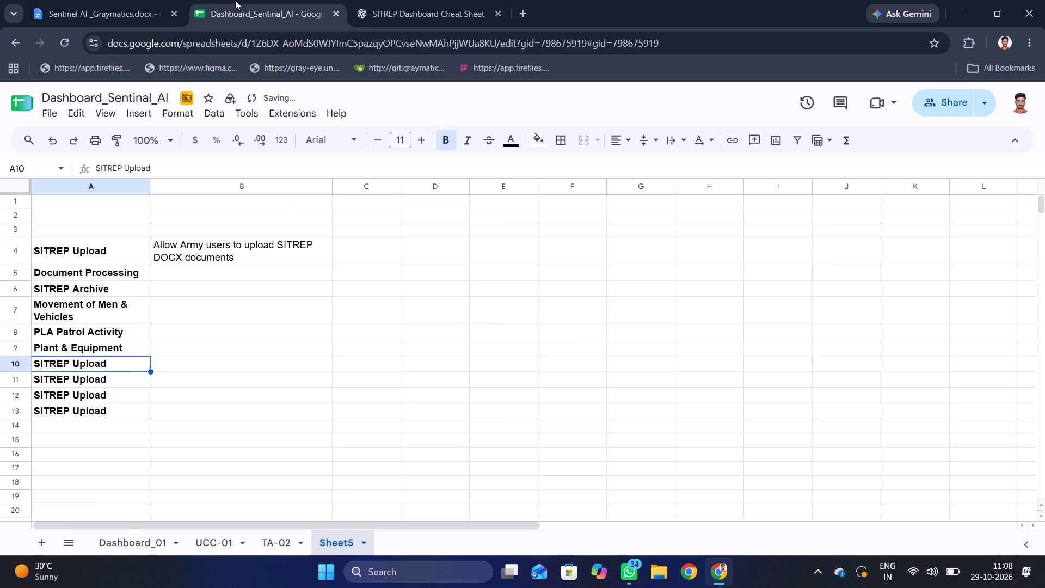
Replace the placeholder in cell A10 with the feature name Temperature & Visibility copied from row 7 of the document's Dashboard Features table.
left_click(125, 10)
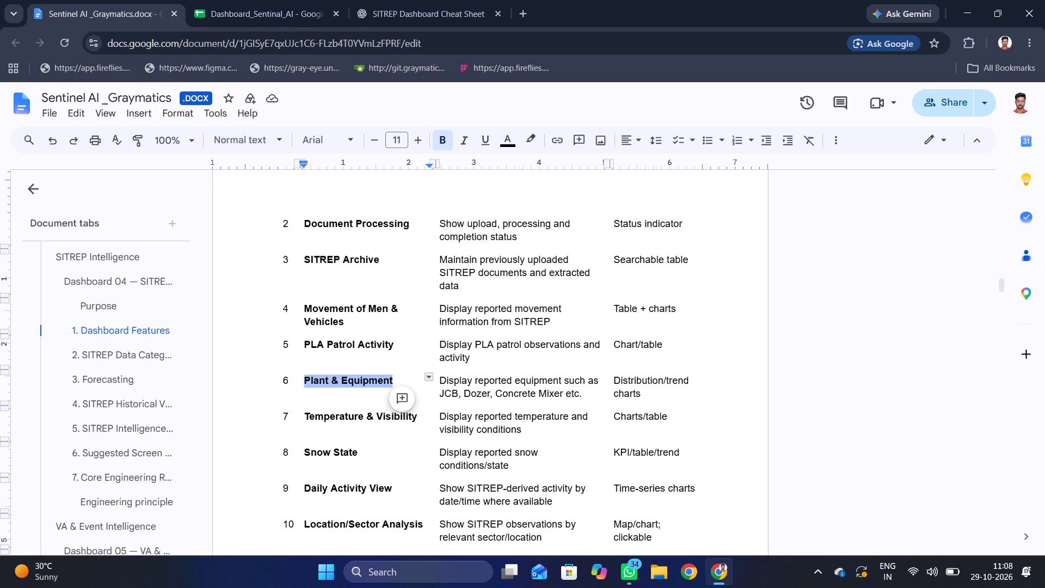
left_click_drag(416, 420, 293, 414)
left_click(293, 414)
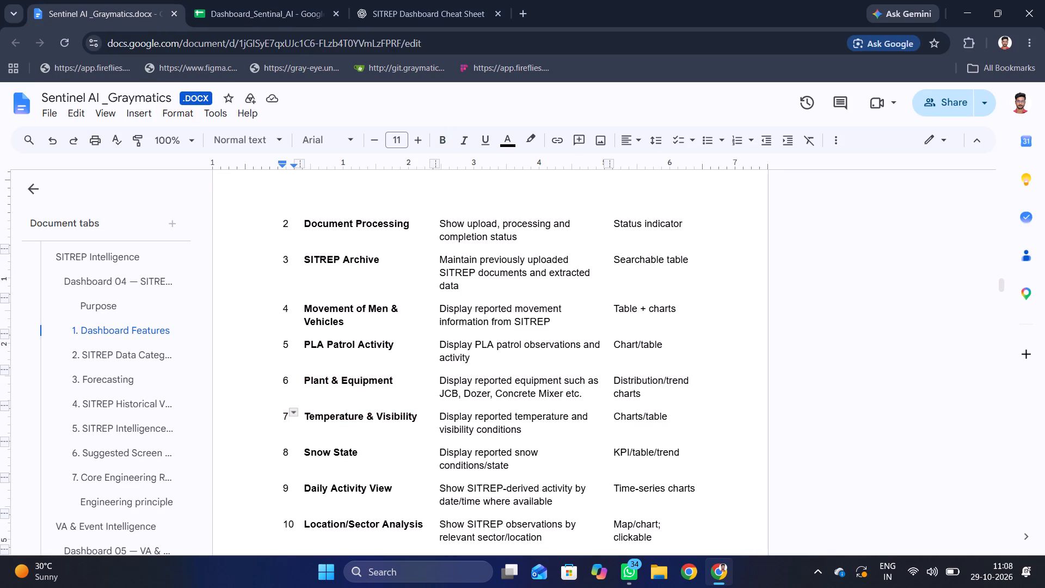
left_click_drag(303, 418, 420, 421)
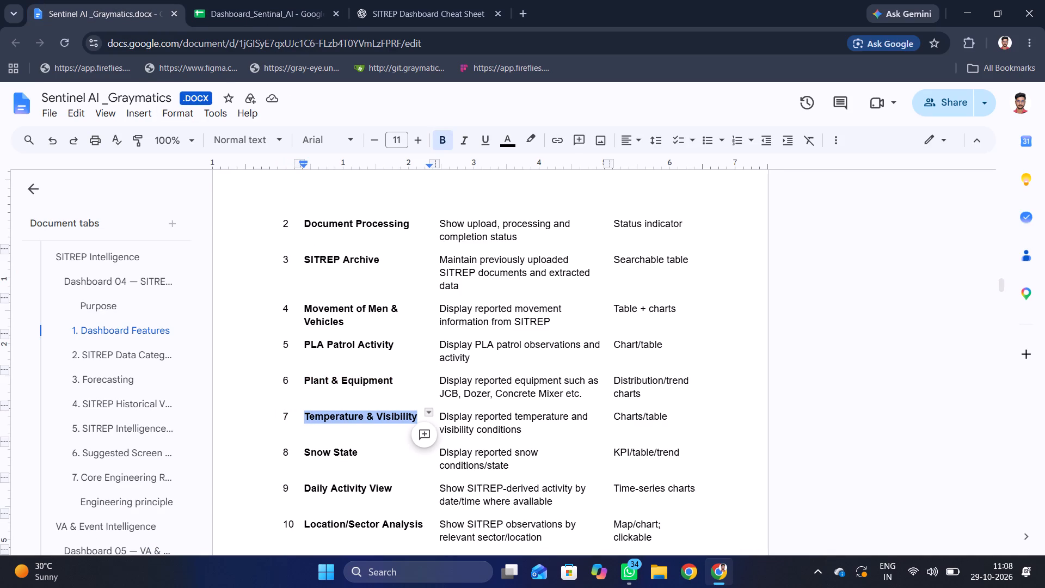
key("ctrl+c")
left_click(251, 4)
double_click(117, 358)
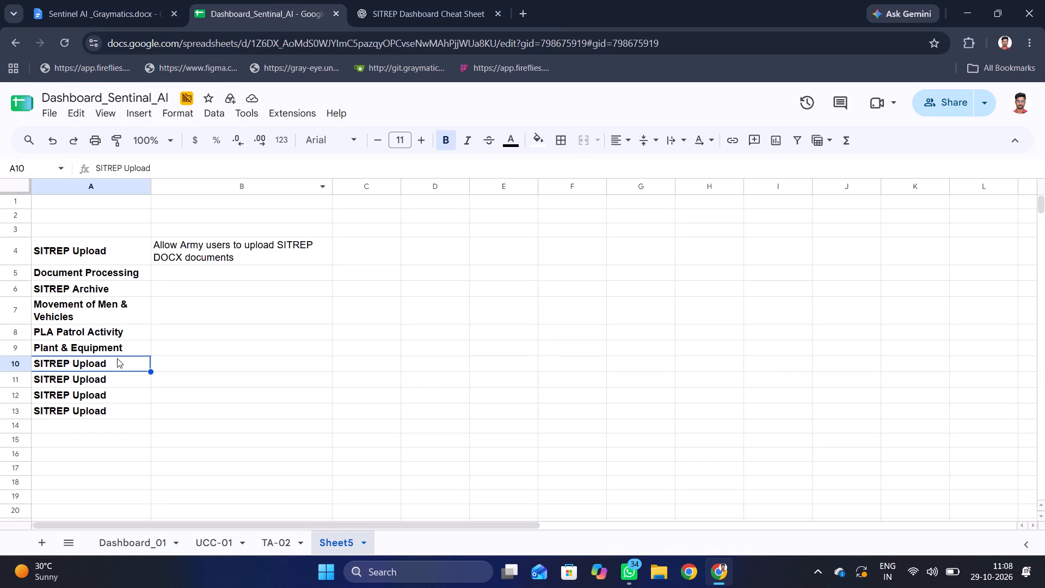
left_click_drag(120, 362, 29, 363)
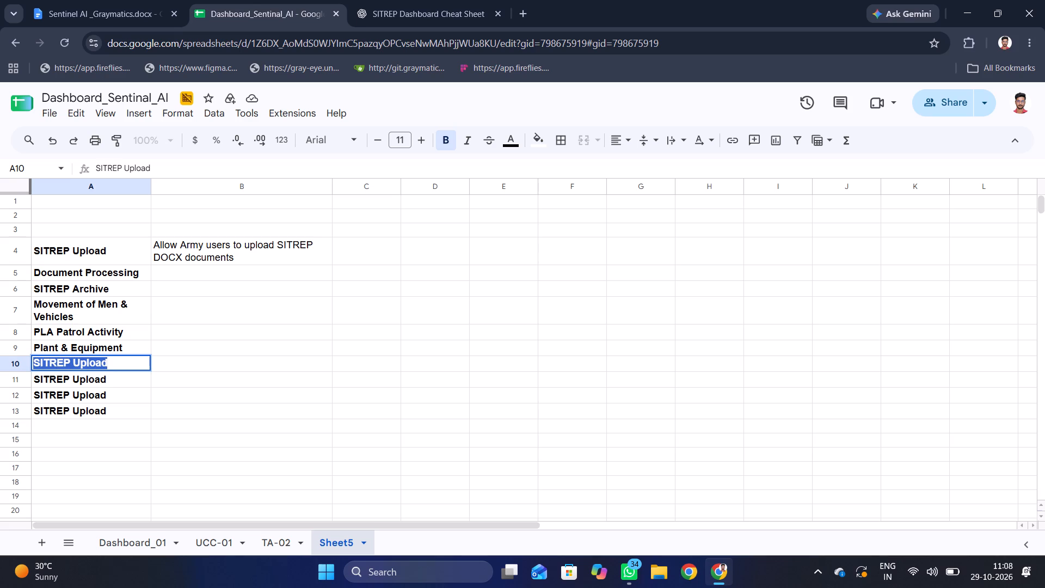
key("ctrl+v")
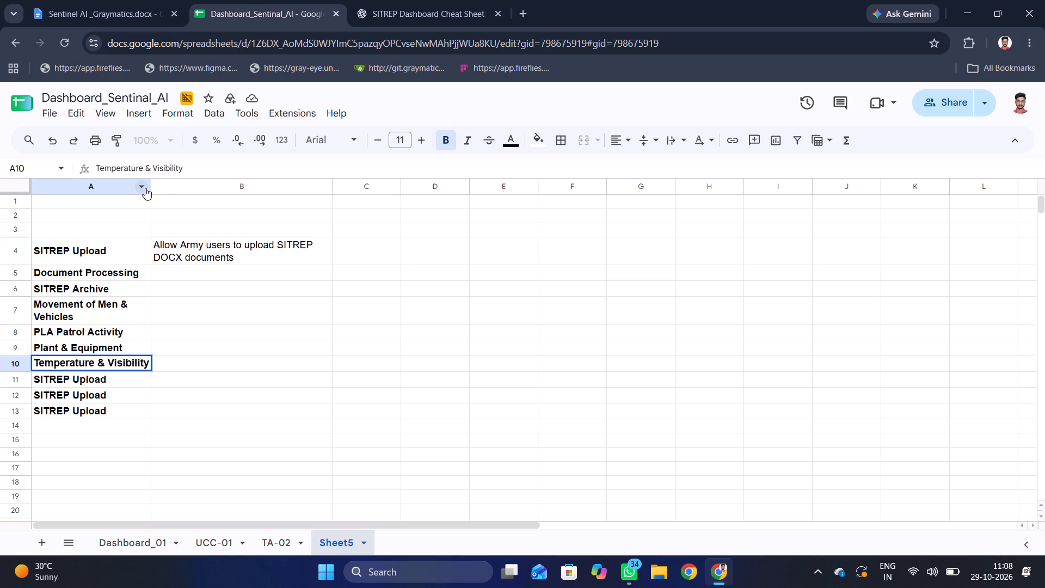
Widen column A slightly so Temperature & Visibility fits on one line in cell A10.
left_click_drag(150, 182, 155, 182)
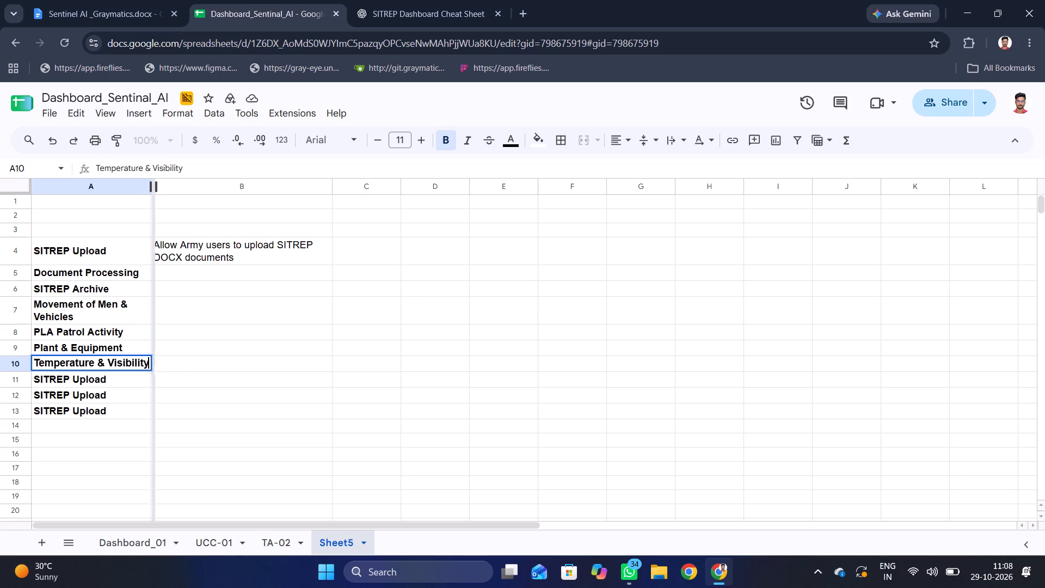
left_click_drag(155, 182, 157, 184)
left_click(200, 252)
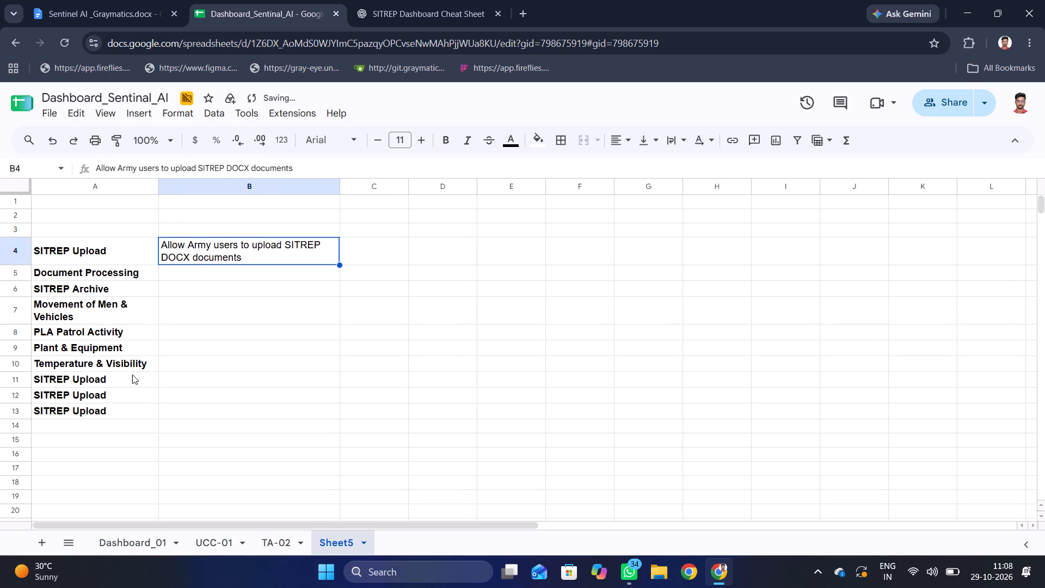
Replace the placeholder in cell A11 with the feature name Snow State copied from row 8 of the document's Dashboard Features table.
left_click(132, 375)
left_click(116, 0)
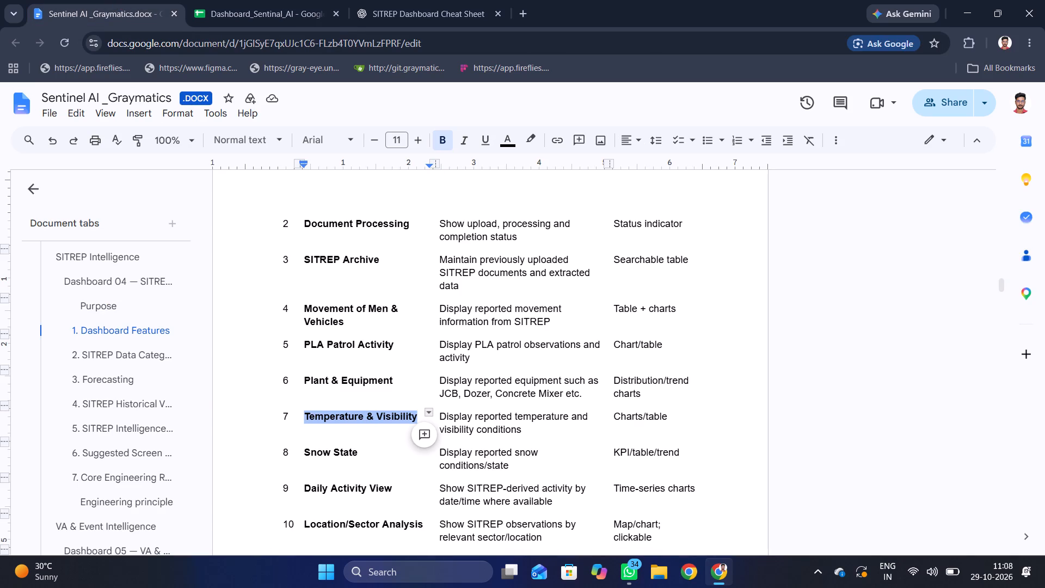
left_click_drag(357, 453, 303, 454)
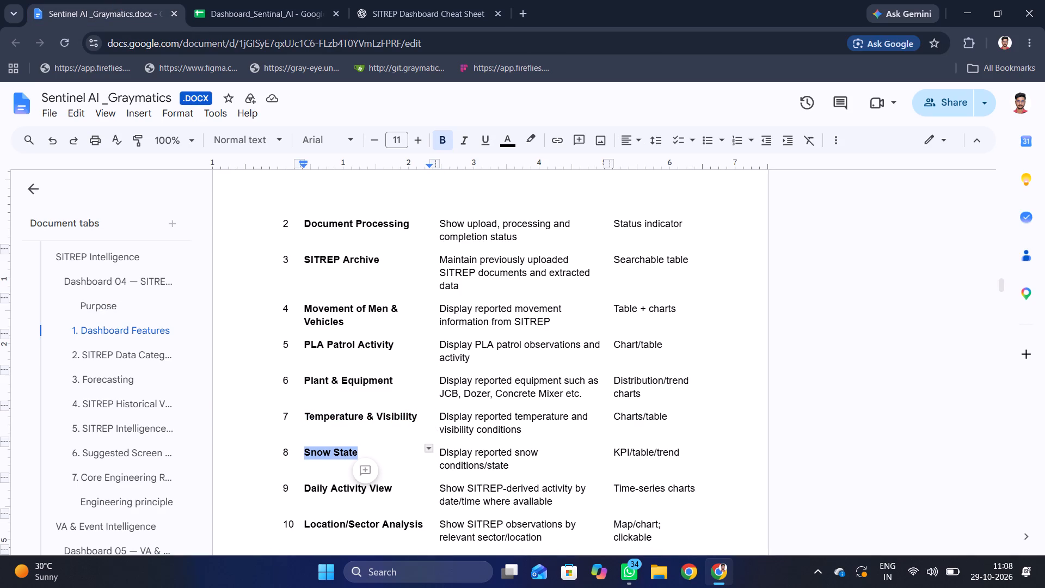
key("ctrl+c")
left_click(249, 21)
double_click(131, 375)
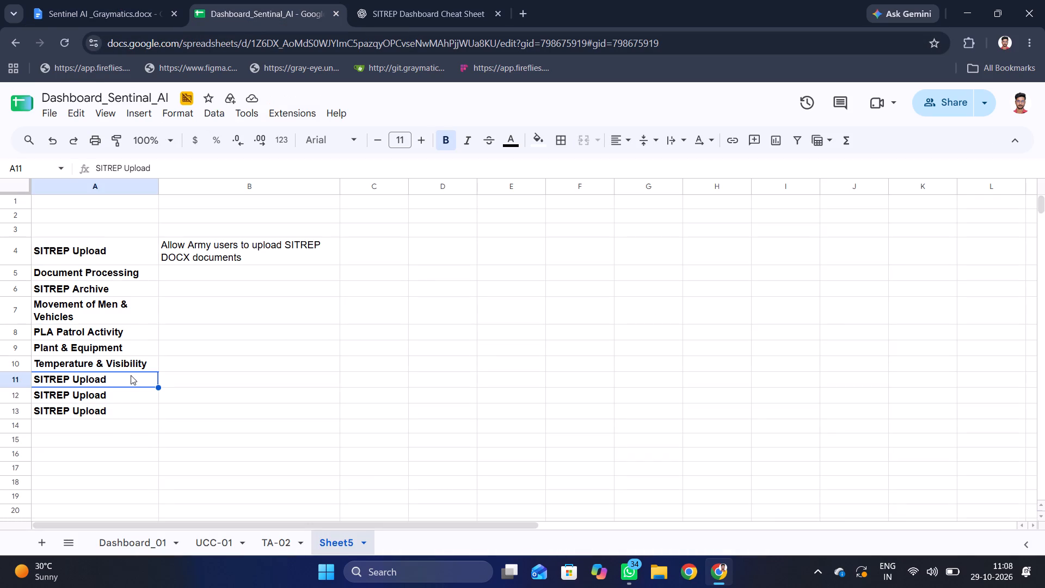
key("ctrl+a")
key("ctrl+v")
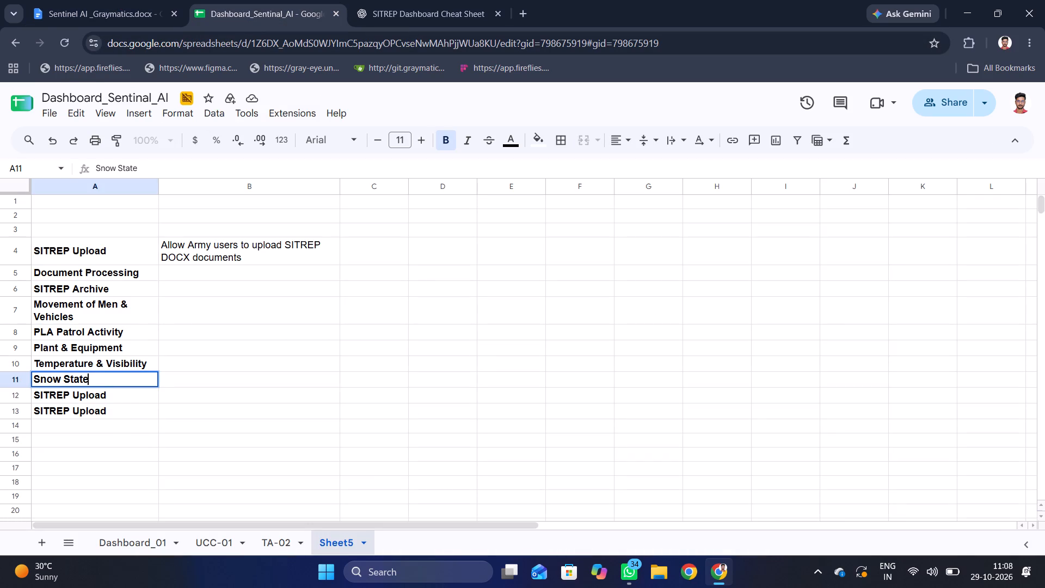
Replace the placeholder in cell A12 with the feature name Daily Activity View copied from row 9 of the document's Dashboard Features table.
left_click(151, 1)
left_click_drag(400, 493, 304, 490)
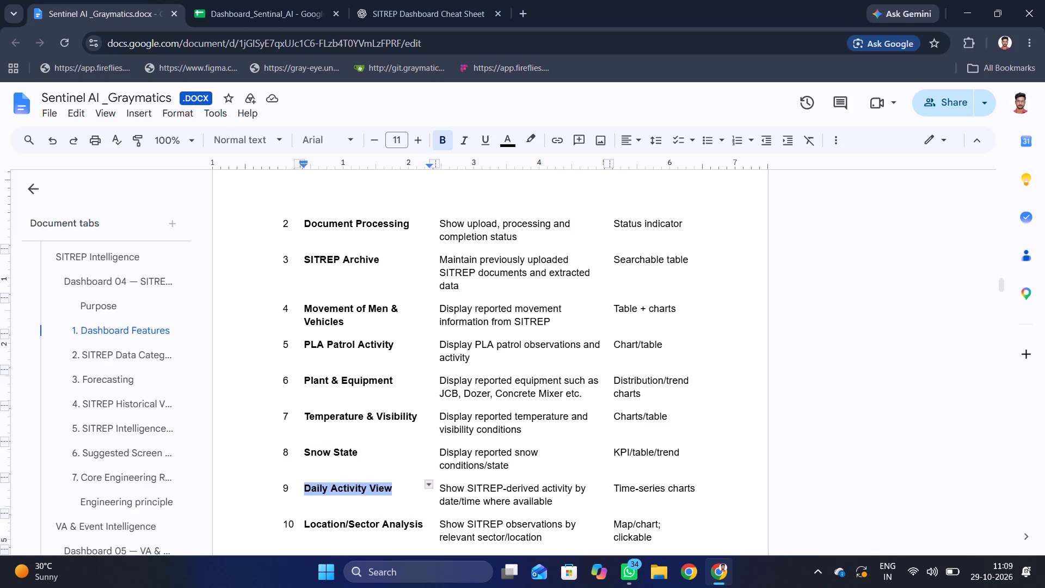
key("ctrl+c")
left_click(251, 11)
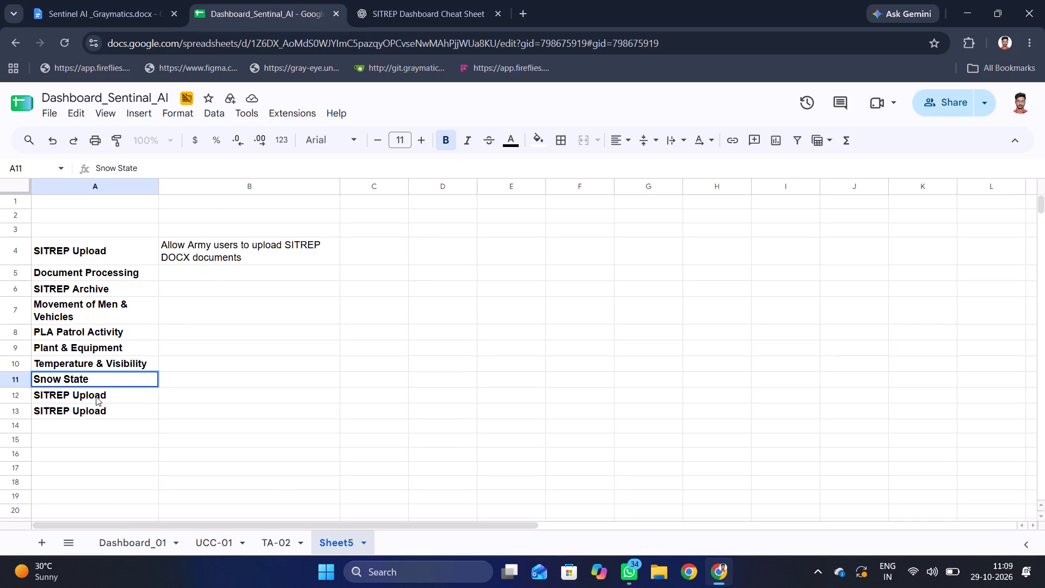
double_click(101, 395)
key("ctrl+a")
key("ctrl+v")
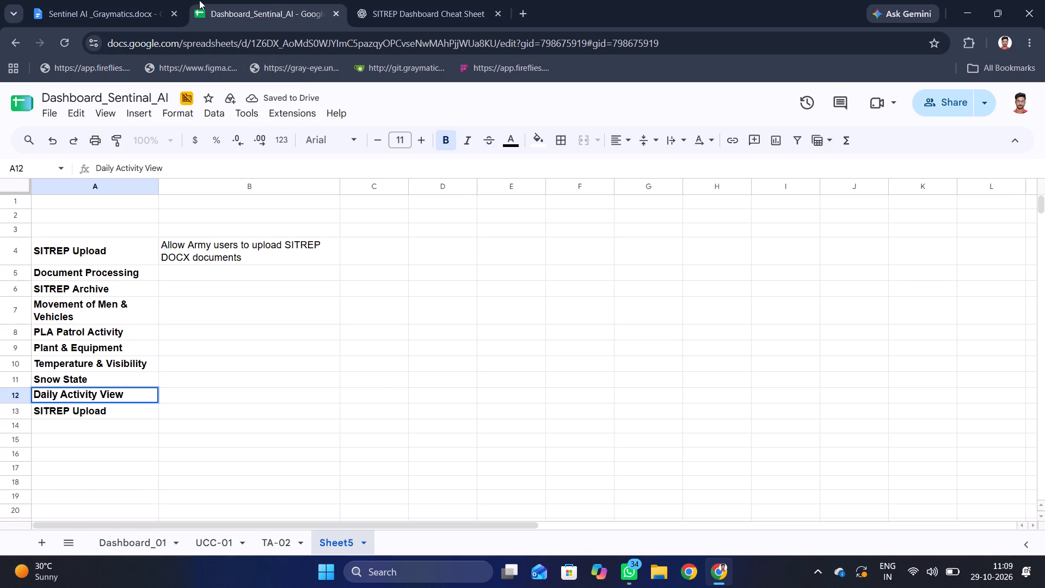
Replace the placeholder in cell A13 with the feature name Location/Sector Analysis copied from row 10 of the document's Dashboard Features table.
left_click(109, 2)
scroll(360, 450, "down", 1)
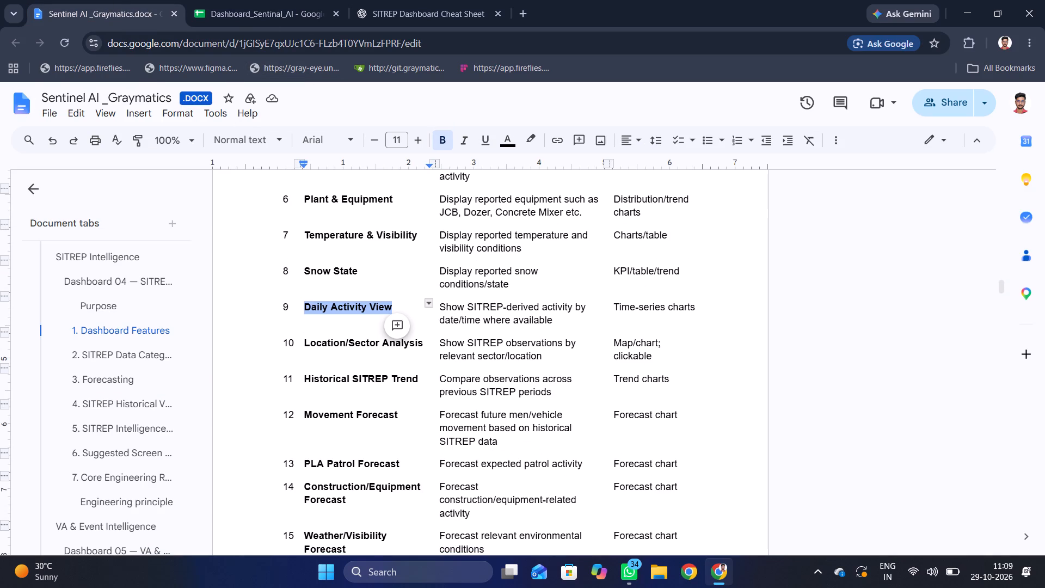
double_click(338, 341)
left_click_drag(420, 344, 369, 343)
left_click_drag(423, 343, 357, 345)
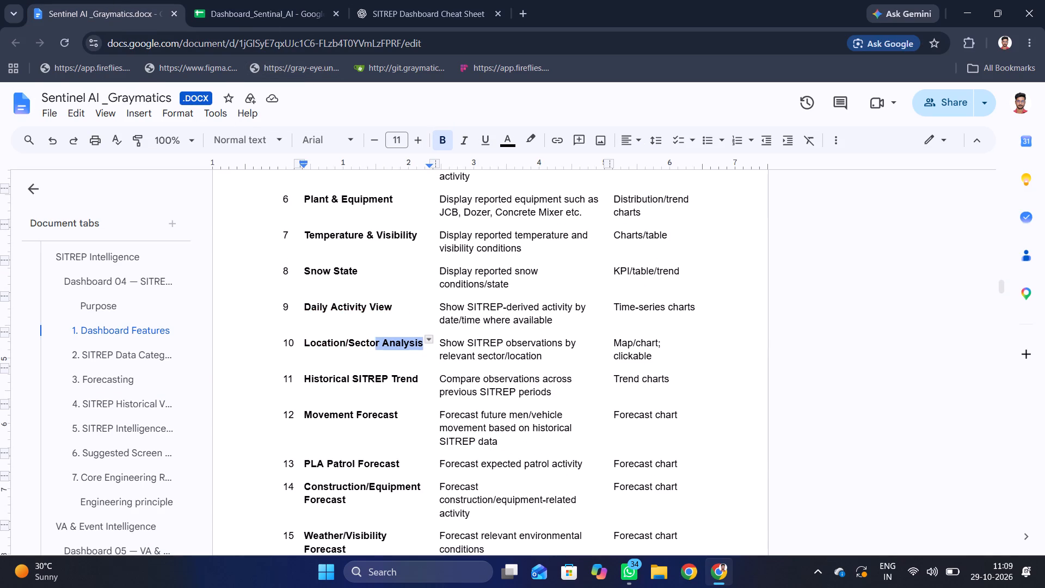
left_click_drag(357, 345, 300, 350)
key("ctrl+c")
left_click(237, 5)
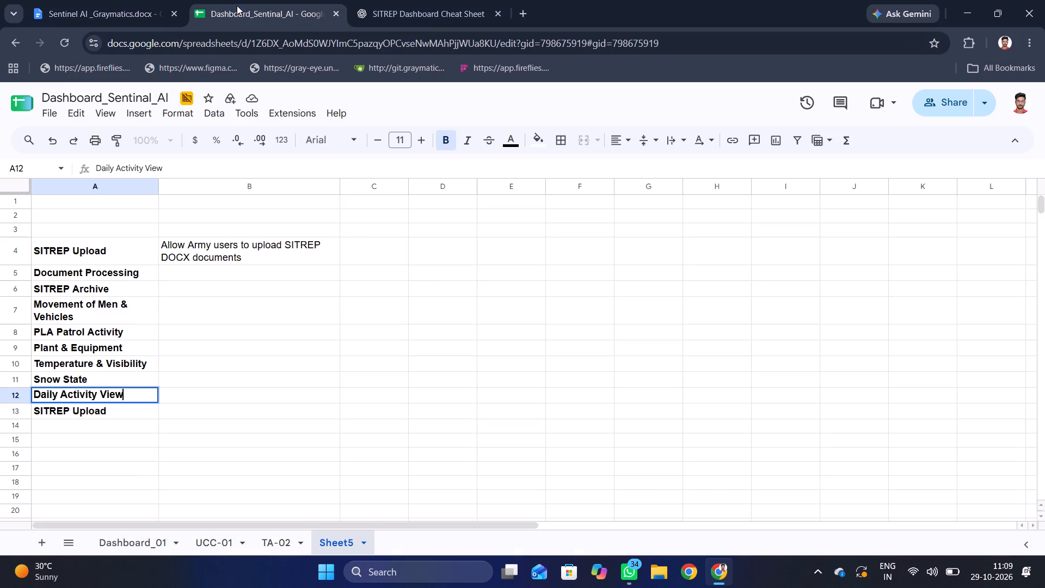
double_click(100, 408)
key("ctrl+a")
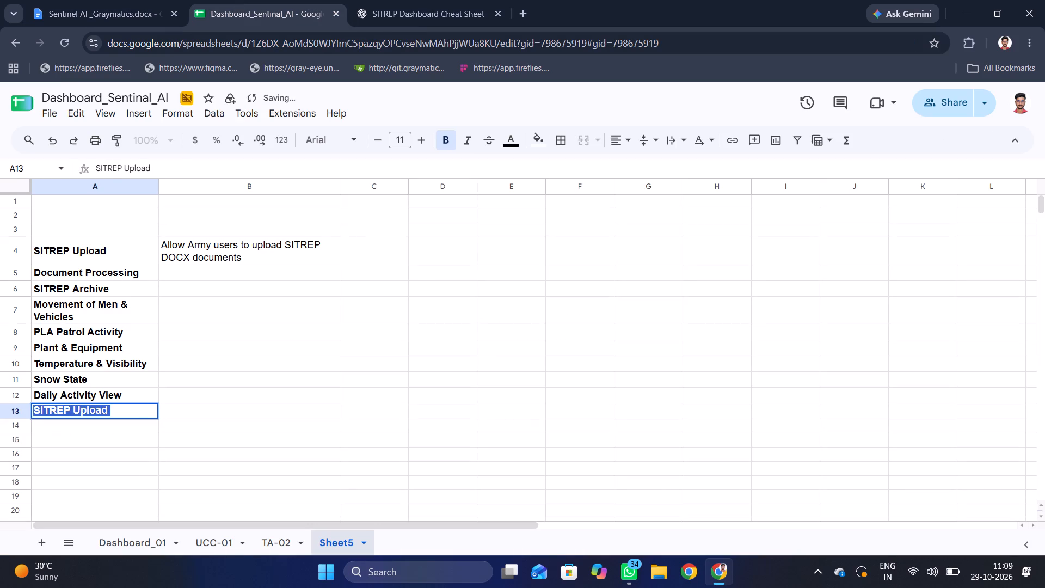
key("ctrl+v")
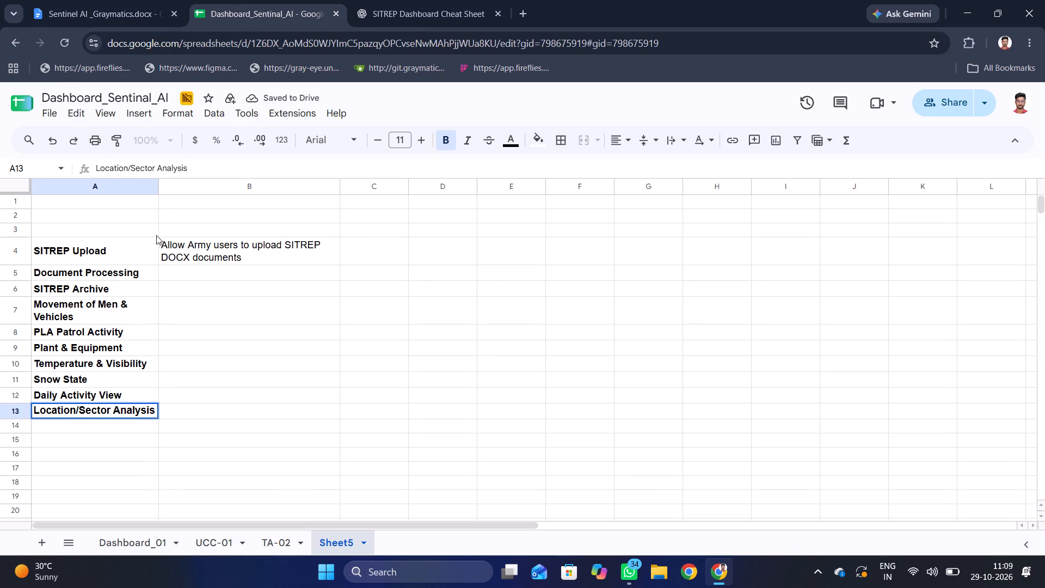
Widen column A slightly more to give Location/Sector Analysis in cell A13 some room.
left_click_drag(161, 188, 167, 187)
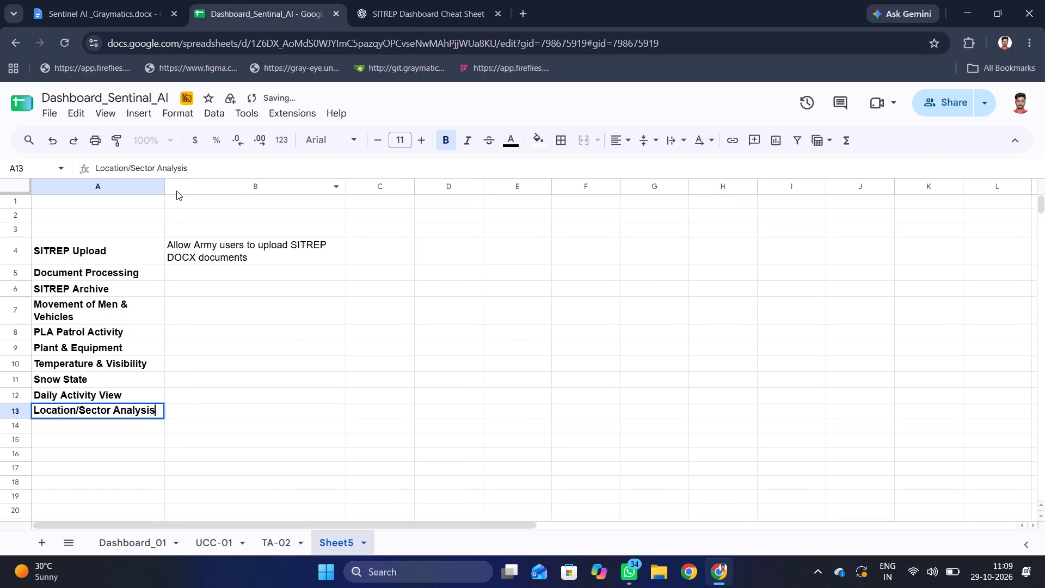
Copy the feature name Historical SITREP Trend from row 11 of the document's Dashboard Features table into empty cell A14.
left_click(134, 3)
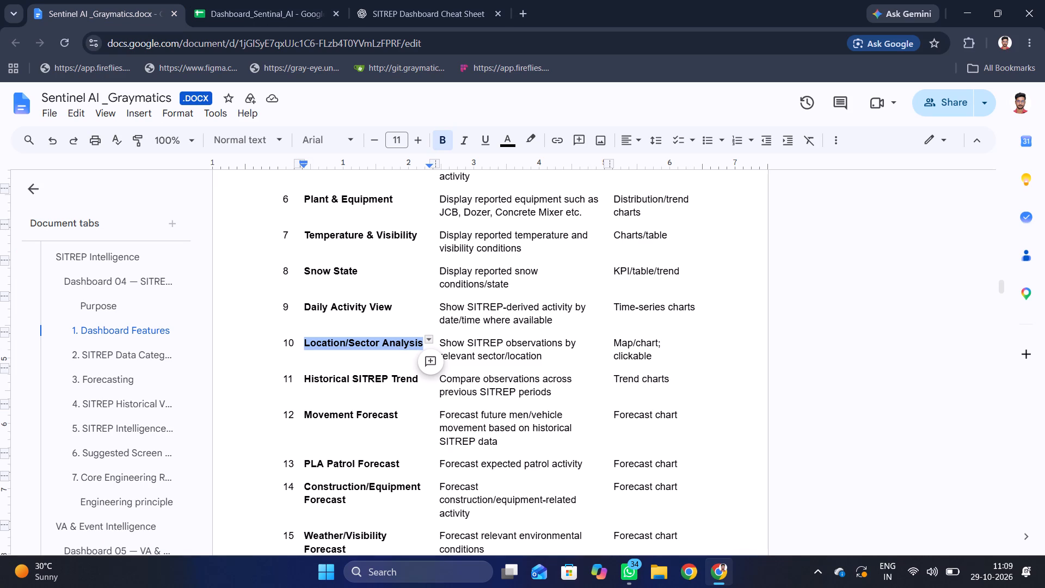
left_click_drag(417, 378, 293, 384)
left_click(349, 388)
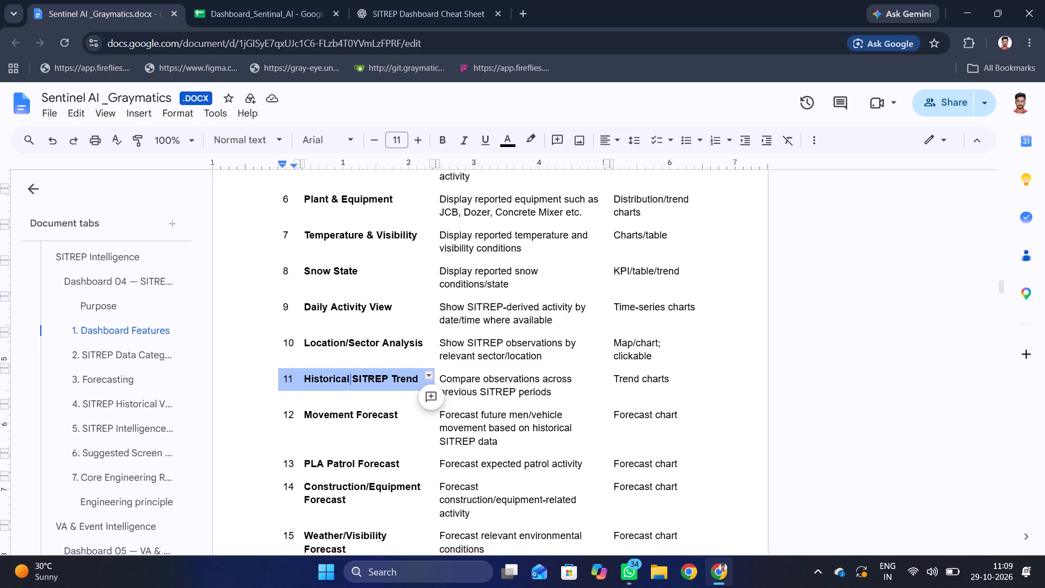
left_click_drag(418, 379, 305, 379)
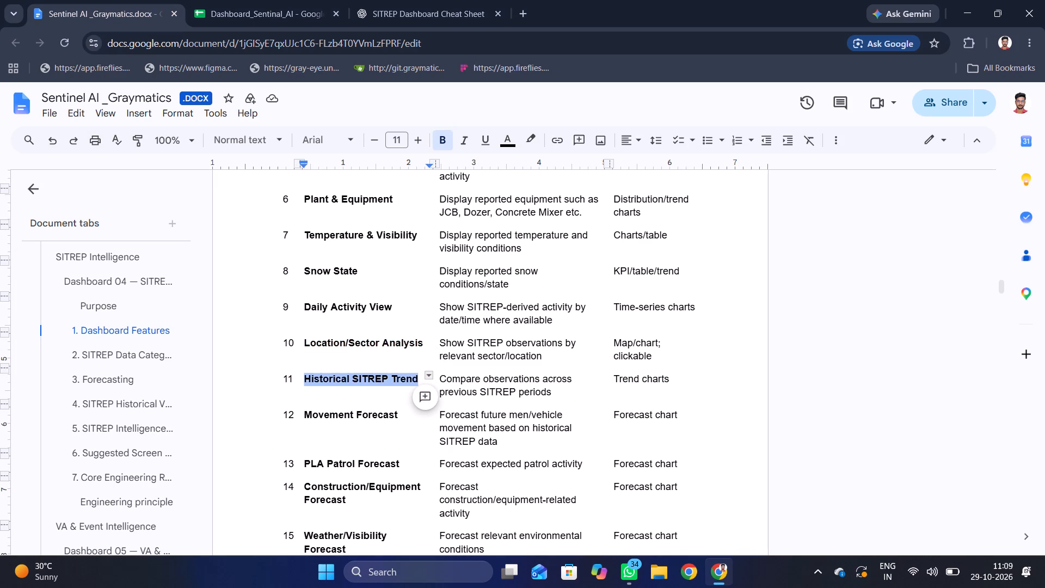
key("ctrl+c")
left_click(242, 0)
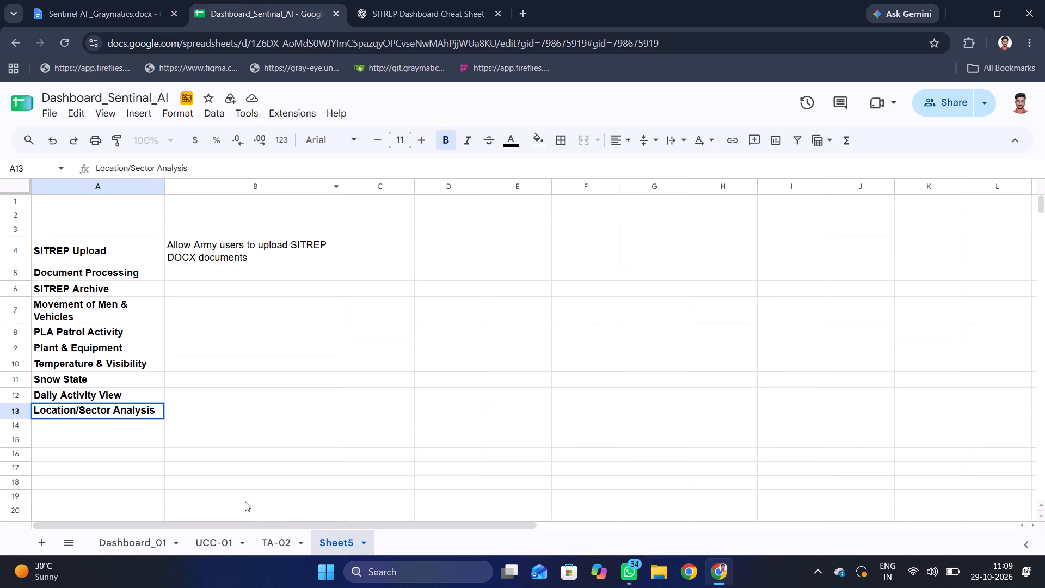
left_click(154, 426)
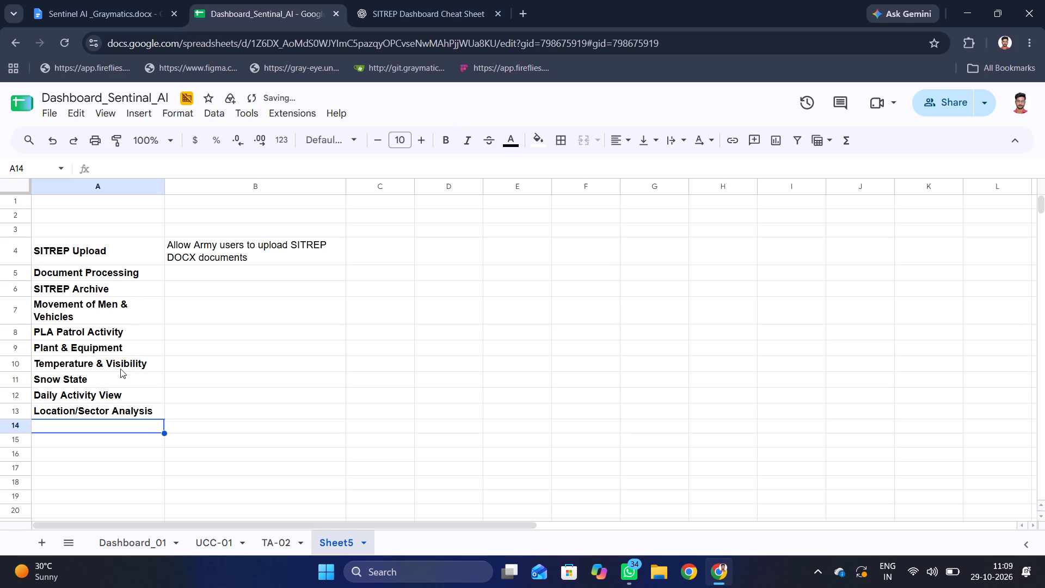
key("ctrl+v")
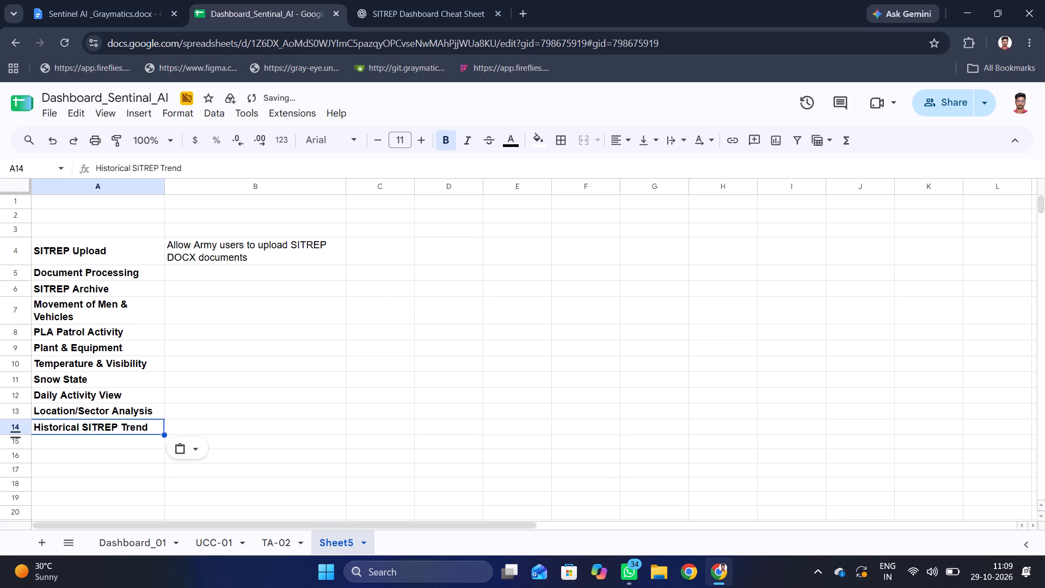
Increase the heights of rows 14 and 13 slightly, making the two rows about equally tall.
left_click_drag(21, 431, 21, 437)
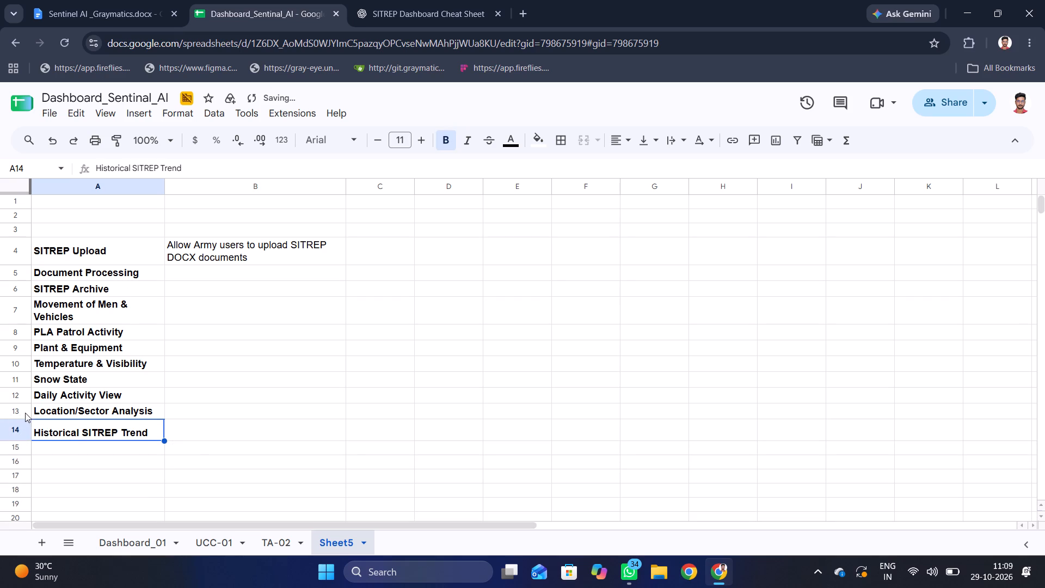
left_click_drag(19, 416, 19, 421)
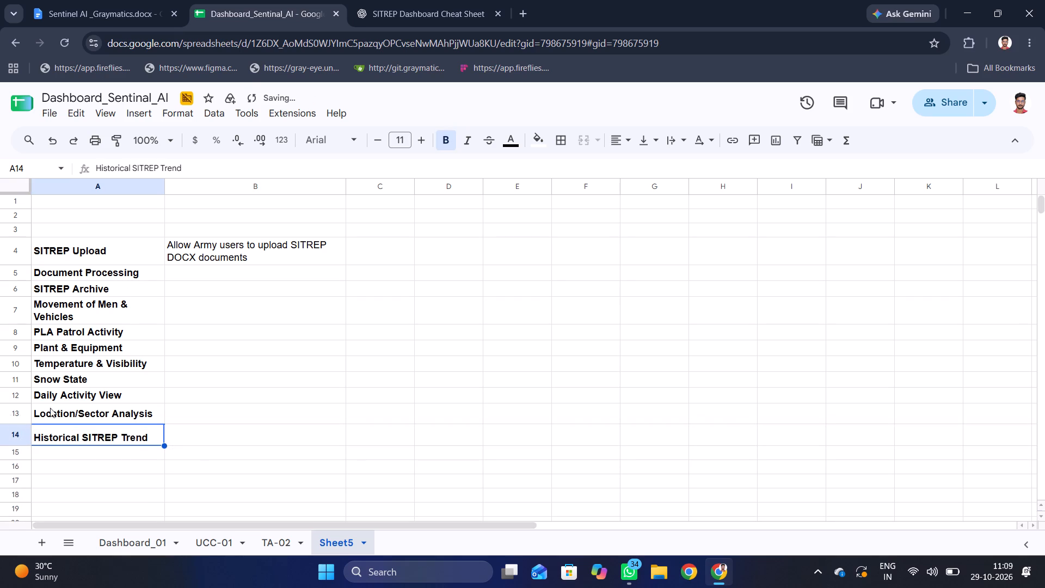
Vertically centre the Historical SITREP Trend text in cell A14.
left_click(61, 436)
left_click(673, 143)
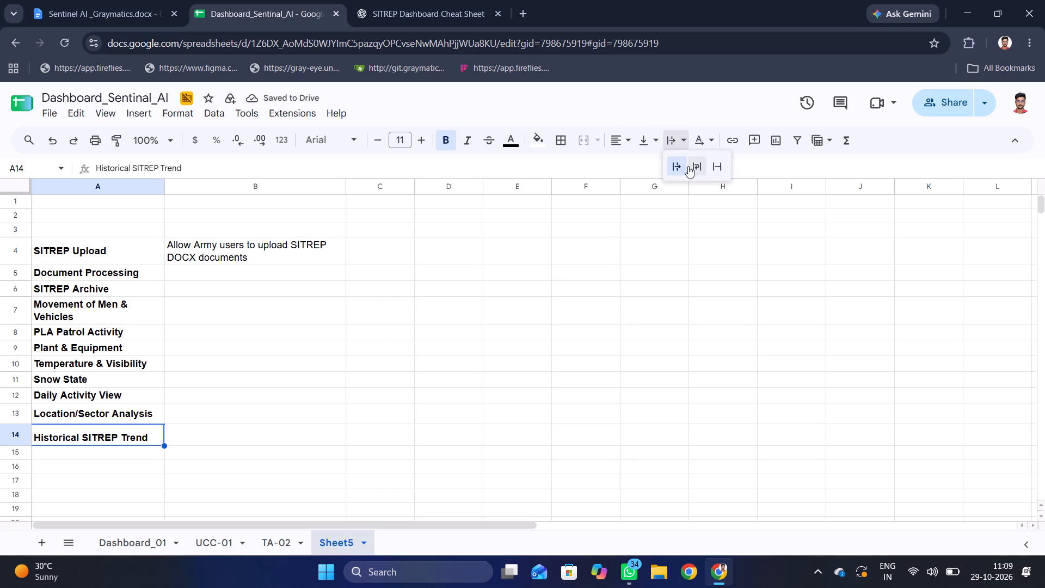
left_click(649, 143)
left_click(668, 169)
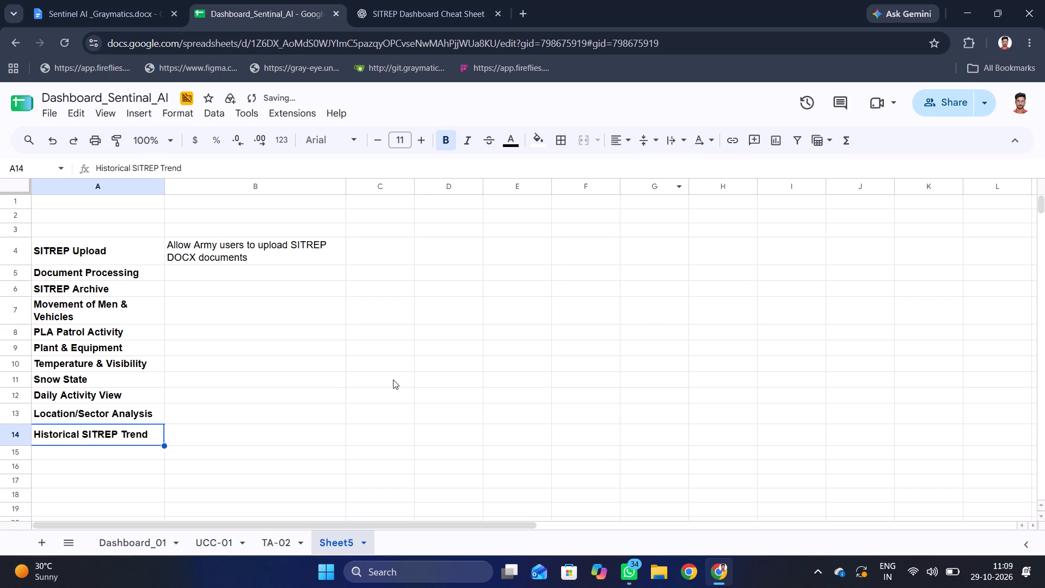
Copy cell A14 with its formatting down through A23 as placeholder entries for further feature names.
left_click(137, 442)
key("ctrl+c")
key("ctrl+Down")
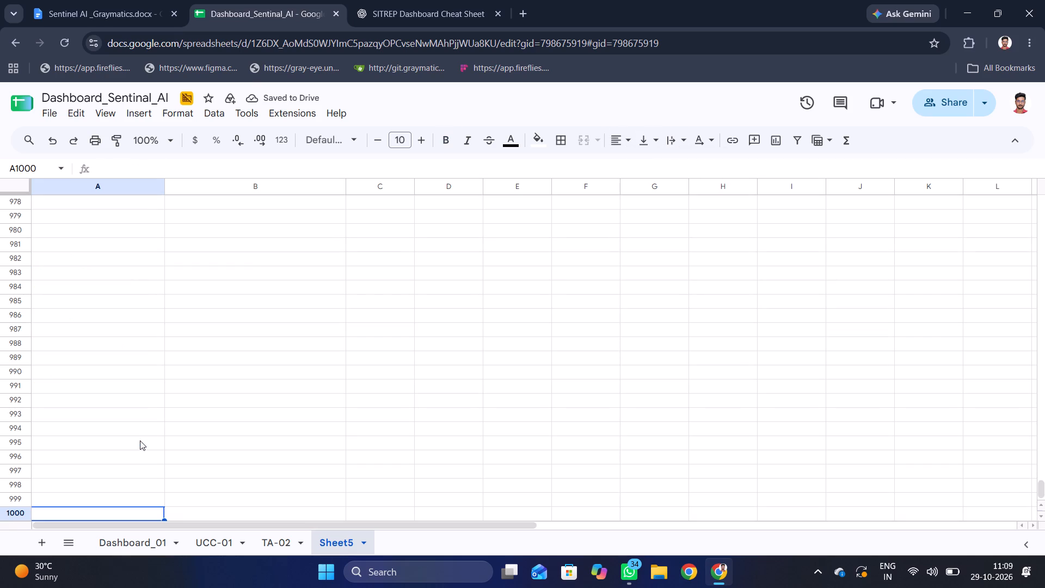
key("ctrl+Up")
key("shift+Down")
key("shift+Down")
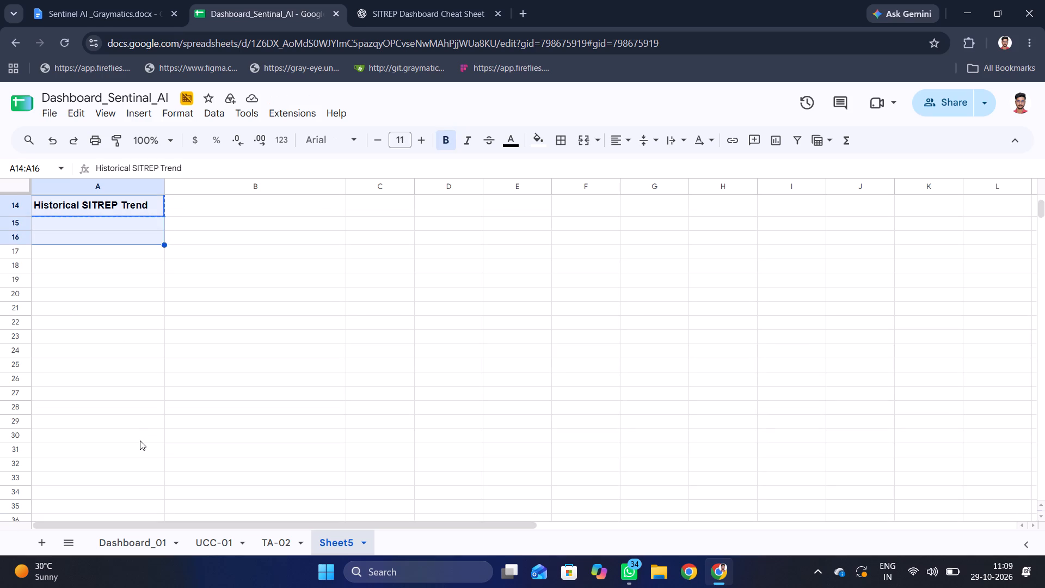
key("shift+Down")
key("shift+Down")
key("shift+Down")
key("shift+Down")
key("shift+Down")
key("shift+Down")
key("shift+Down")
key("ctrl+v")
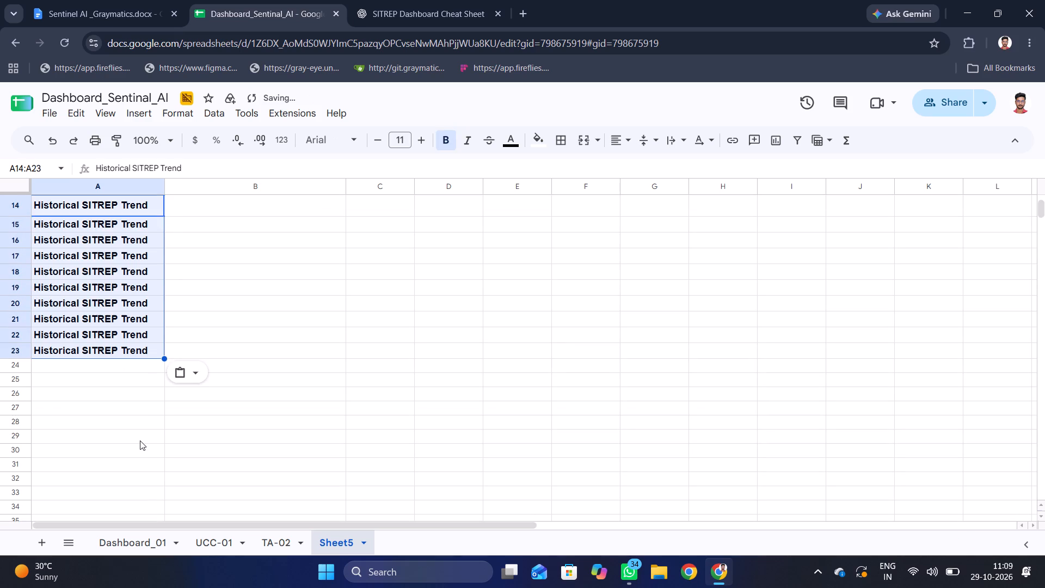
Try to paste the copied Historical SITREP Trend placeholder into A24:A31, directly below the filled cells.
key("Down")
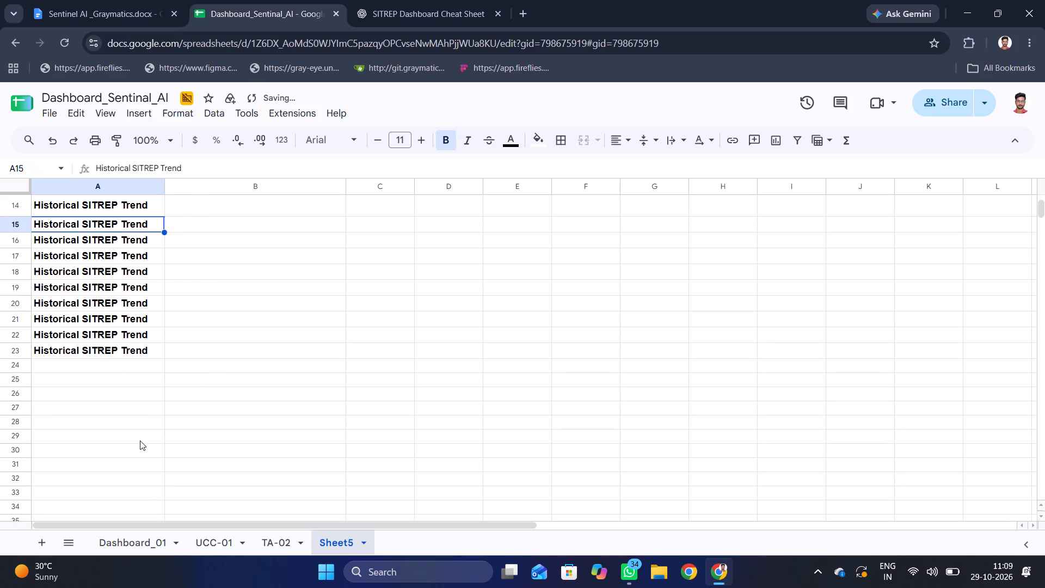
key("Down")
key("Down")
key("Down")
key("Down")
key("Down")
key("Down")
key("Down")
key("Down")
key("Down")
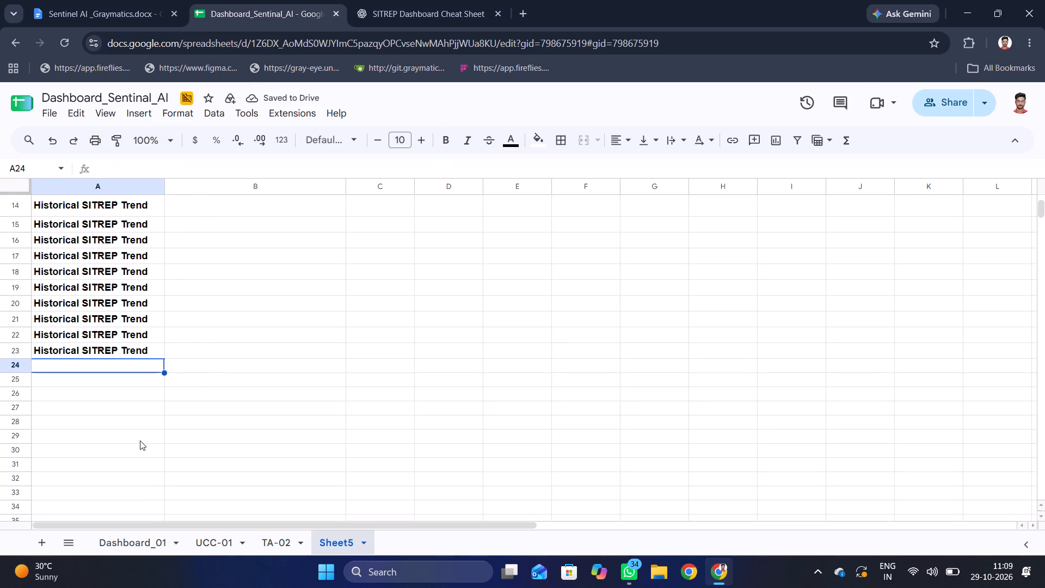
key("shift+Down")
key("shift+Down")
key("shift+Down")
key("shift+Down")
key("shift+Down")
key("shift+Down")
key("shift+Down")
key("ctrl+v")
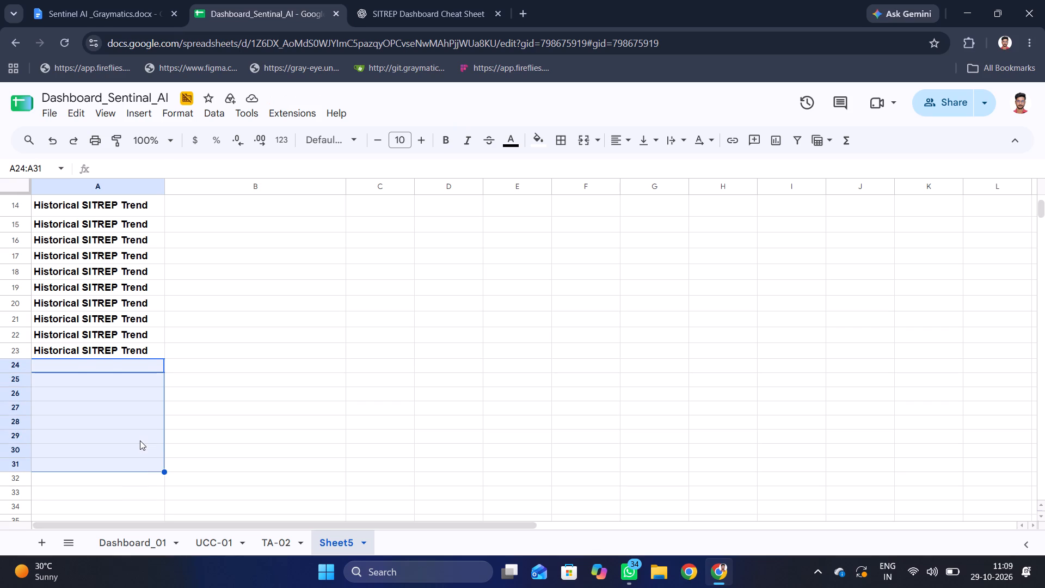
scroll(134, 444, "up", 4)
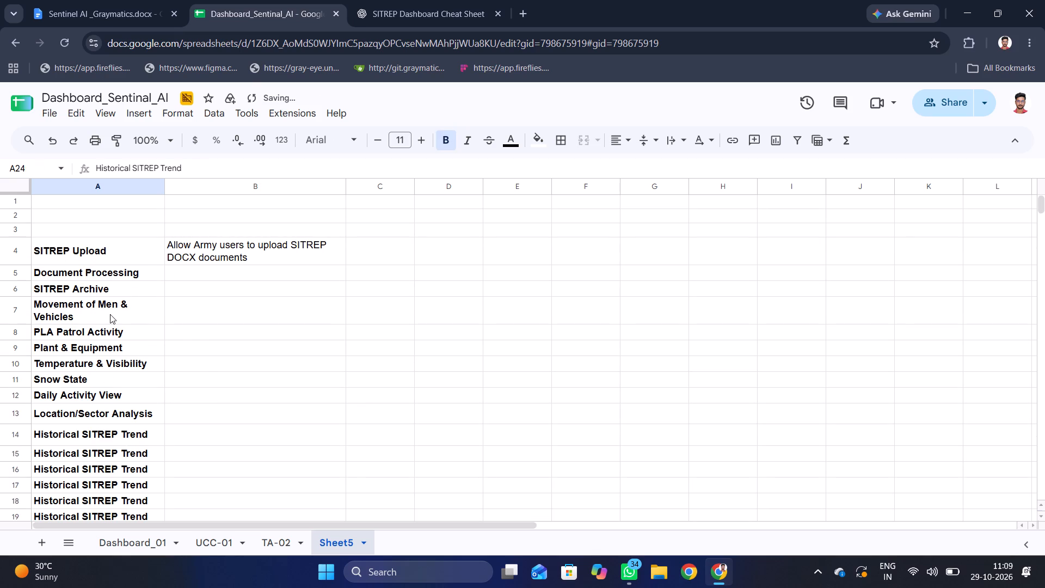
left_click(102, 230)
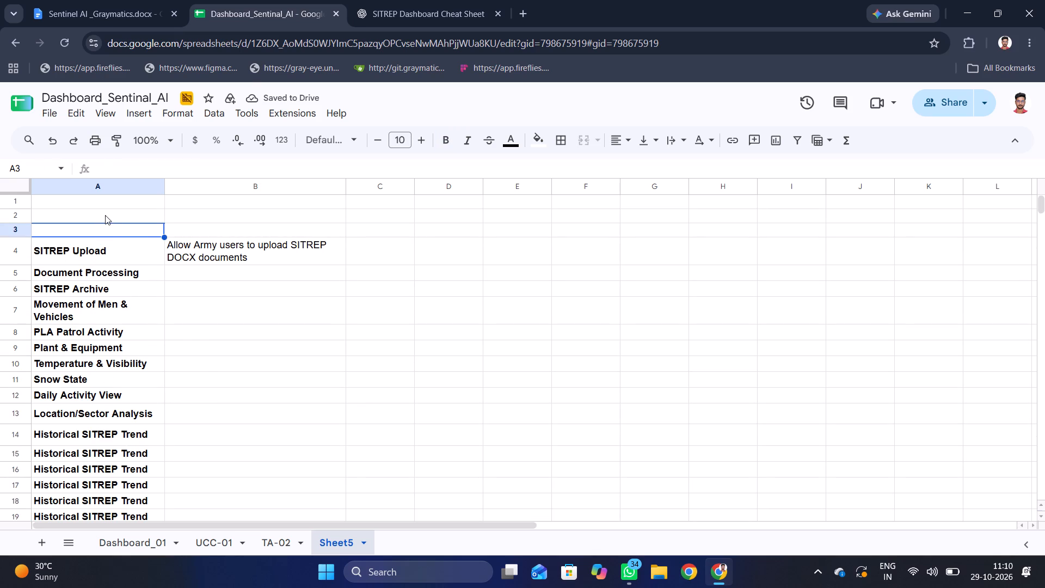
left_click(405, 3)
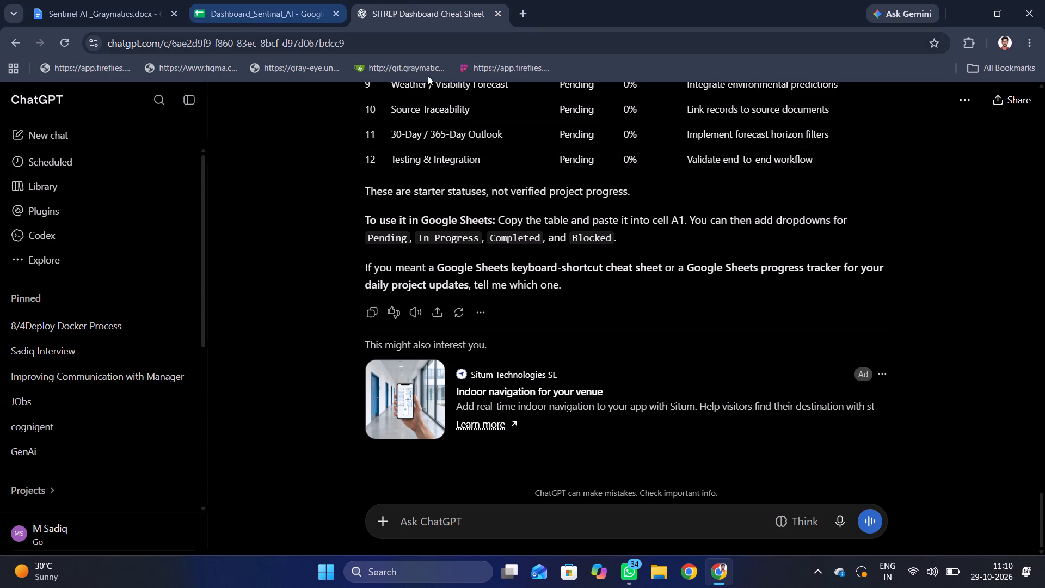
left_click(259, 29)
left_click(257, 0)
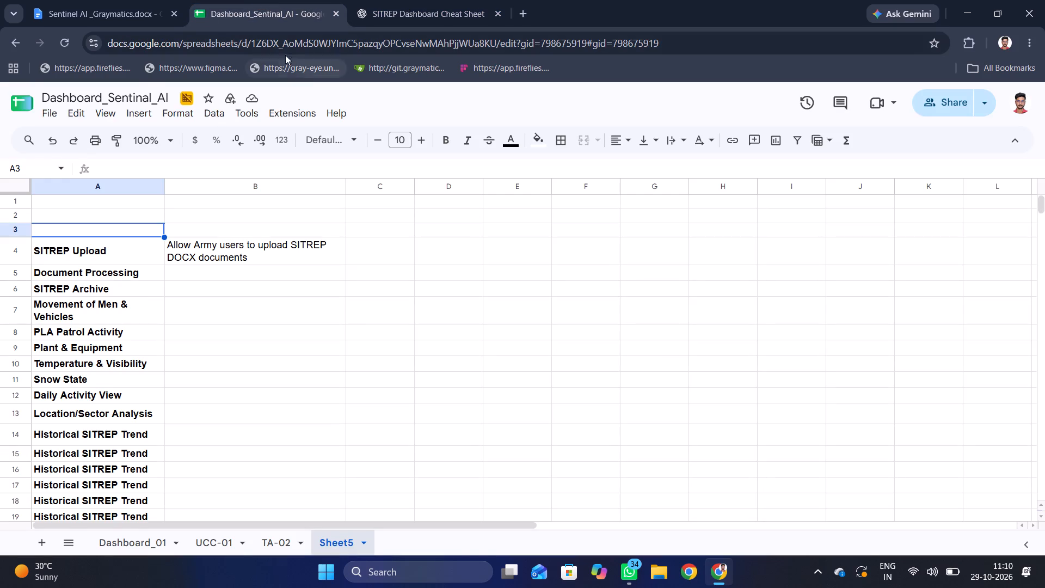
Replace the text in cell A14 with the feature name Movement Forecast copied from row 12 of the document's Dashboard Features table.
left_click(84, 3)
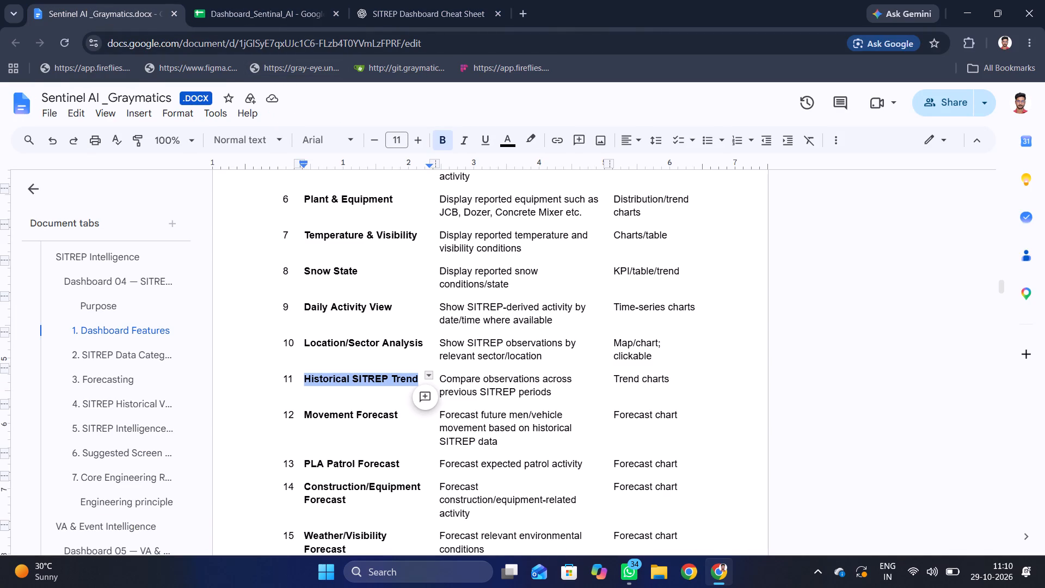
scroll(456, 356, "up", 1)
scroll(467, 286, "down", 1)
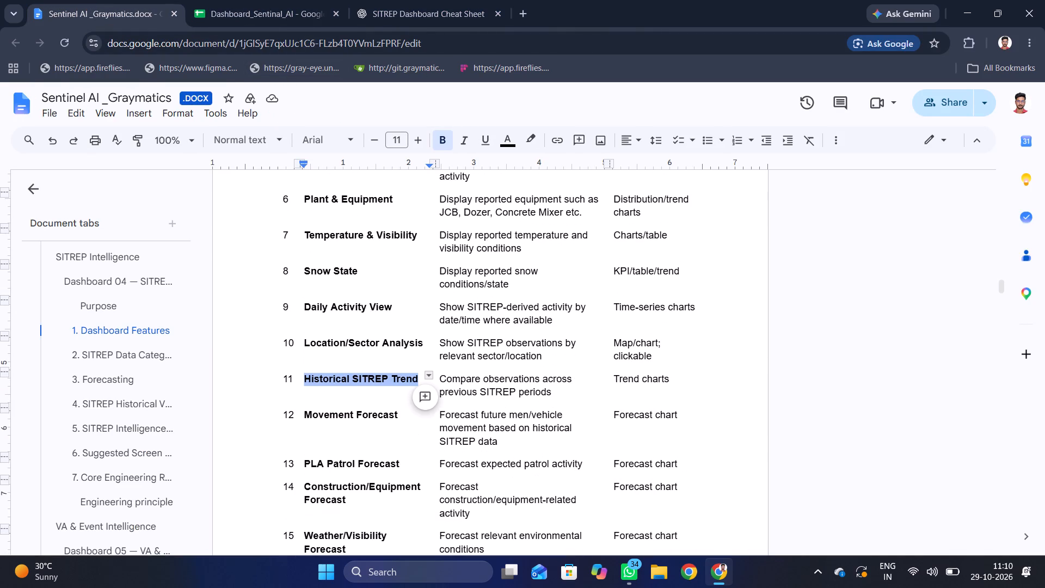
left_click_drag(398, 415, 299, 420)
left_click(326, 415)
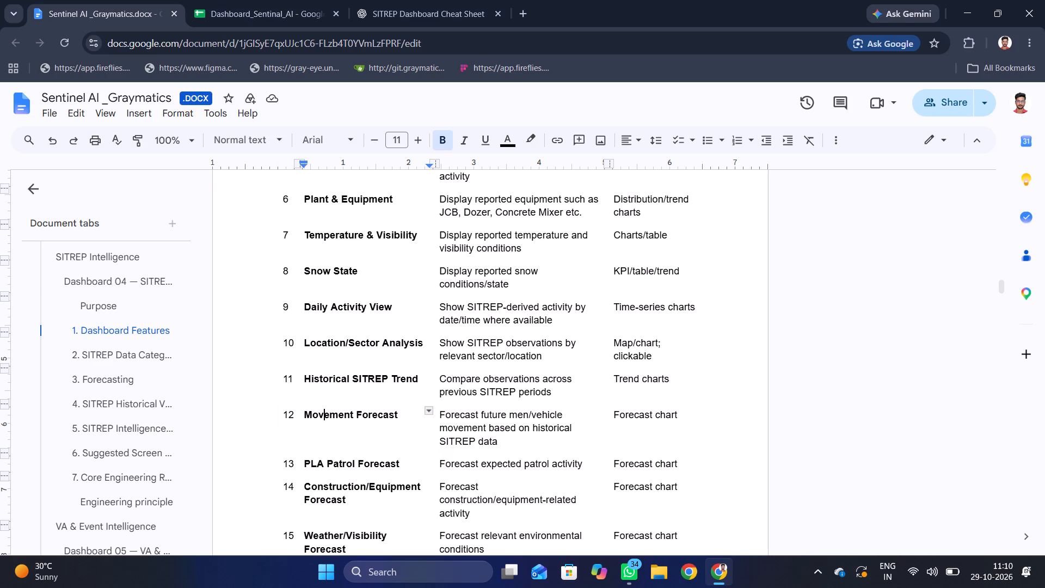
left_click(301, 413)
left_click_drag(309, 413, 351, 416)
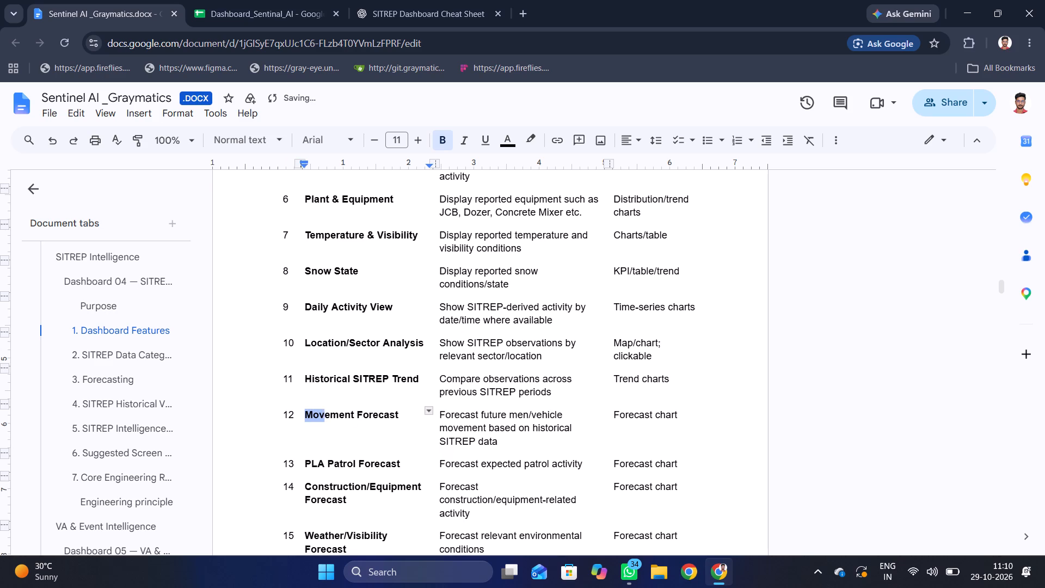
left_click_drag(351, 416, 398, 415)
key("ctrl+c")
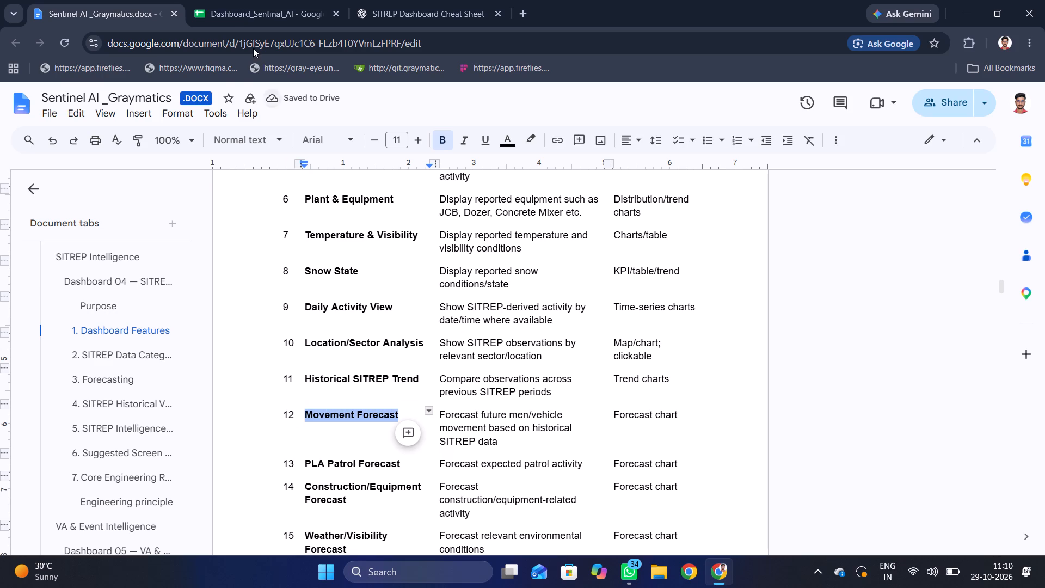
left_click(234, 0)
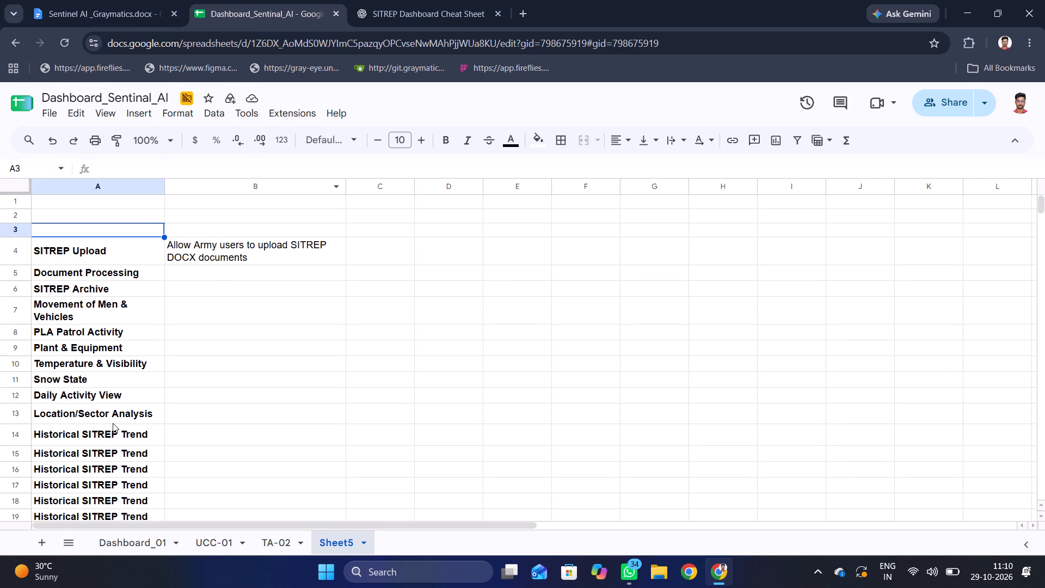
double_click(112, 434)
key("ctrl+a")
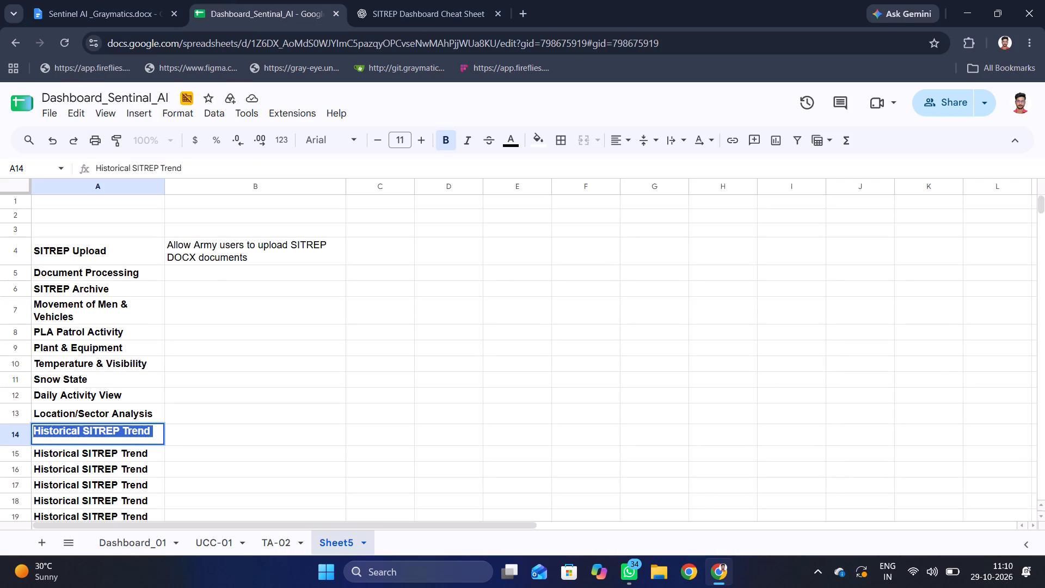
key("ctrl+v")
left_click(152, 457)
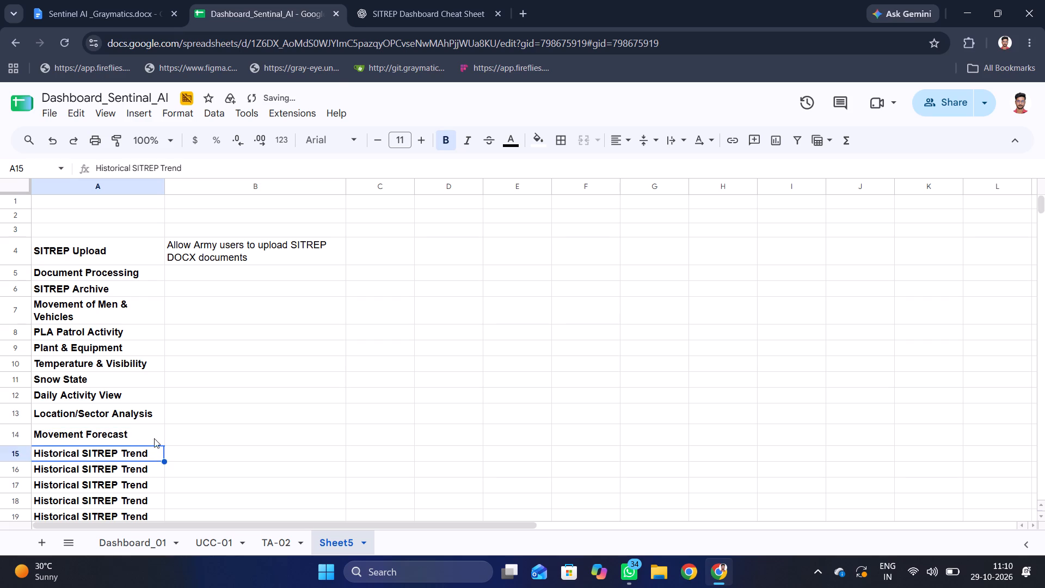
Replace the placeholder in cell A15 with the feature name PLA Patrol Forecast copied from row 13 of the document's Dashboard Features table.
left_click(386, 1)
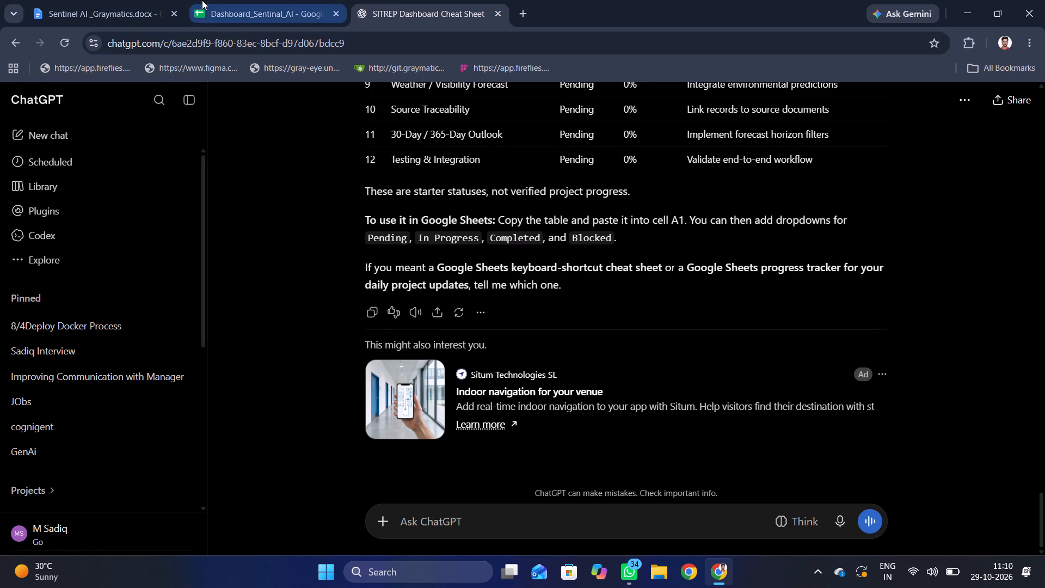
left_click(205, 0)
left_click(109, 2)
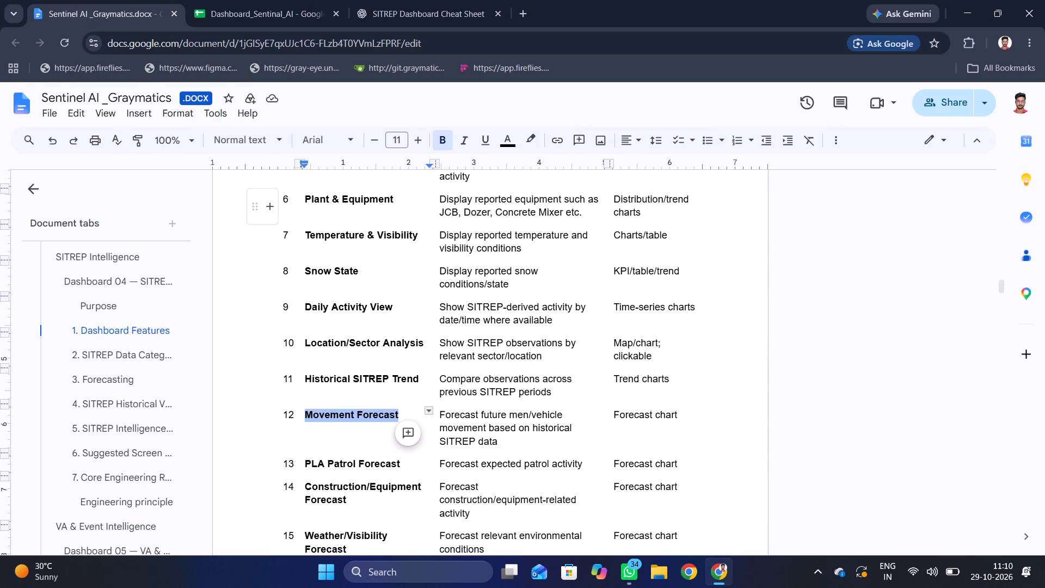
left_click_drag(402, 465, 306, 462)
key("ctrl+c")
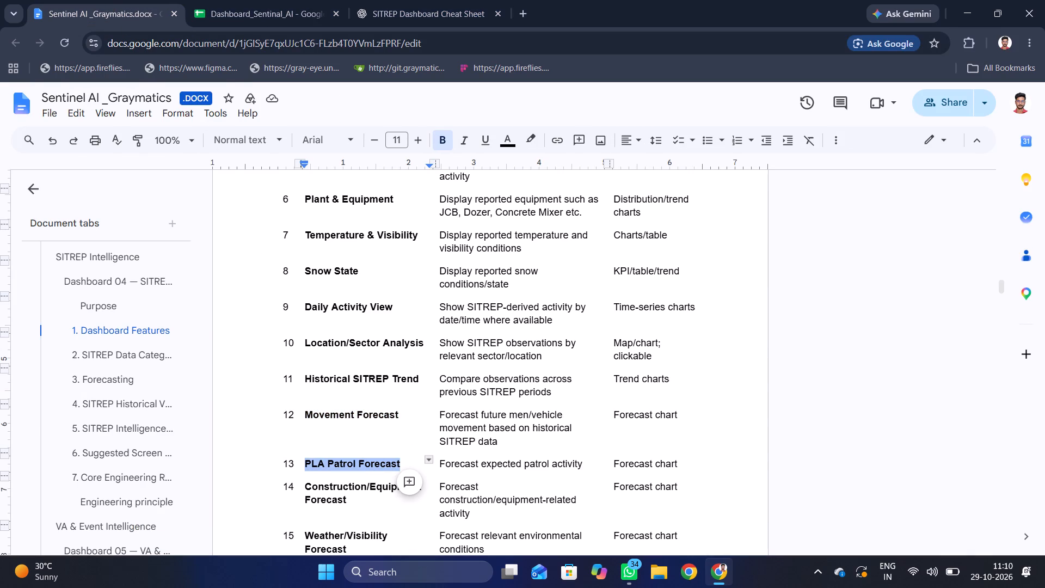
left_click(250, 4)
double_click(99, 452)
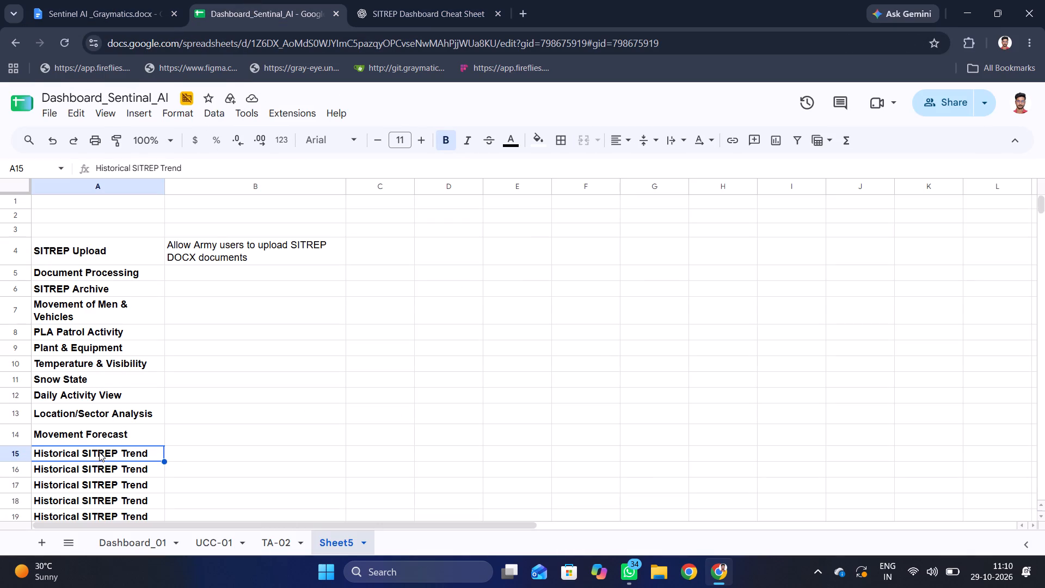
key("ctrl+a")
key("ctrl+v")
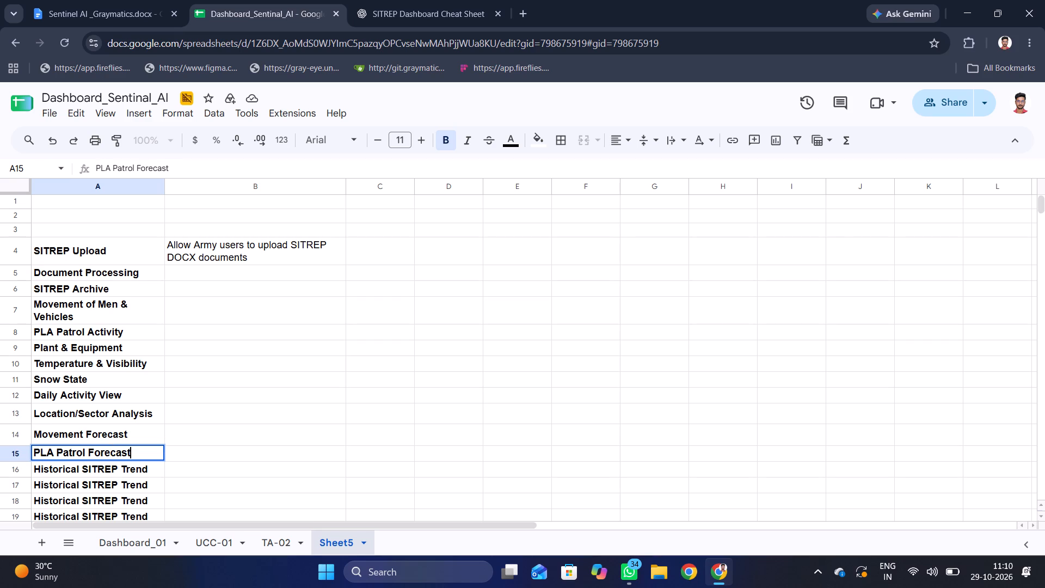
left_click(144, 466)
Replace the placeholder in cell A16 with the feature name Construction/Equipment Forecast copied from row 14 of the document's Dashboard Features table.
scroll(187, 406, "down", 1)
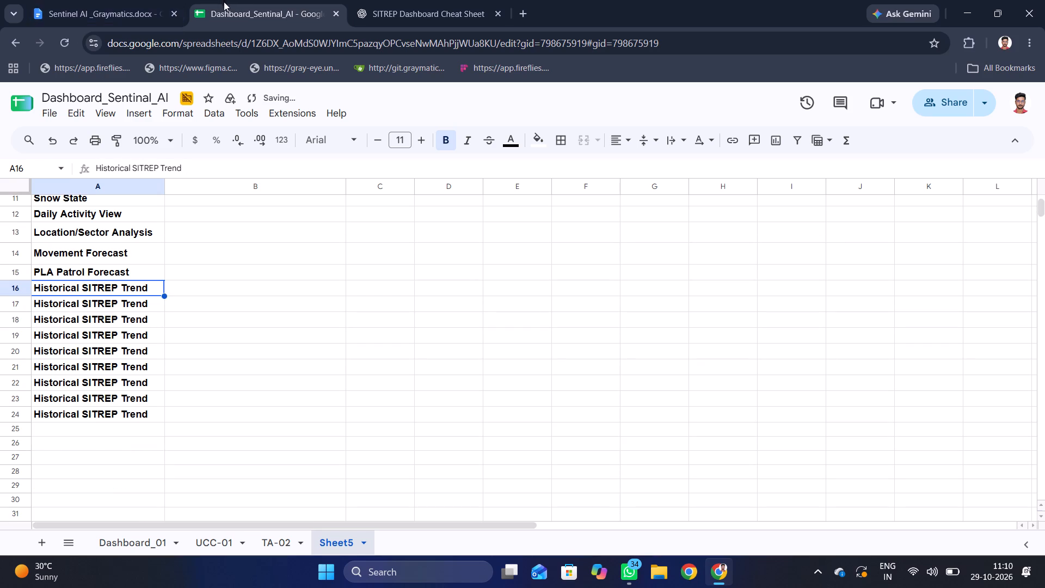
left_click(103, 8)
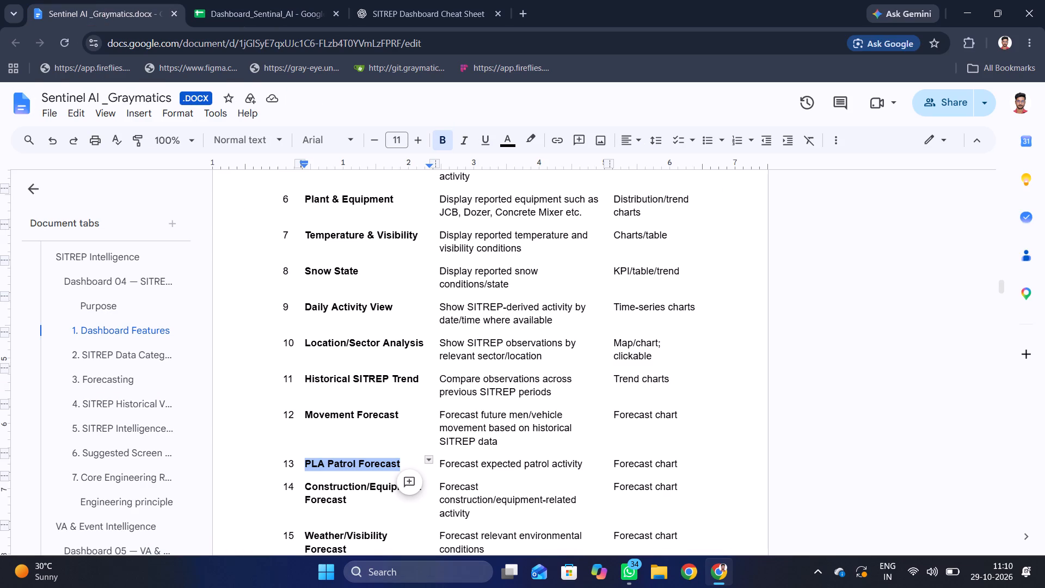
left_click_drag(349, 498, 306, 486)
key("ctrl+c")
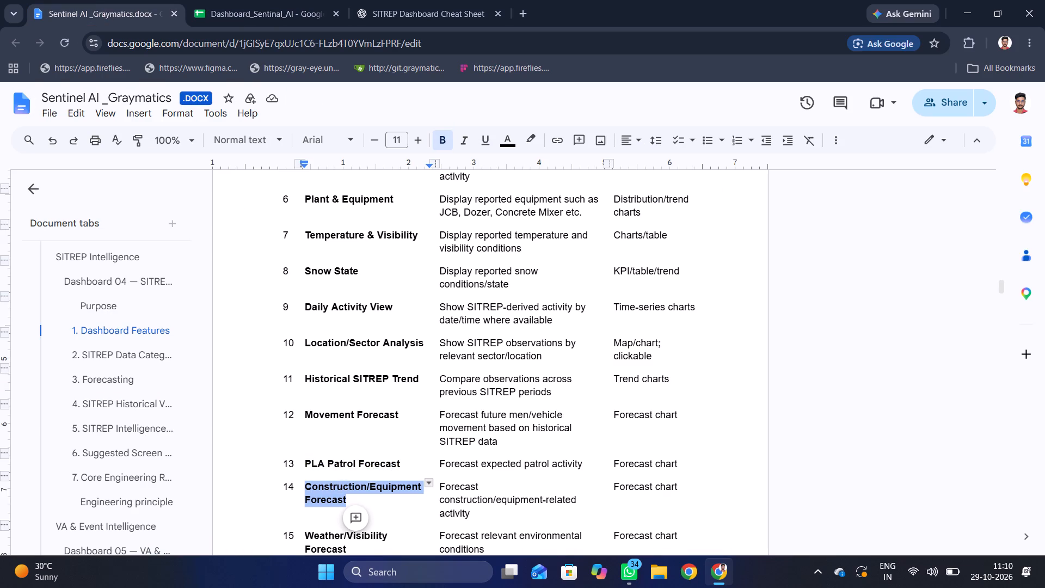
left_click(294, 0)
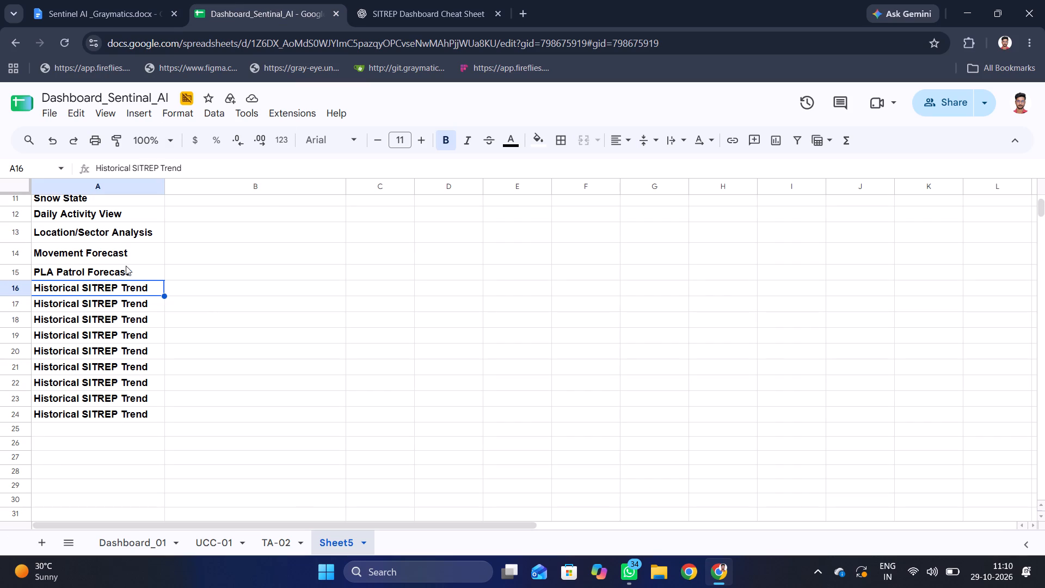
double_click(121, 285)
key("ctrl+a")
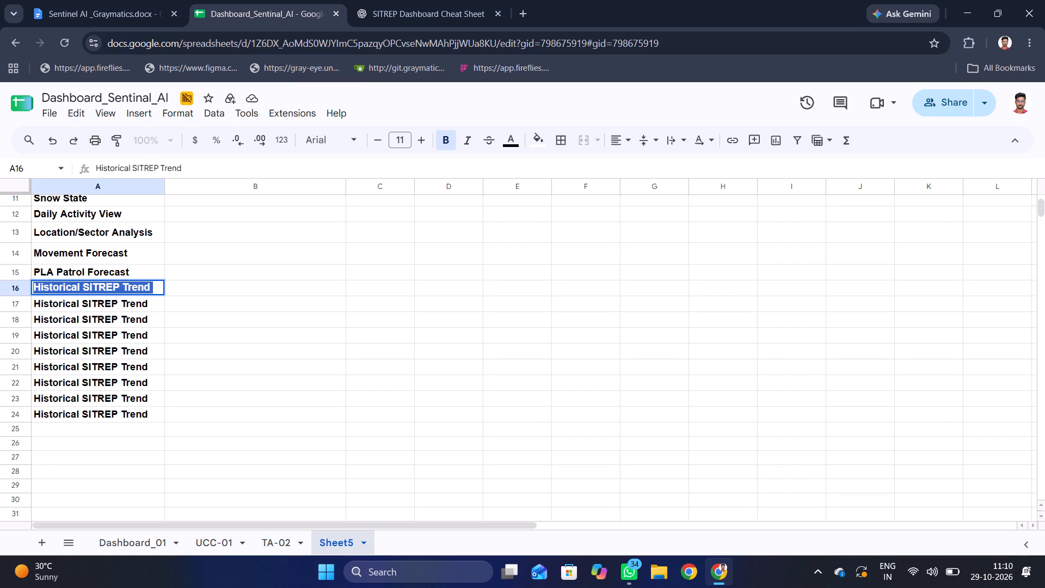
key("ctrl+v")
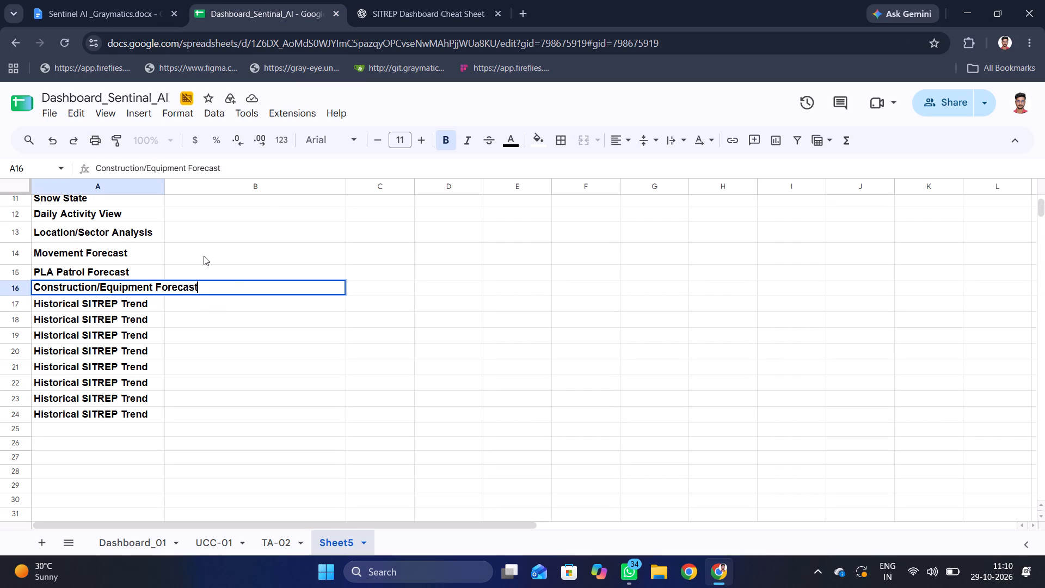
Wrap the Construction/Equipment Forecast text in cell A16 so it fits within column A.
left_click(651, 141)
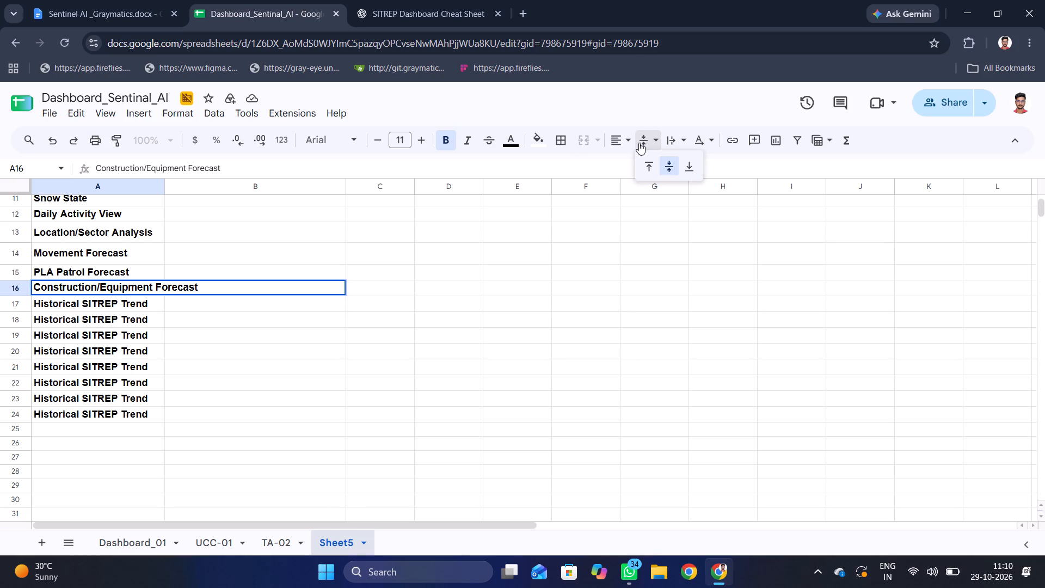
left_click(673, 141)
left_click(690, 170)
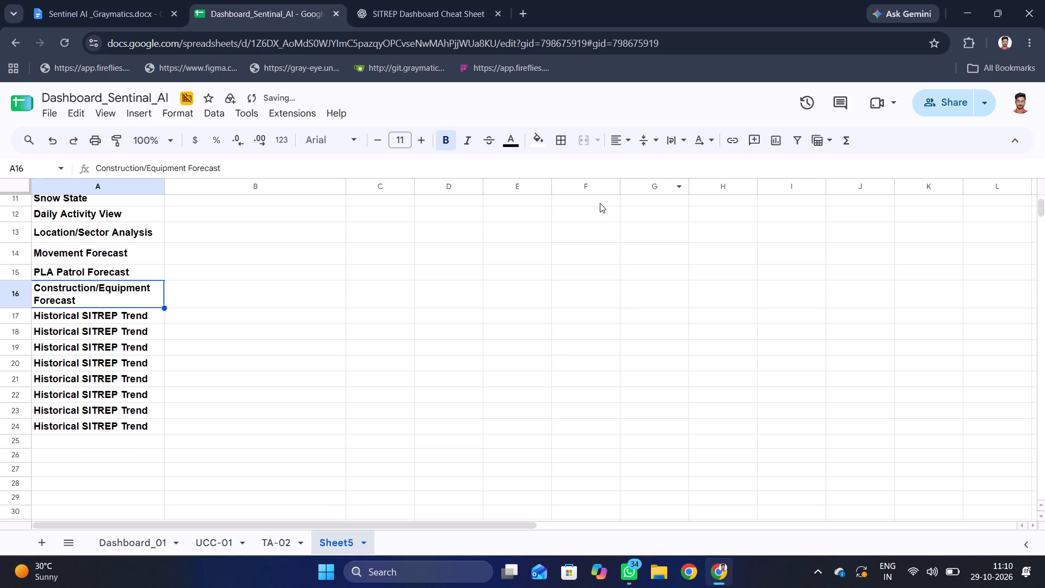
Replace the placeholder in cell A17 with the feature name Weather/Visibility Forecast copied from row 15 of the document's Dashboard Features table.
left_click(138, 318)
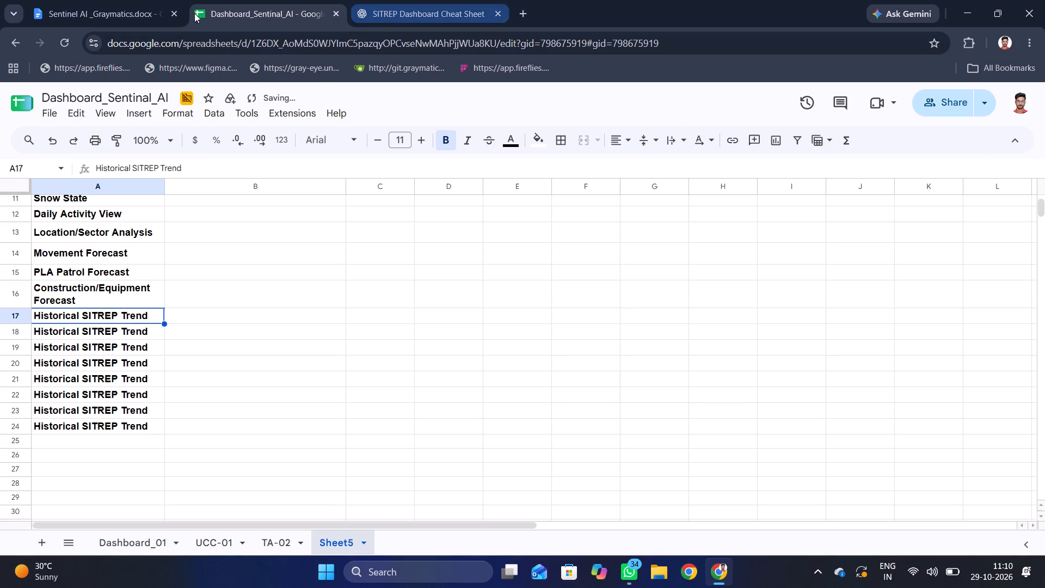
left_click(131, 11)
scroll(342, 425, "down", 1)
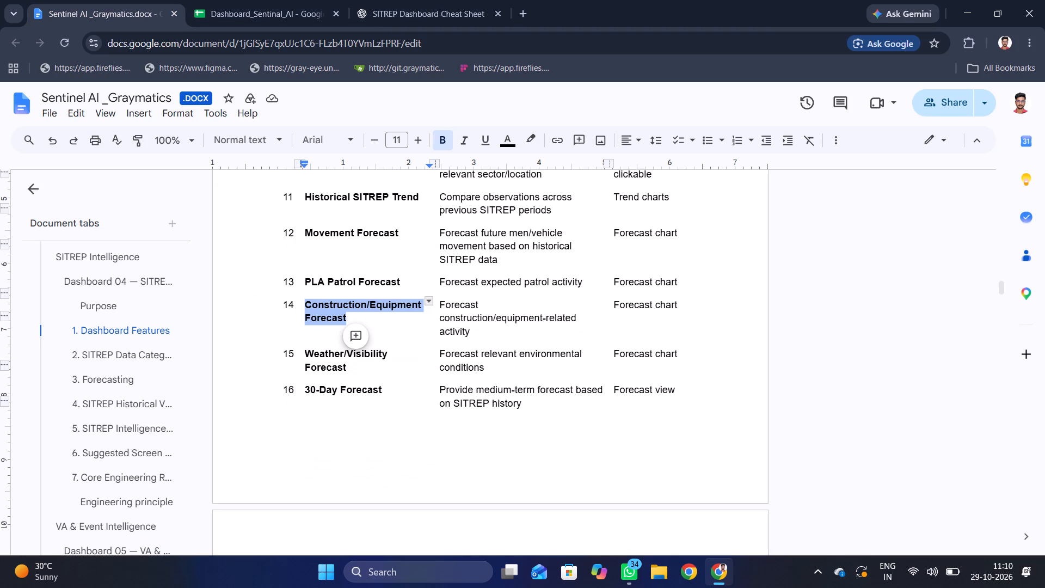
left_click_drag(350, 371, 306, 355)
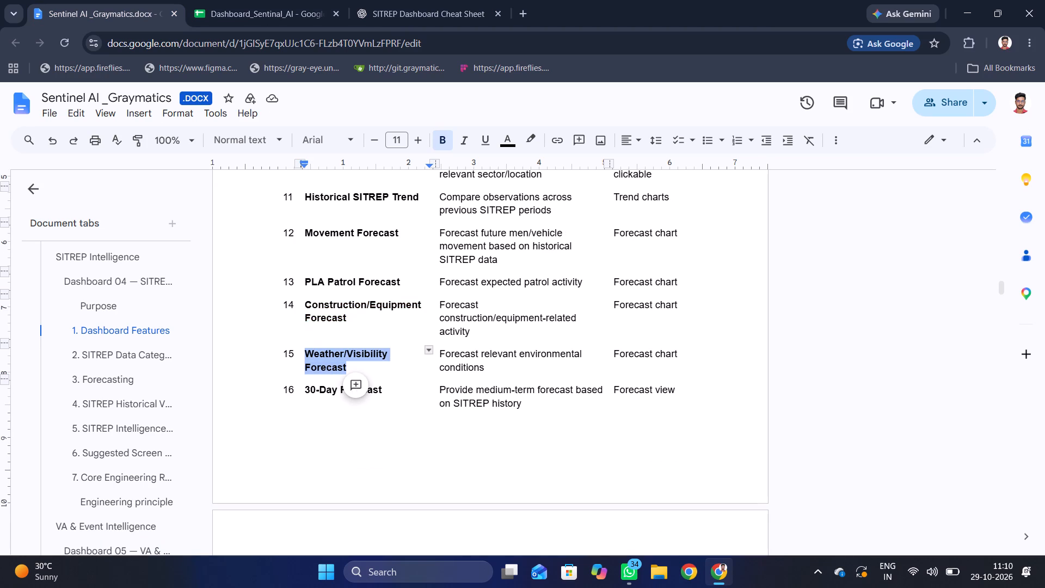
key("ctrl+c")
left_click(265, 6)
double_click(83, 320)
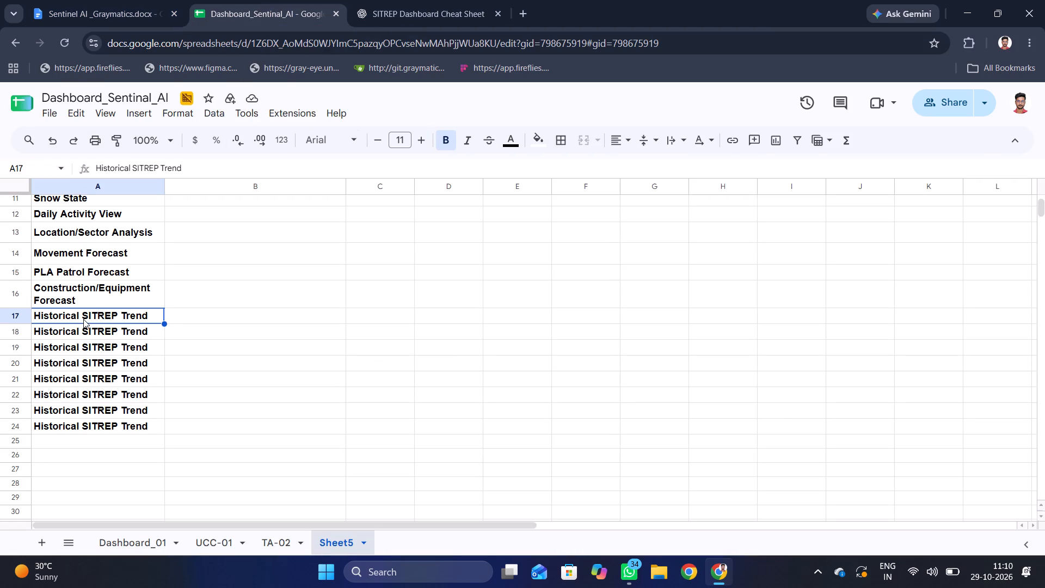
key("ctrl+a")
key("ctrl+v")
left_click(144, 335)
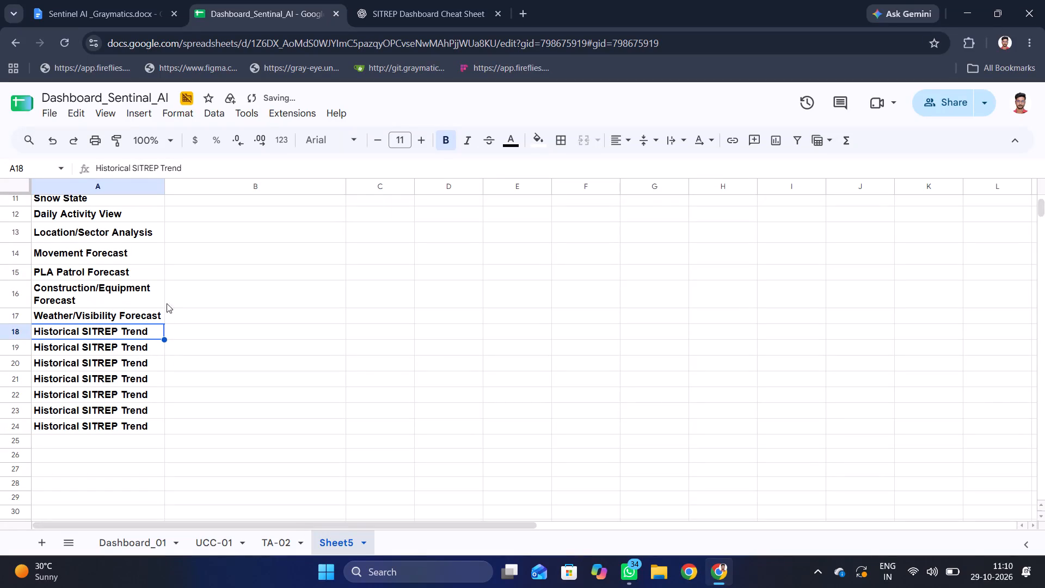
Replace the placeholder in cell A18 with the feature name 30-Day Forecast copied from row 16 of the document's Dashboard Features table.
left_click(384, 0)
left_click(237, 10)
left_click(108, 8)
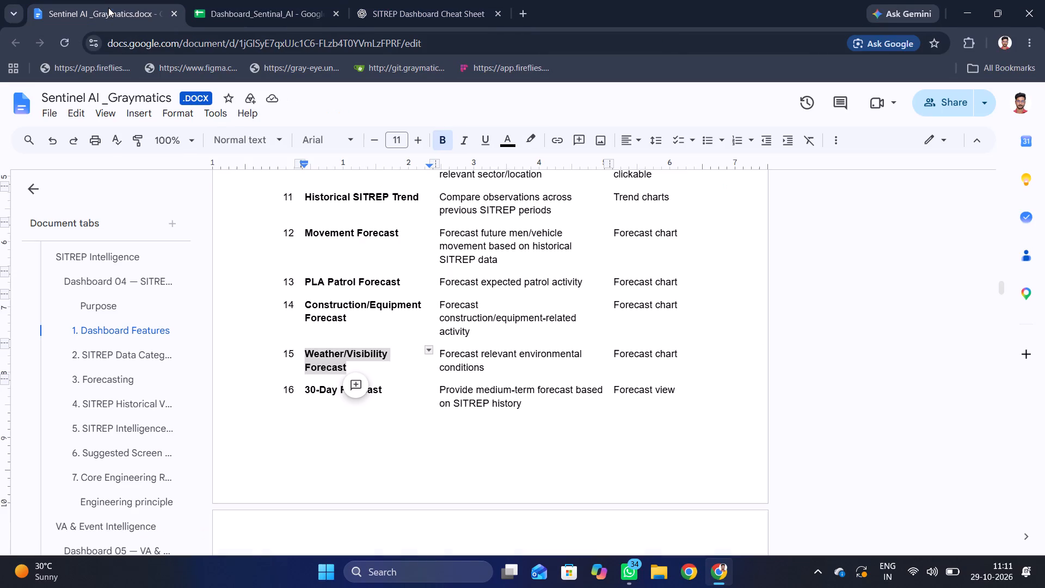
left_click(389, 384)
left_click_drag(384, 393, 330, 389)
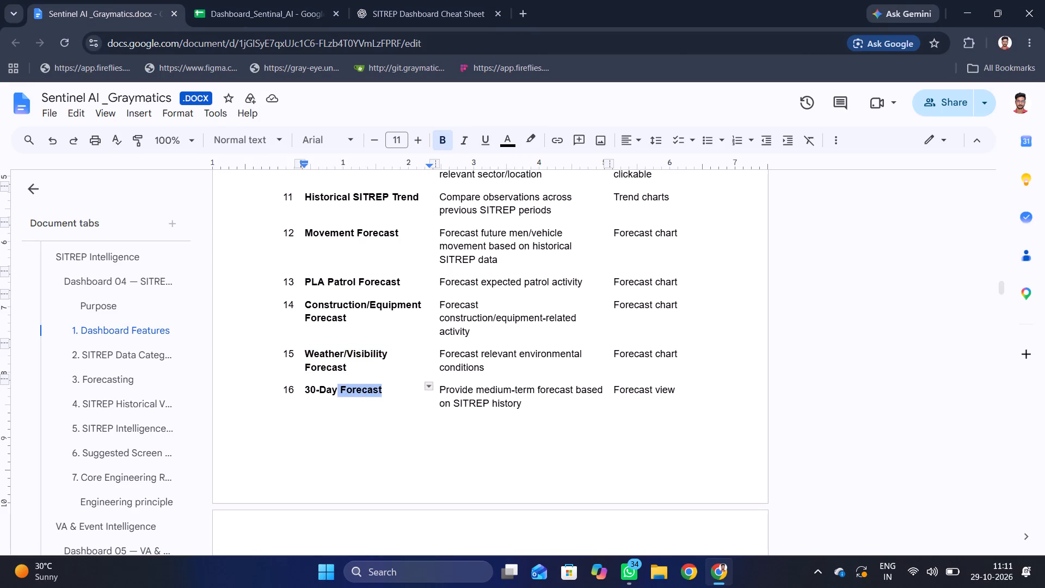
left_click_drag(330, 389, 308, 391)
key("ctrl+c")
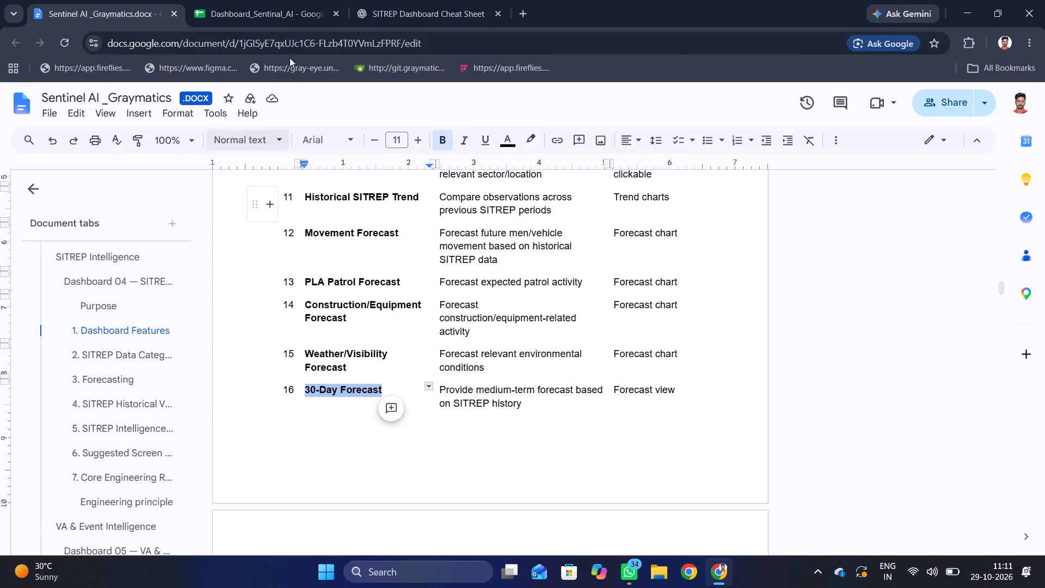
left_click(278, 14)
double_click(130, 333)
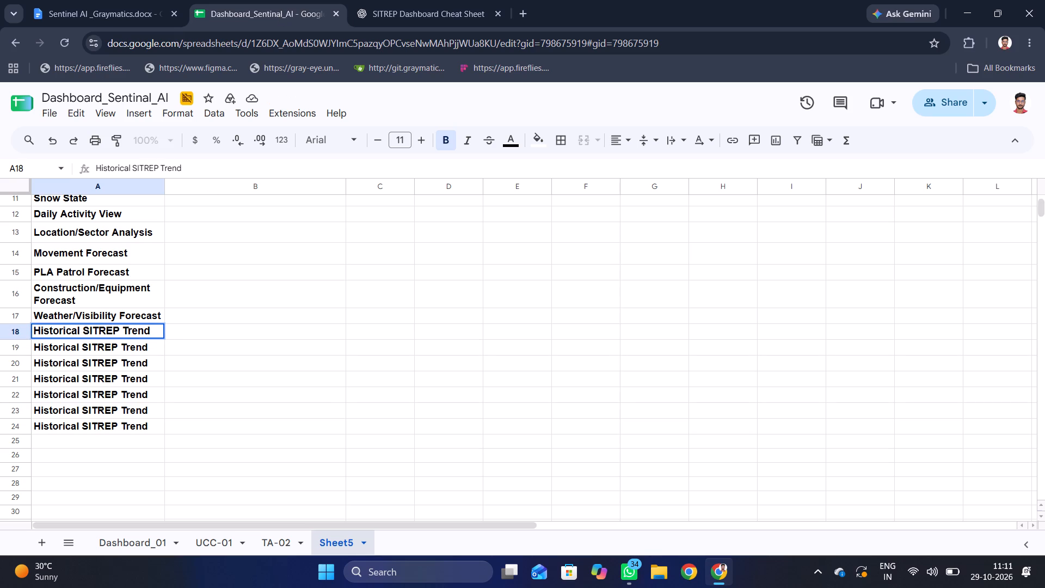
key("ctrl+a")
key("ctrl+v")
left_click(155, 354)
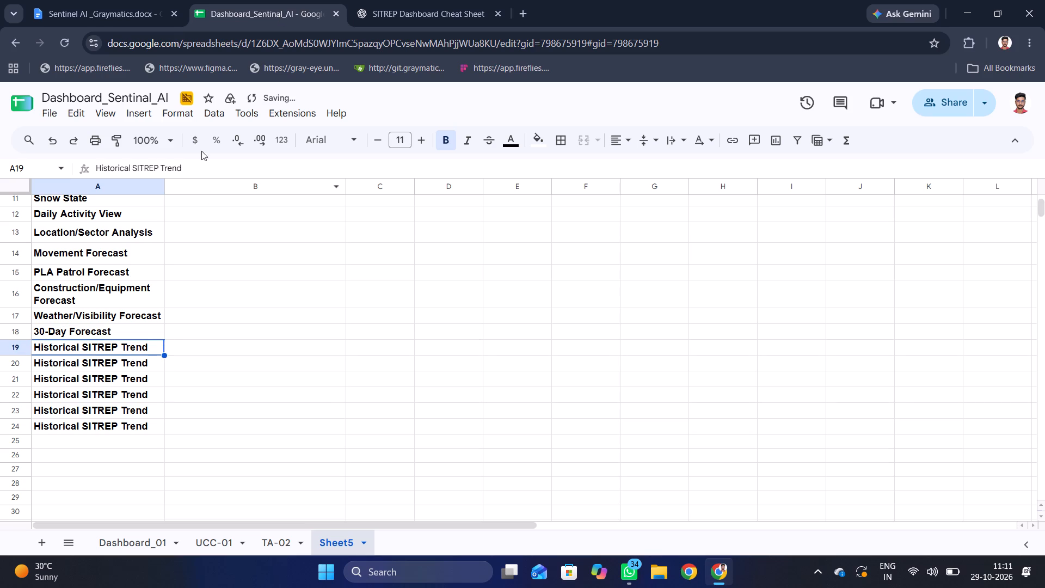
Copy the feature names in rows 17 to 20 of the document's Dashboard Features table into Sheet5 cells D19 to D22, leaving the document intact.
left_click(377, 0)
left_click(131, 11)
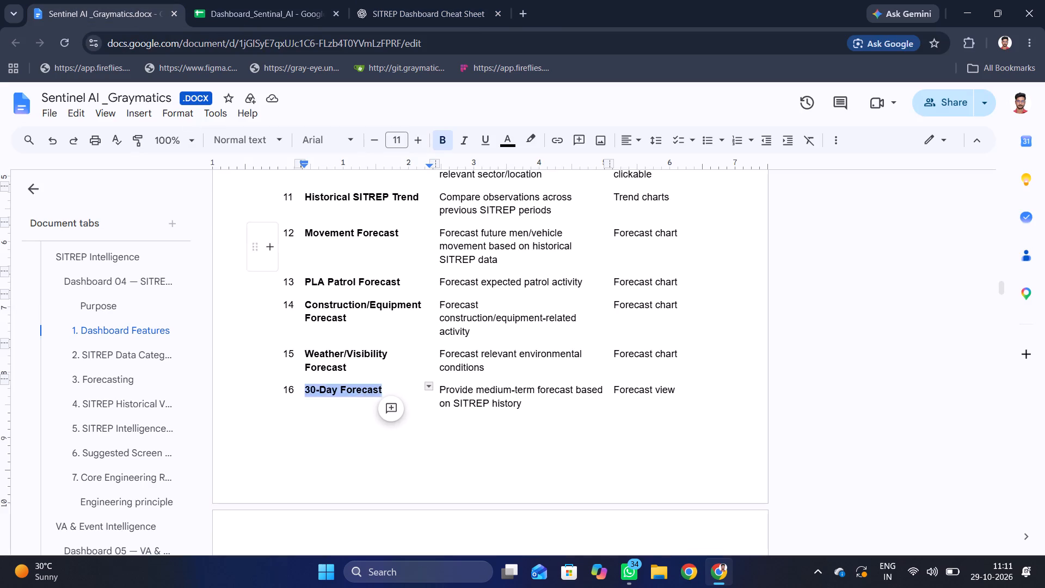
scroll(348, 366, "down", 2)
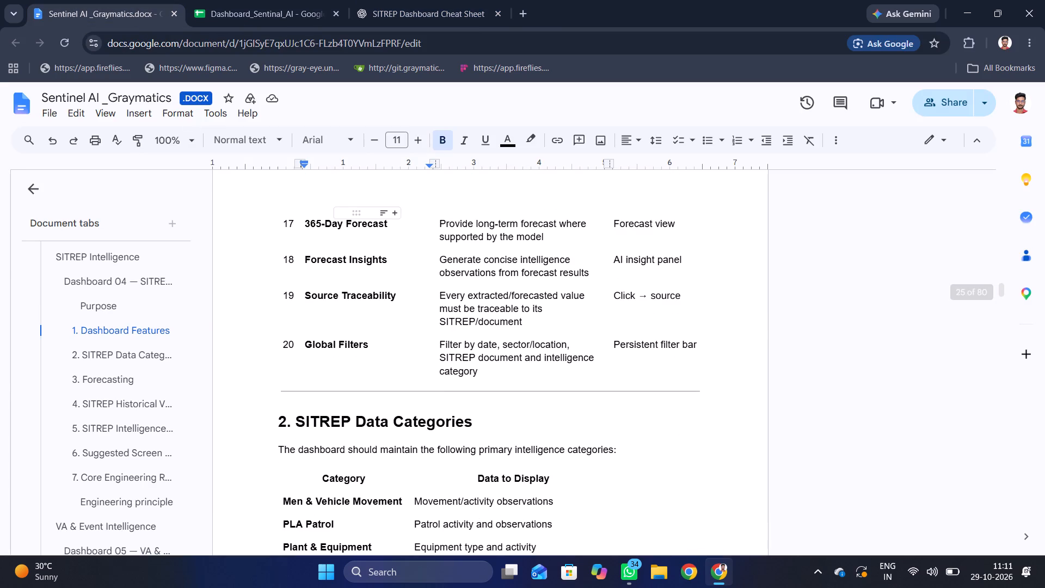
left_click_drag(389, 225, 291, 225)
left_click_drag(381, 351, 332, 222)
key("ctrl+x")
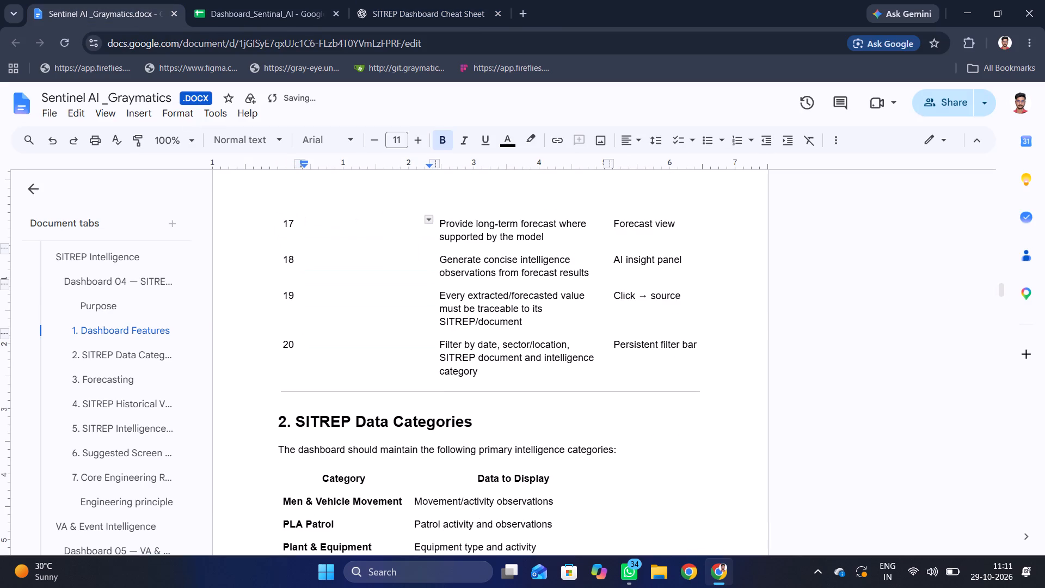
key("ctrl+z")
key("ctrl+c")
left_click(274, 223)
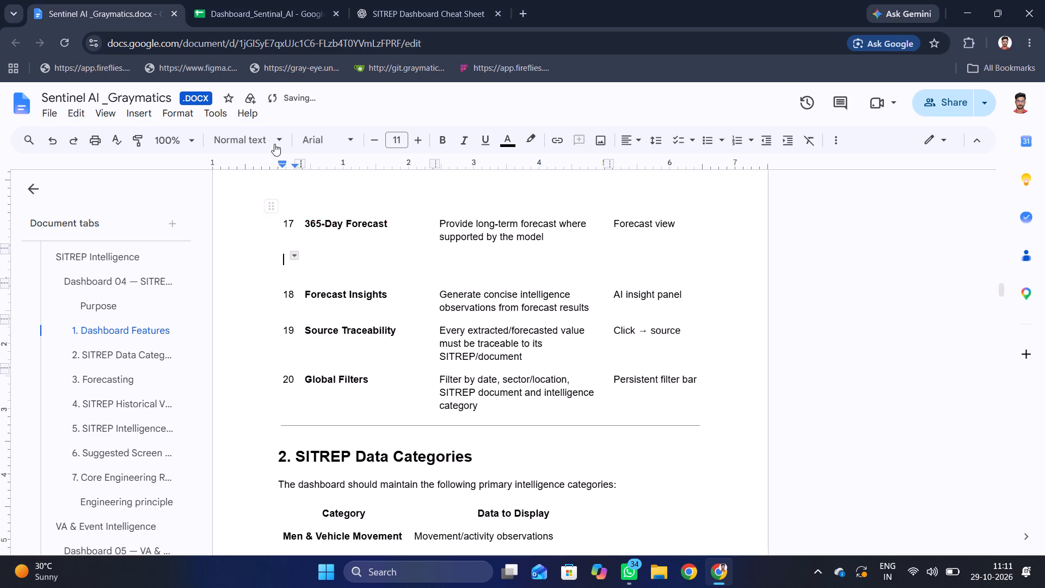
key("ctrl+z")
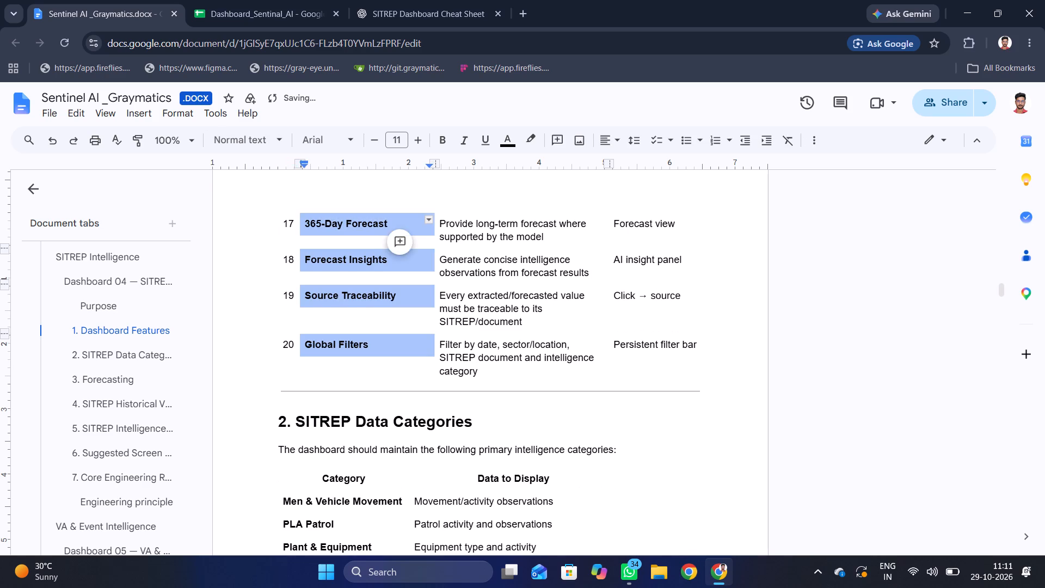
left_click(268, 255)
left_click(237, 9)
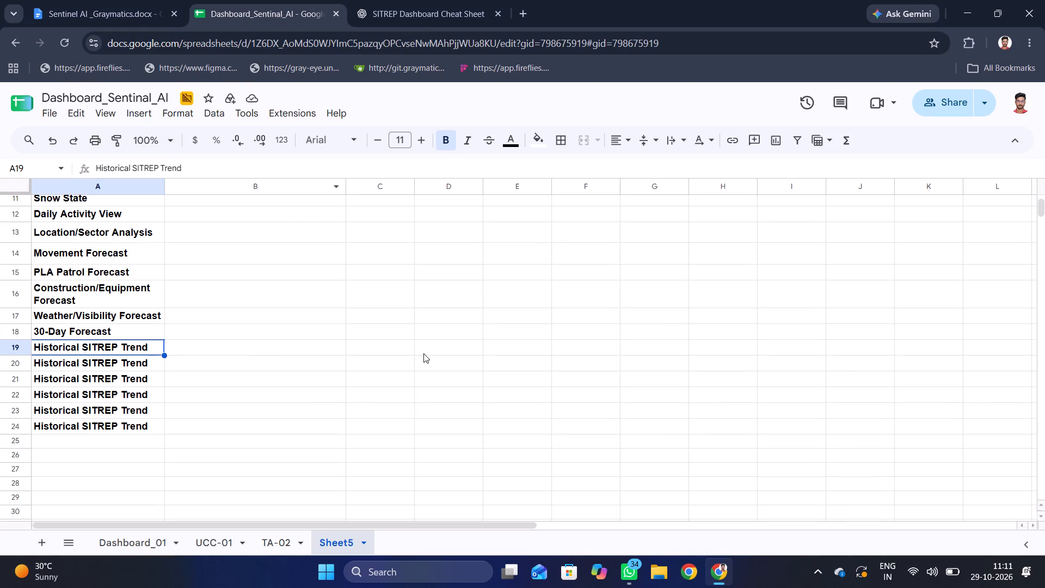
left_click(422, 353)
key("ctrl+v")
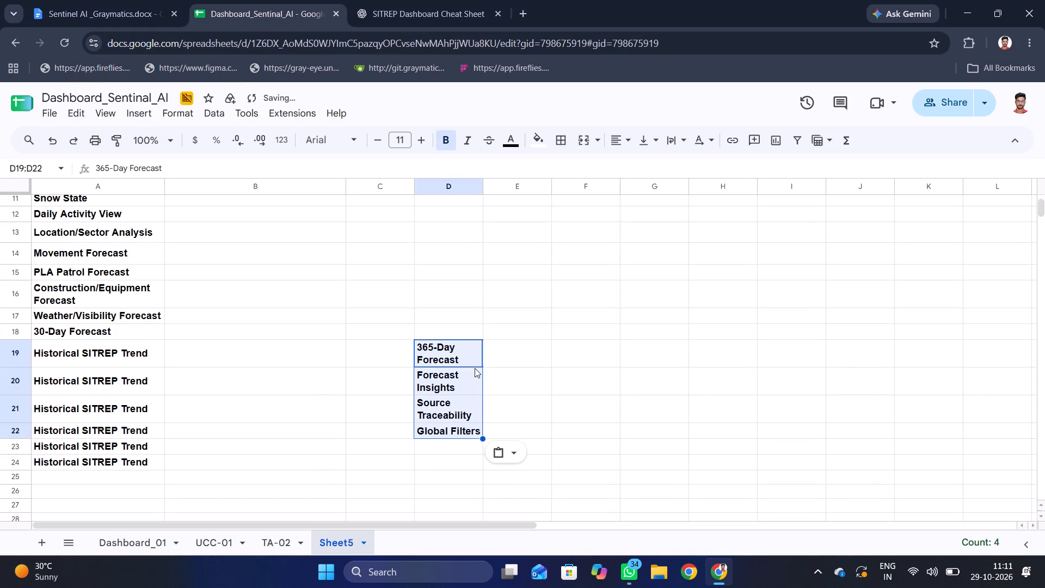
Replace the placeholder in cell A19 with the feature name Forecast Insights taken from cell D20.
left_click_drag(464, 391, 438, 383)
left_click(454, 387)
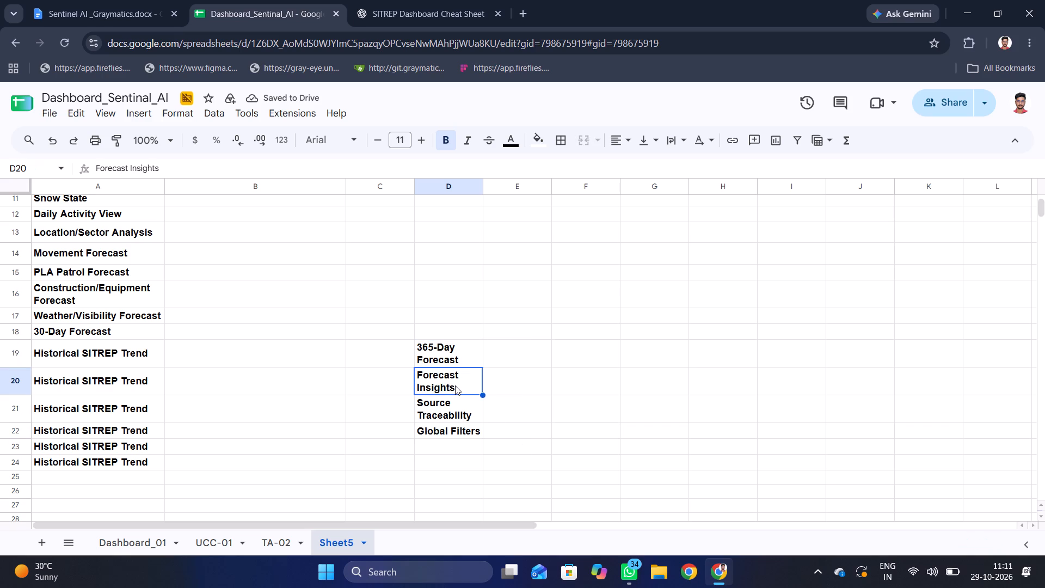
key("ctrl+x")
double_click(87, 359)
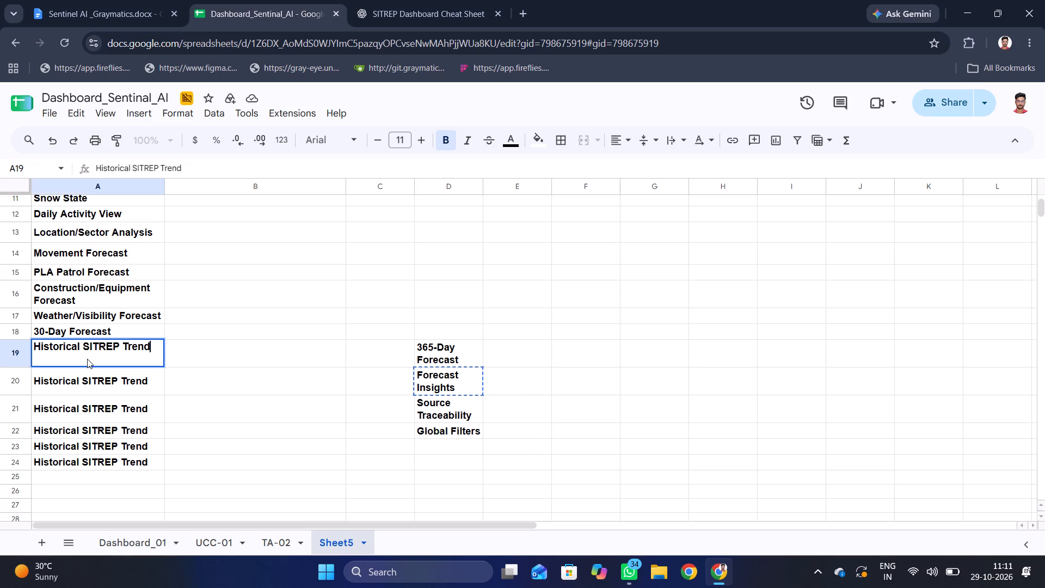
key("ctrl+a")
key("ctrl+v")
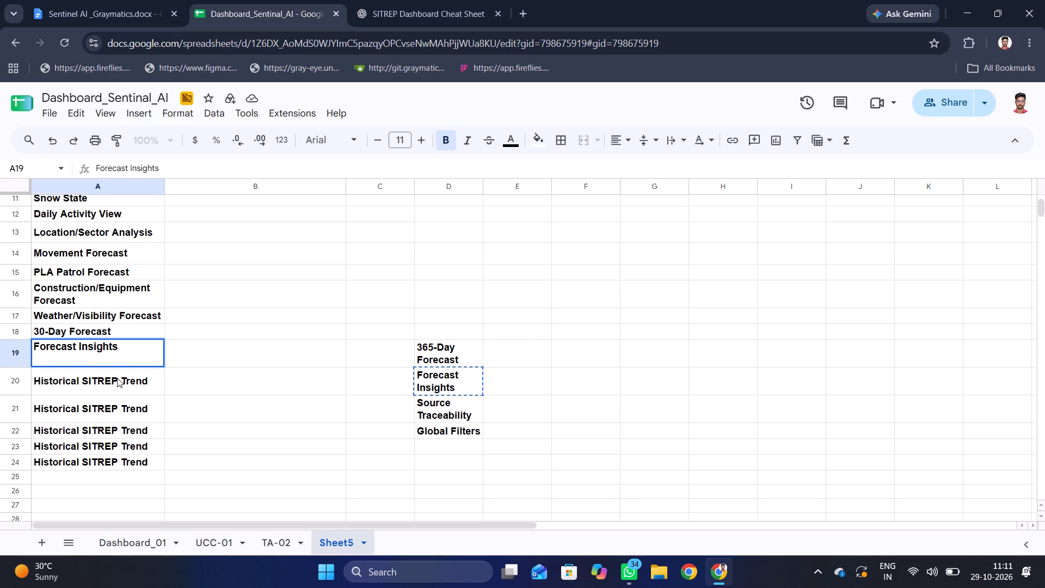
left_click(117, 378)
Replace the placeholder in cell A20 with the feature name Source Traceability copied from cell D21.
left_click(437, 408)
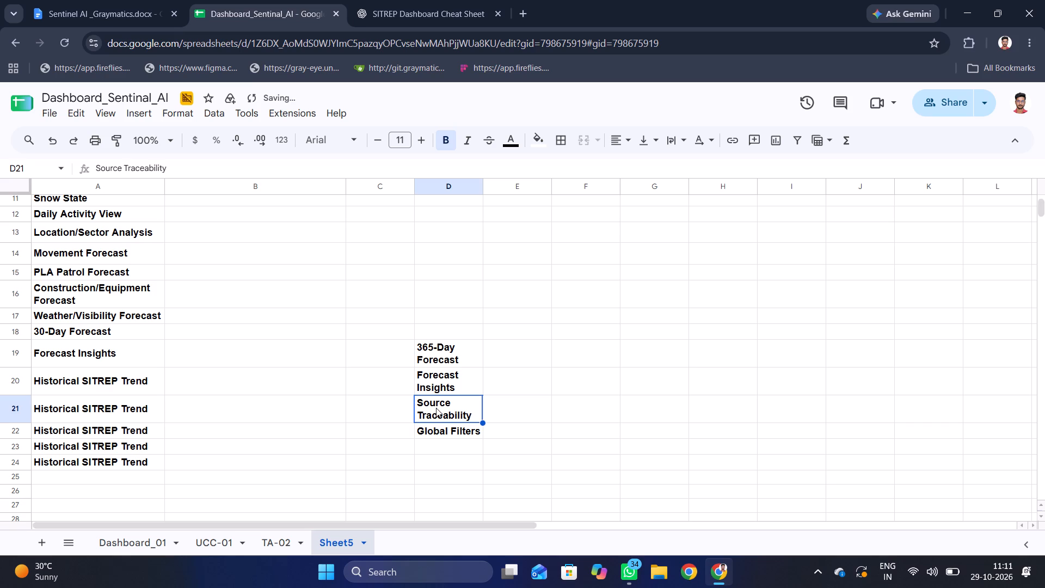
key("ctrl+c")
left_click(112, 388)
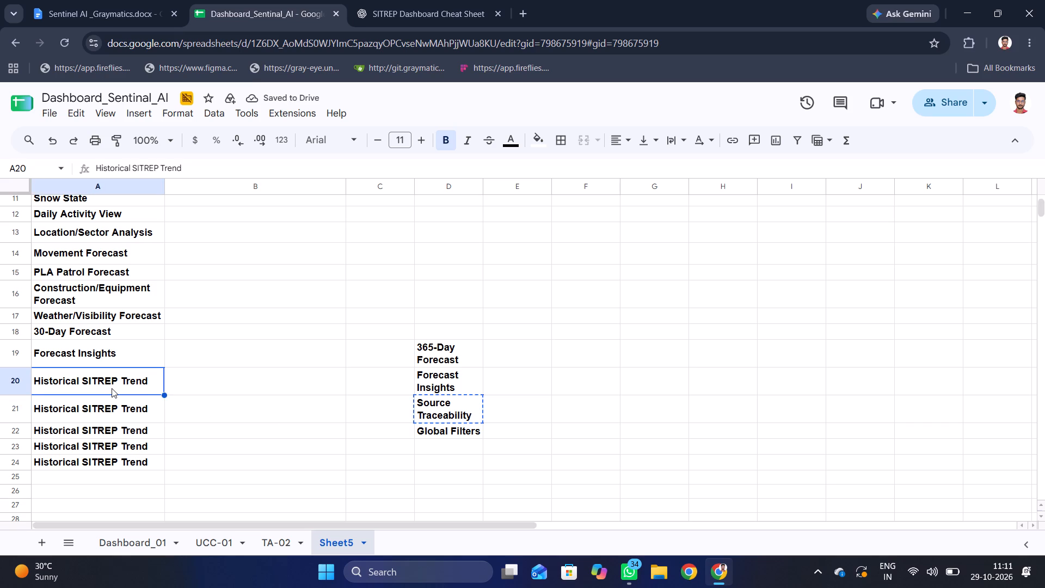
key("ctrl+a")
double_click(112, 388)
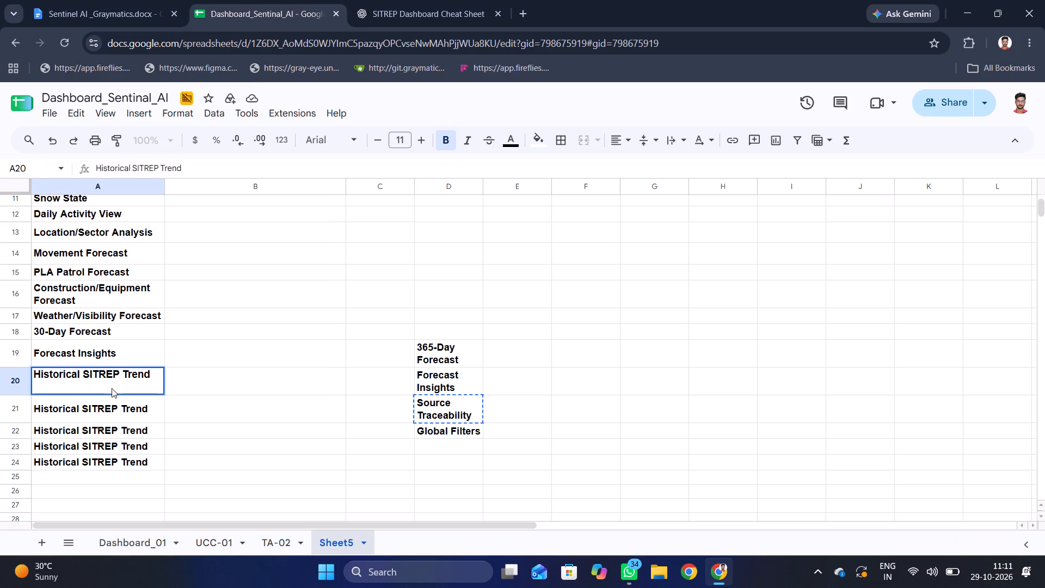
key("ctrl+a")
key("ctrl+v")
left_click(196, 391)
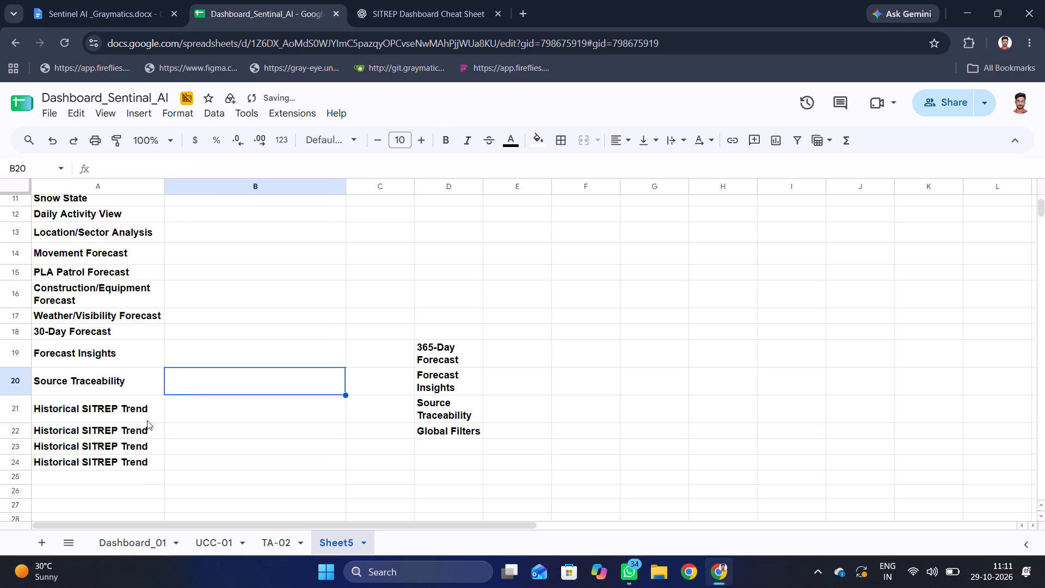
Replace the placeholder in cell A21 with the feature name Global Filters copied from cell D22.
left_click(104, 412)
left_click(427, 427)
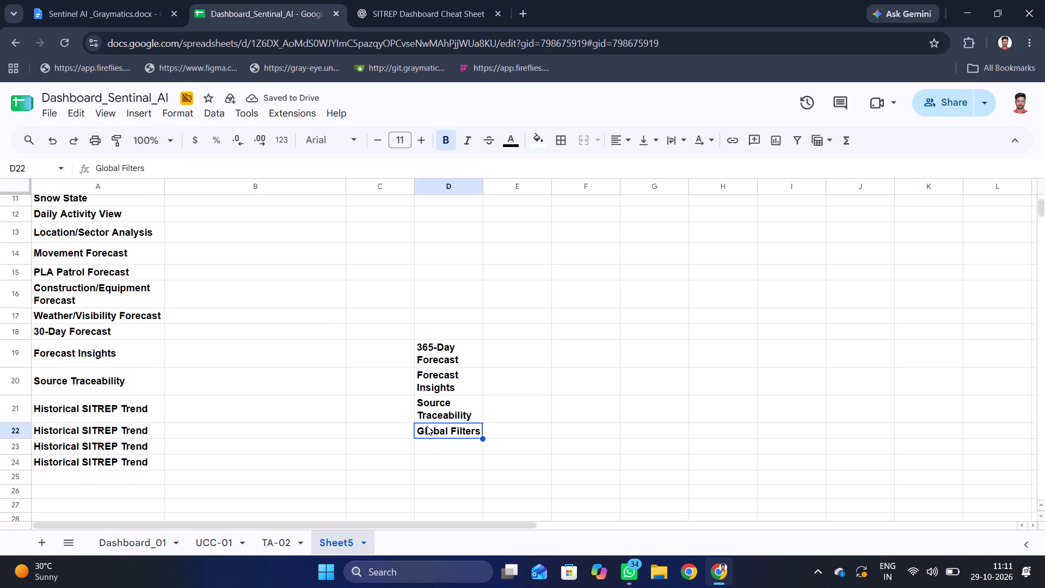
key("ctrl+a")
left_click(436, 428)
key("ctrl+c")
left_click(108, 407)
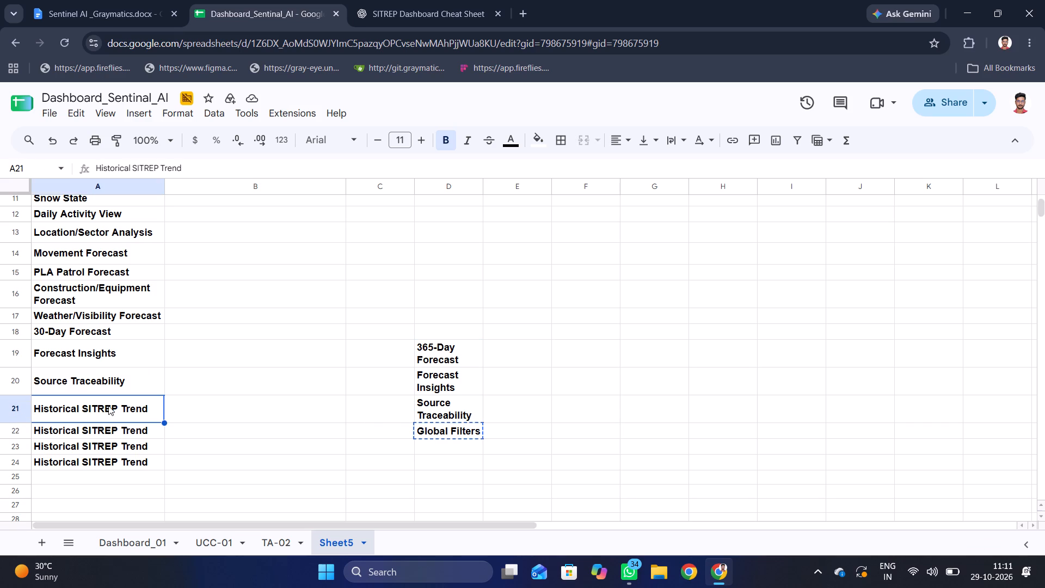
key("ctrl+a")
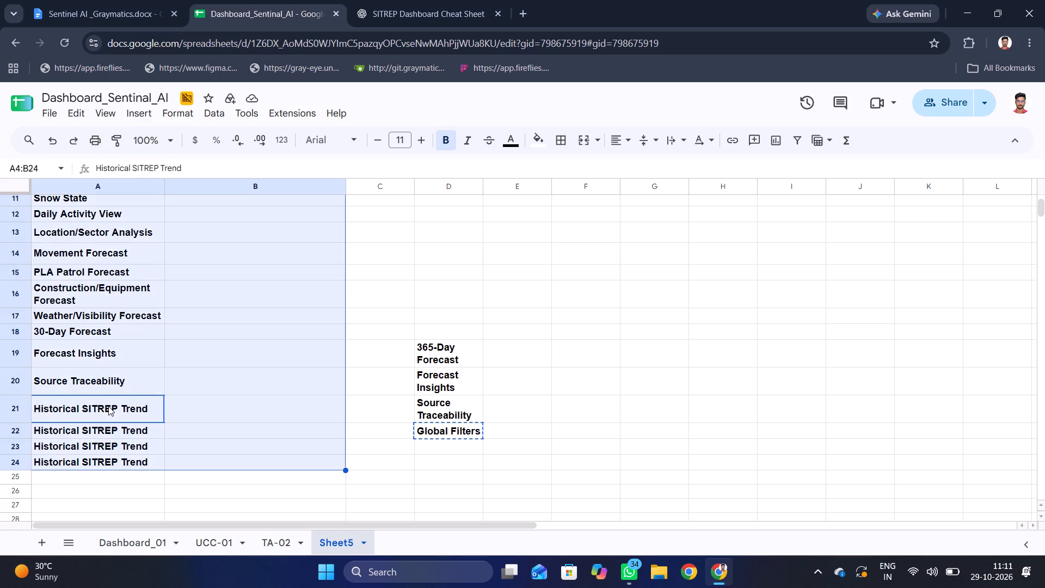
double_click(108, 406)
key("ctrl+a")
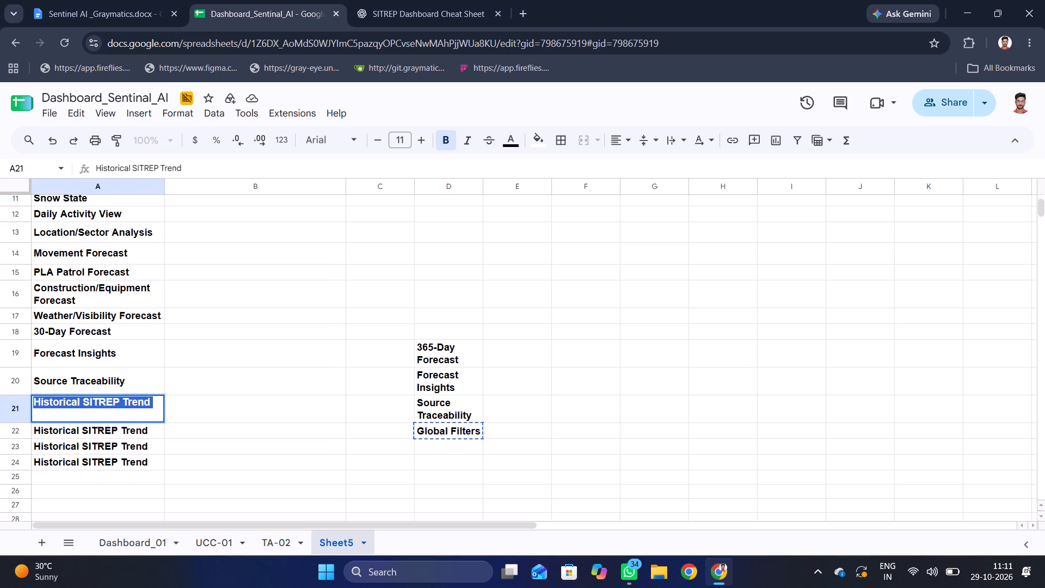
key("ctrl+v")
left_click(136, 411)
left_click(220, 405)
Check the document's Dashboard Features table for the feature names that still have to go into Sheet5.
left_click(122, 433)
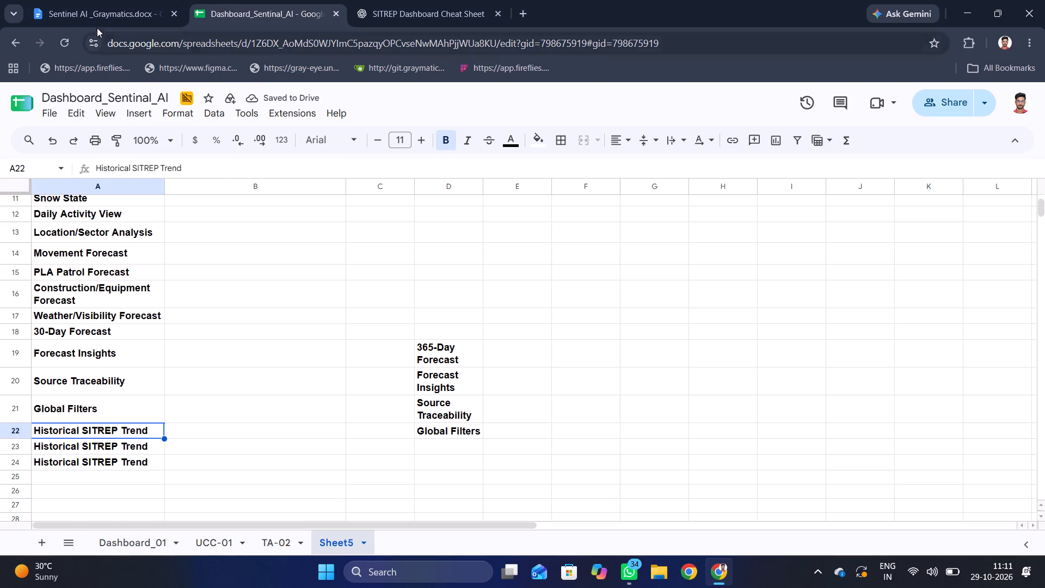
left_click(93, 11)
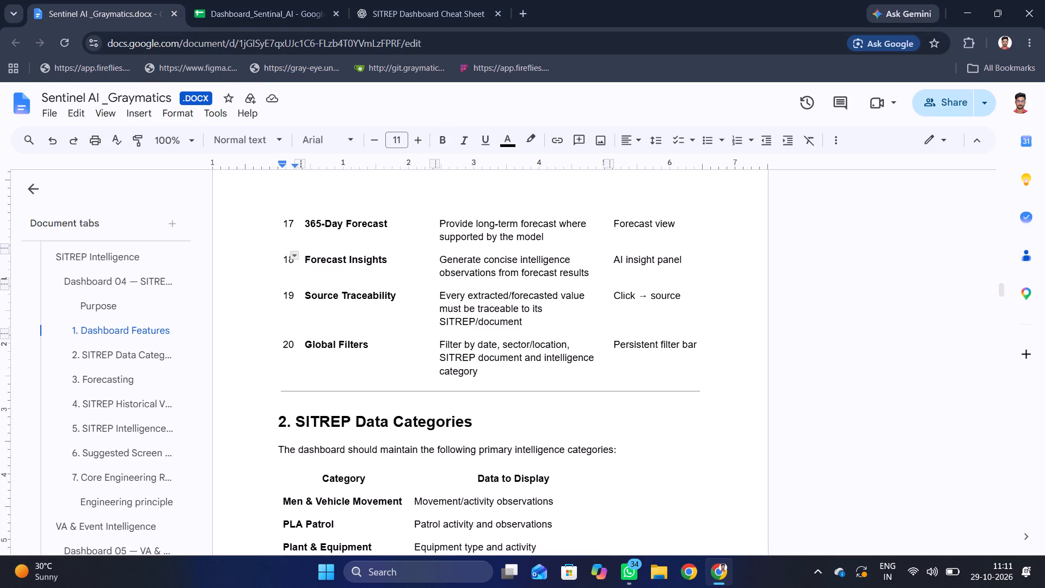
scroll(376, 319, "up", 1)
left_click_drag(393, 405, 309, 406)
left_click(309, 406)
left_click(387, 432)
left_click(282, 0)
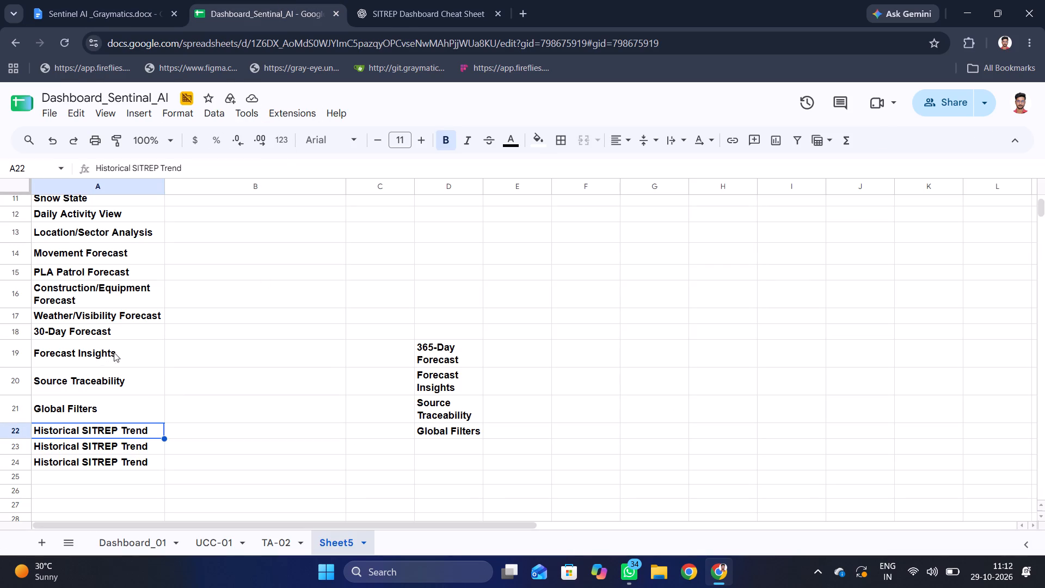
Replace the placeholder in cell A22 with the feature name 365-Day Forecast taken from cell D19.
left_click_drag(469, 354, 428, 347)
left_click(431, 349)
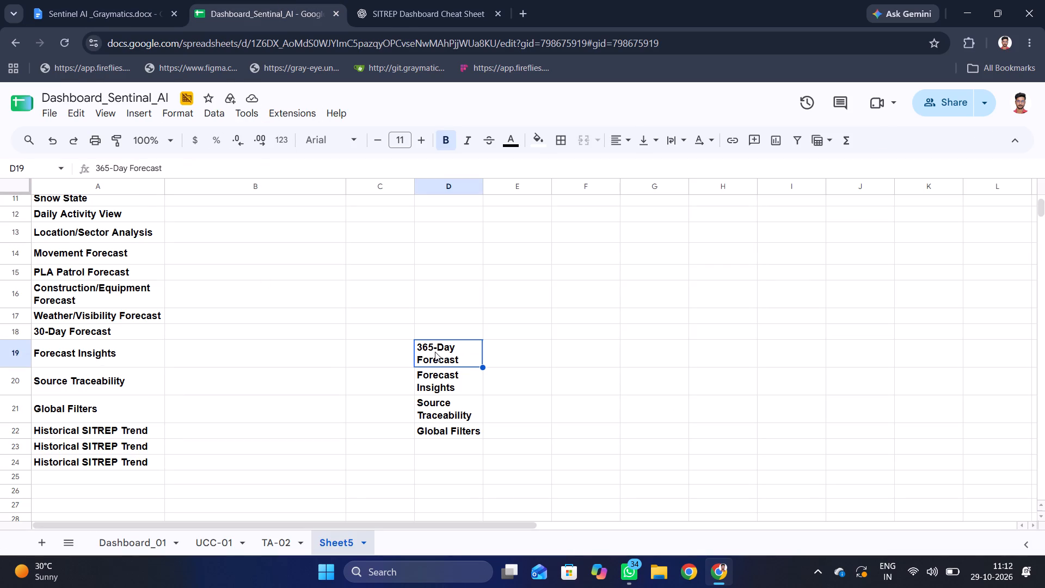
key("ctrl+a")
left_click(435, 352)
key("ctrl+x")
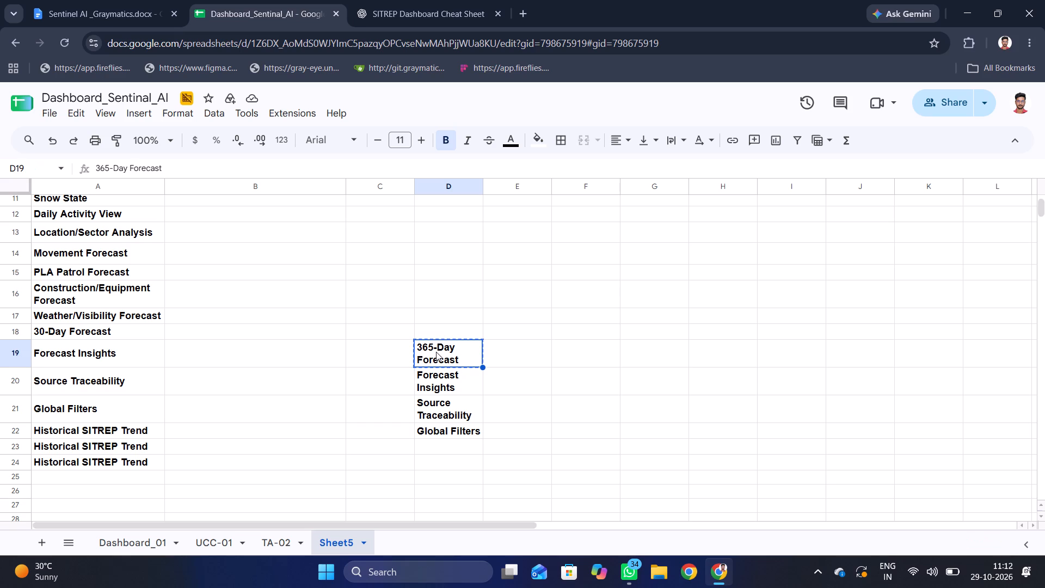
left_click(120, 433)
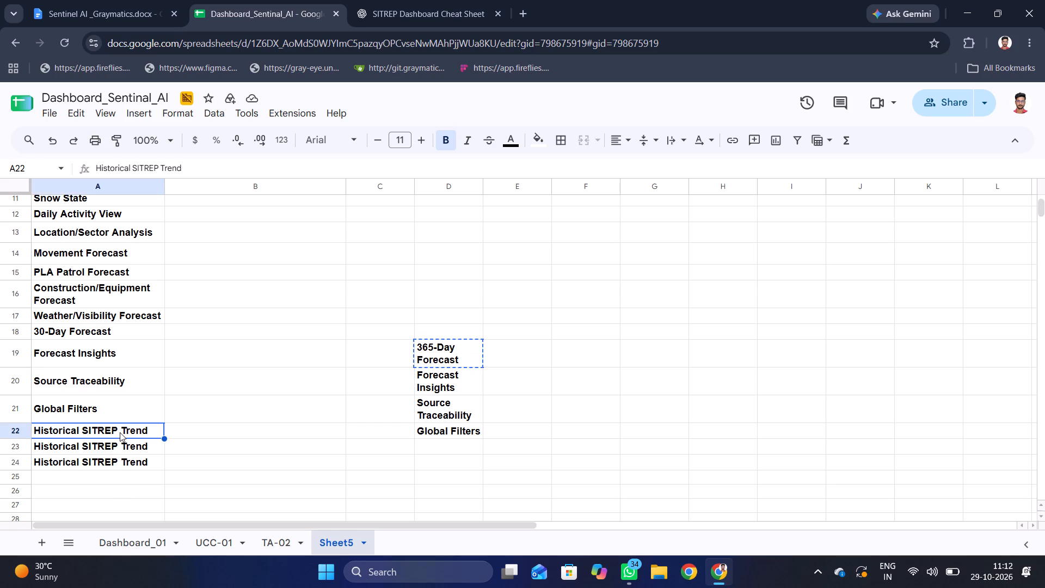
key("ctrl+a")
double_click(120, 432)
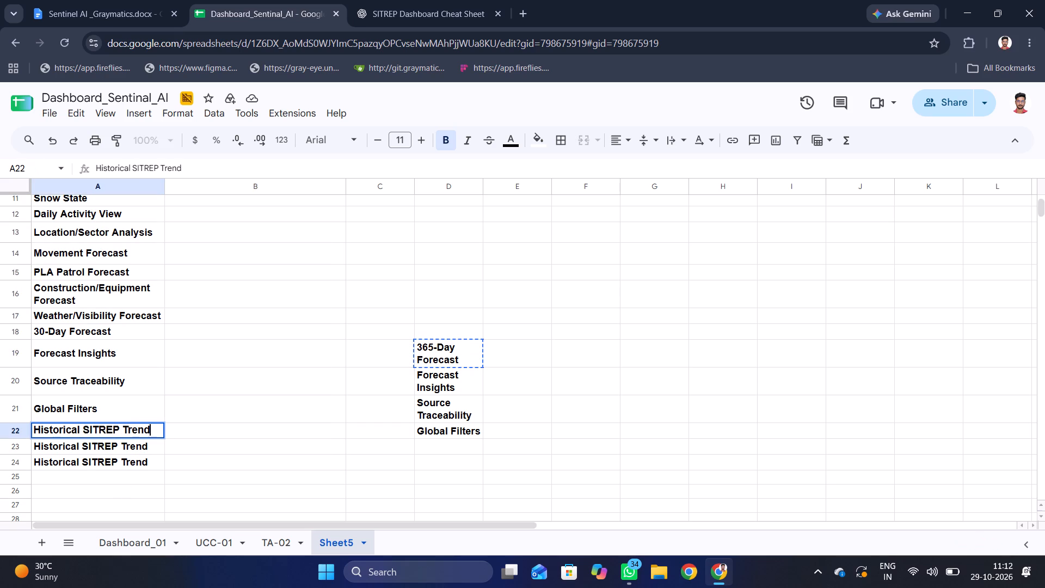
key("ctrl+a")
key("ctrl+v")
Clear the leftover Historical SITREP Trend placeholders from cells A23 and A24.
left_click(118, 448)
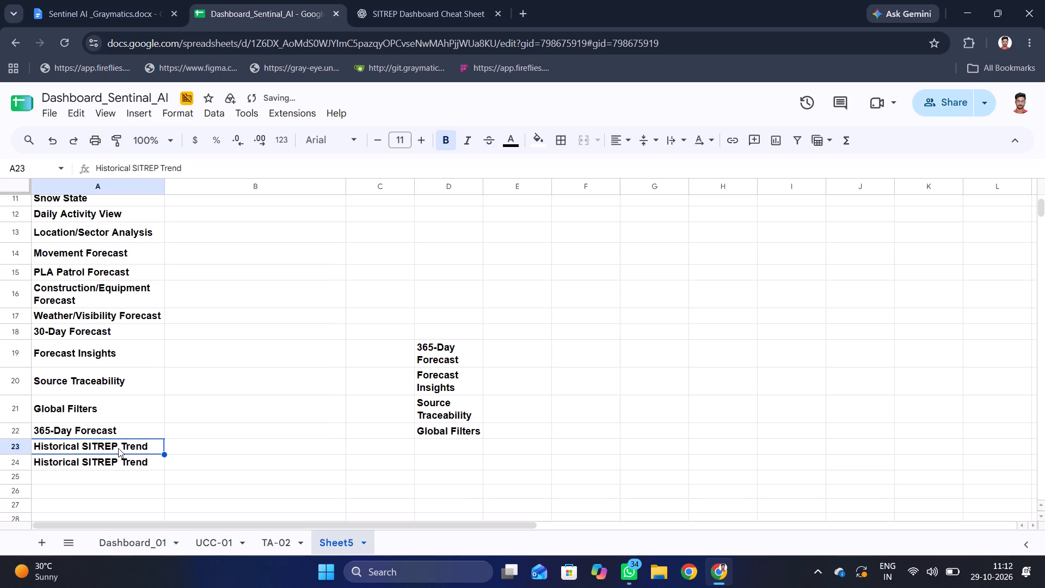
key("BackSpace")
left_click(118, 456)
key("BackSpace")
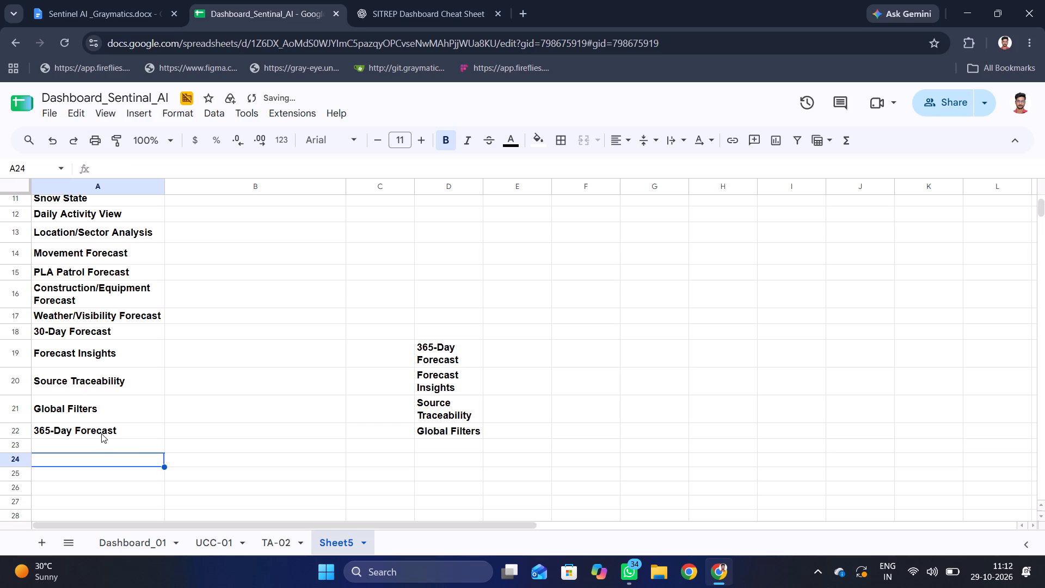
Clear the temporary feature names from cells D19 to D22.
left_click(451, 341)
left_click(450, 351)
key("BackSpace")
left_click(439, 376)
key("BackSpace")
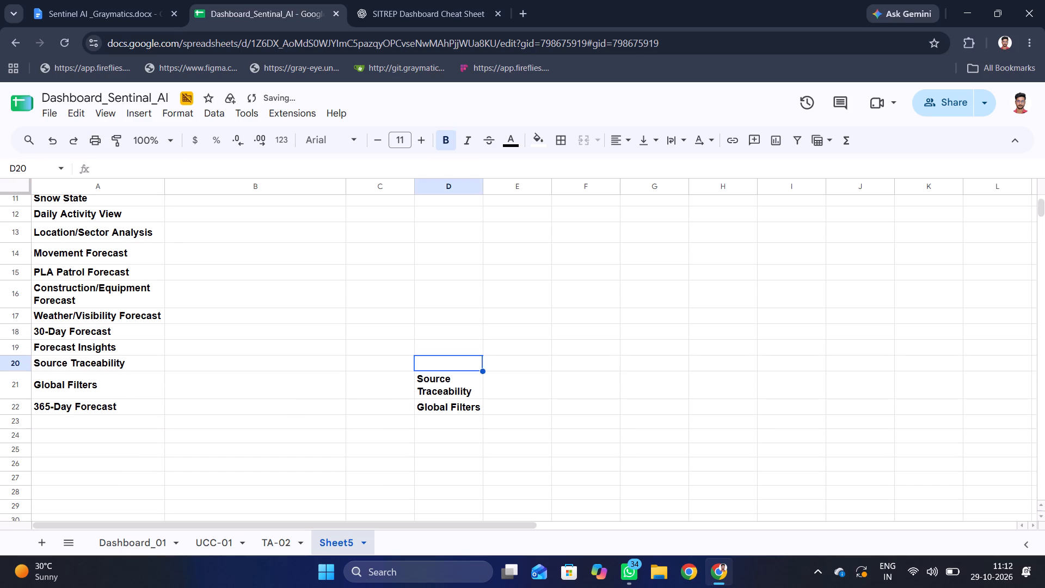
left_click(439, 376)
key("BackSpace")
left_click(439, 392)
key("BackSpace")
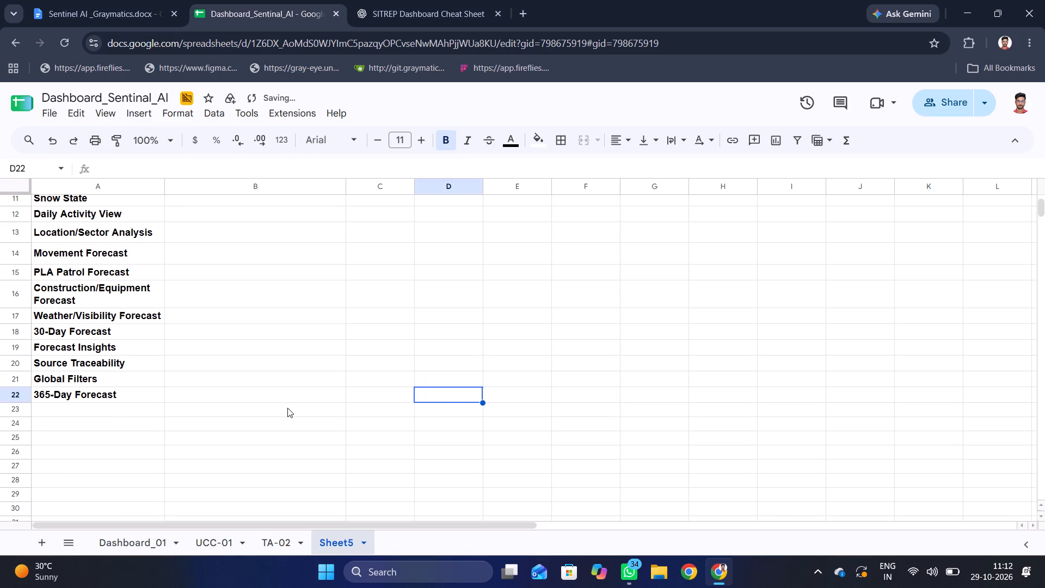
Copy the requirement texts in rows 2 to 20 of the document's Dashboard Features table into Sheet5 cells I4 to I22.
scroll(287, 408, "up", 4)
scroll(287, 408, "down", 2)
scroll(287, 408, "up", 3)
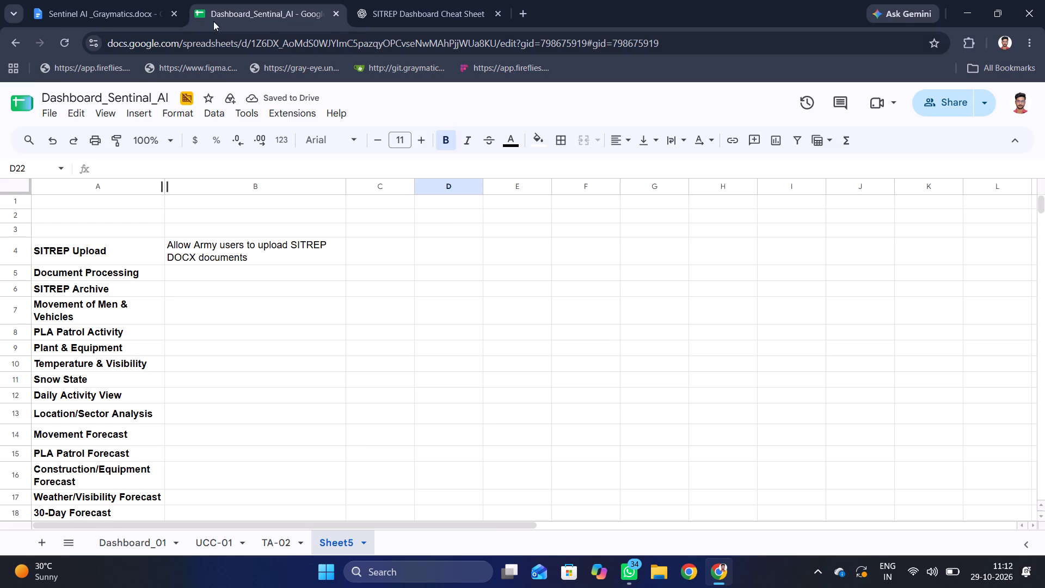
left_click(117, 0)
scroll(398, 370, "up", 3)
left_click_drag(442, 219, 481, 323)
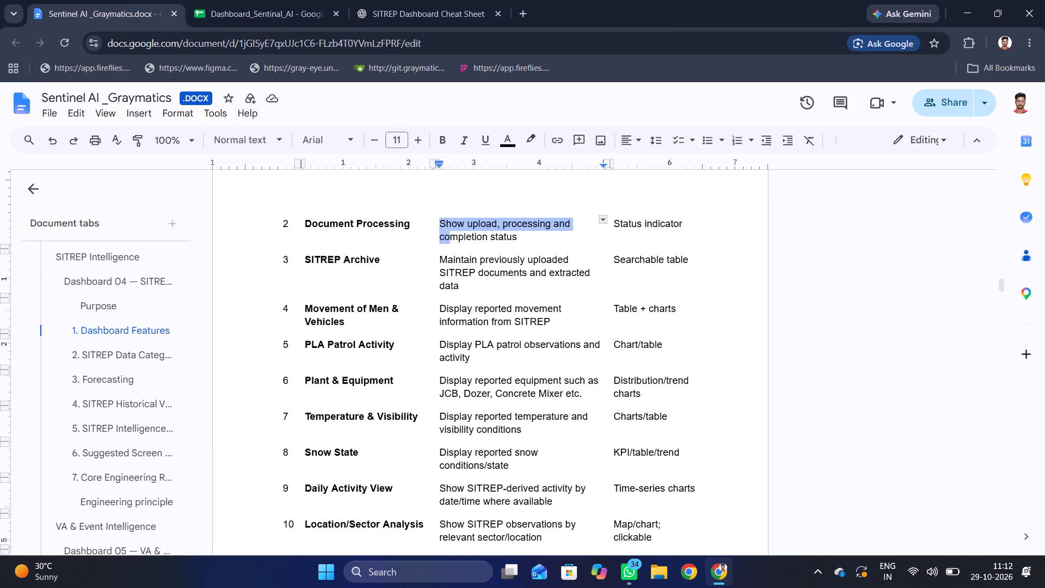
left_click_drag(481, 323, 518, 418)
scroll(518, 413, "up", 2)
scroll(518, 413, "down", 1)
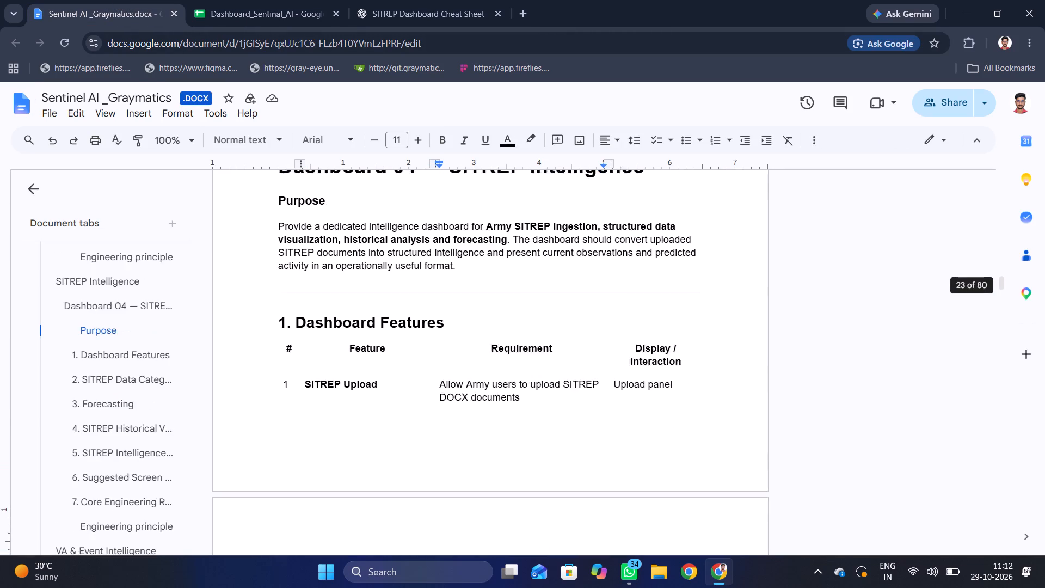
scroll(470, 382, "down", 2)
scroll(464, 278, "up", 1)
left_click(434, 232)
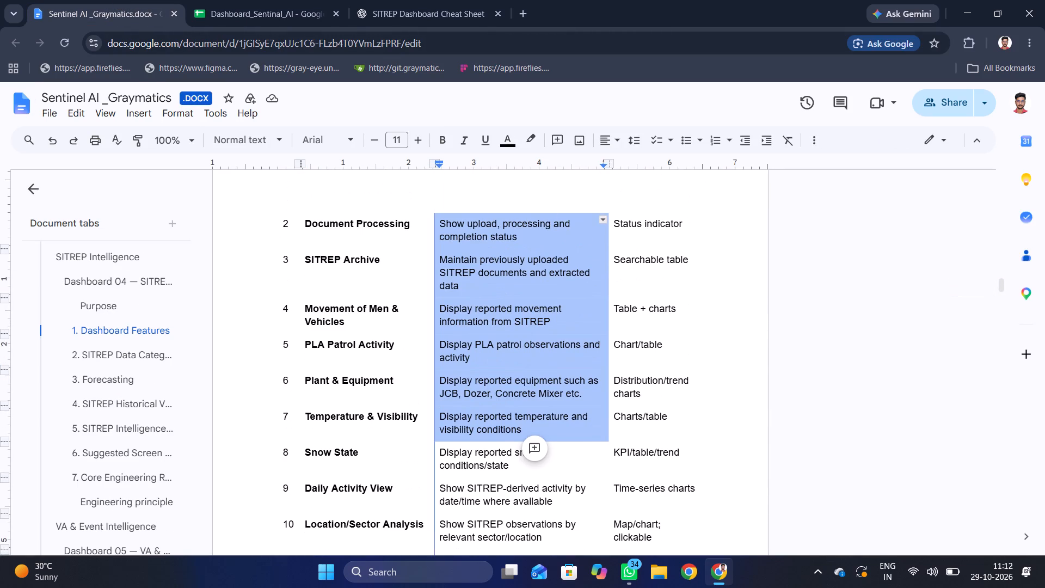
left_click(439, 222)
left_click_drag(439, 222, 482, 484)
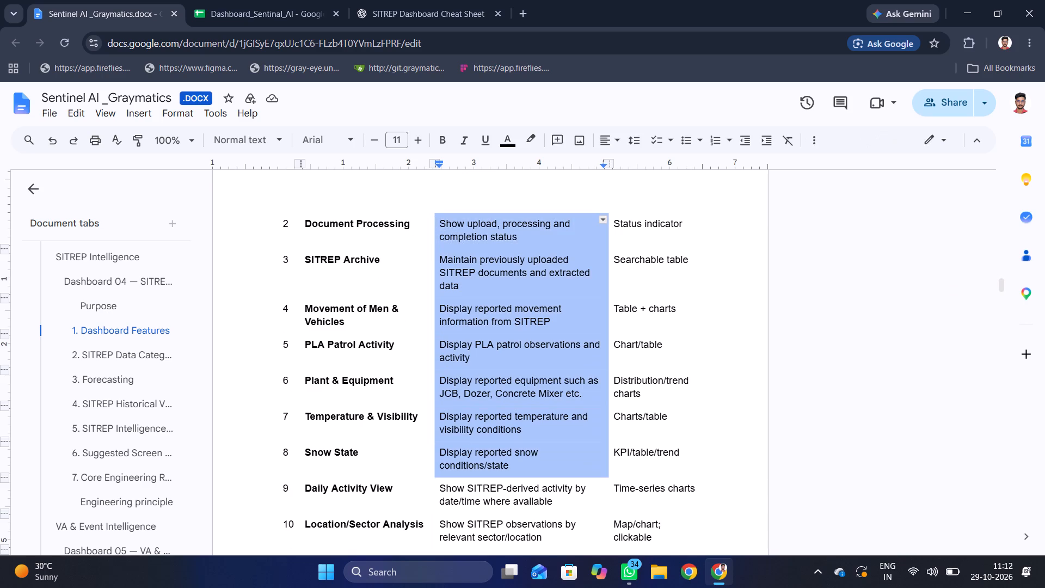
left_click_drag(482, 484, 486, 457)
scroll(477, 504, "down", 2)
scroll(486, 457, "down", 1)
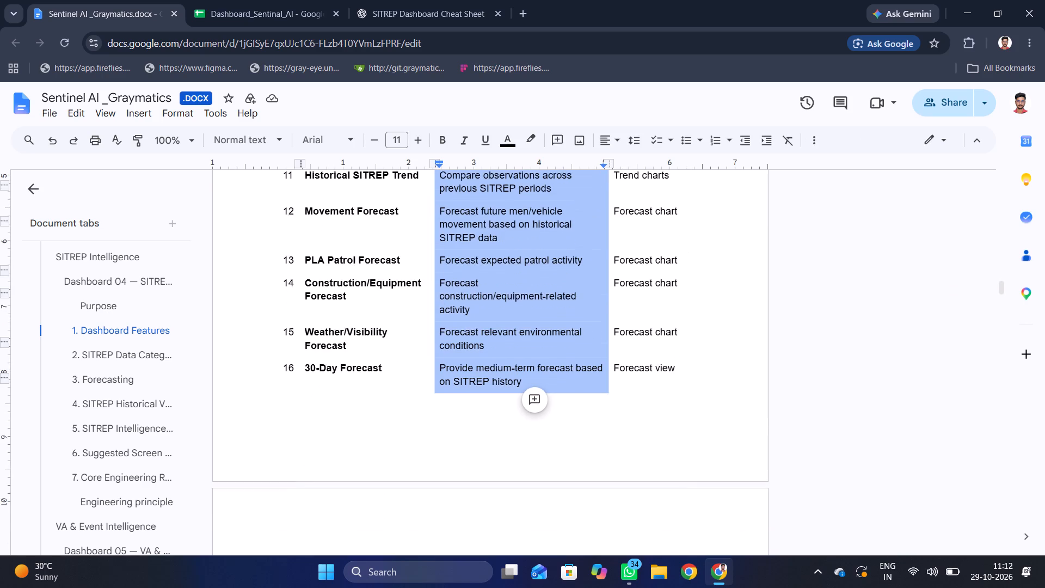
left_click_drag(486, 457, 538, 378)
scroll(486, 462, "down", 1)
key("ctrl+c")
left_click(309, 0)
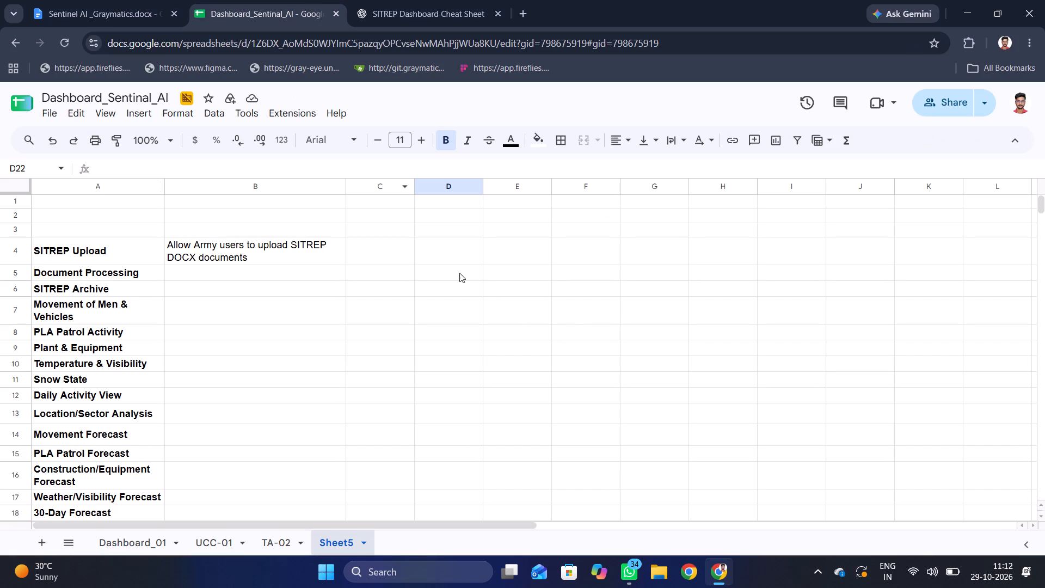
left_click(798, 248)
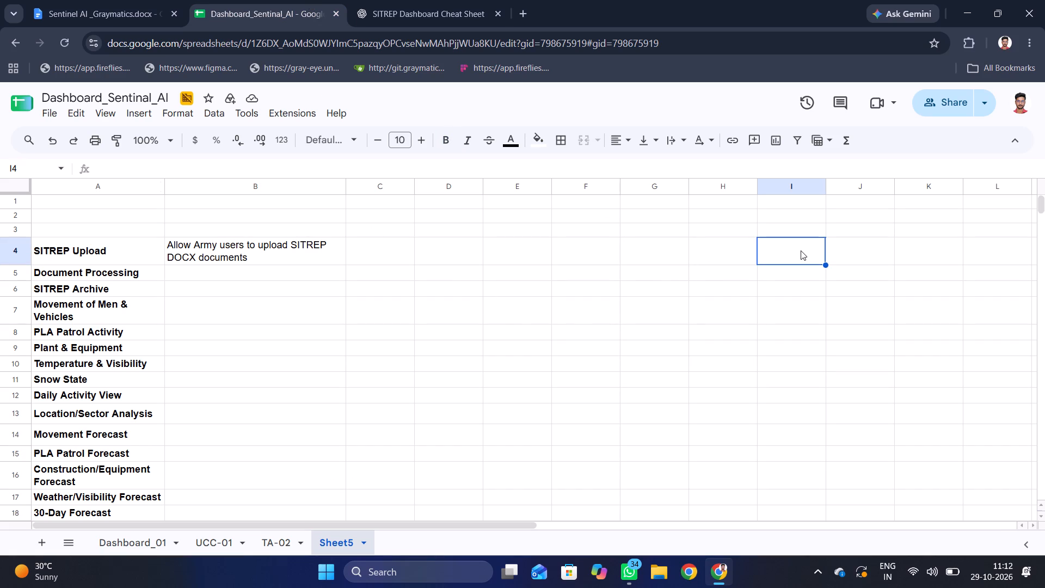
key("ctrl+v")
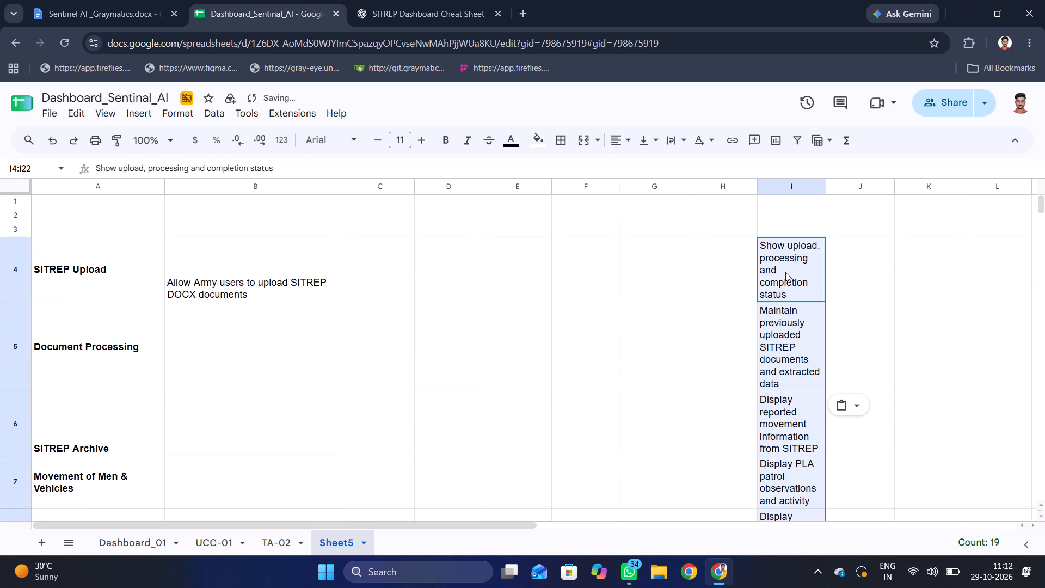
Move the requirement "Show upload, processing and completion status" from cell I4 to B5, beside Document Processing.
left_click(785, 272)
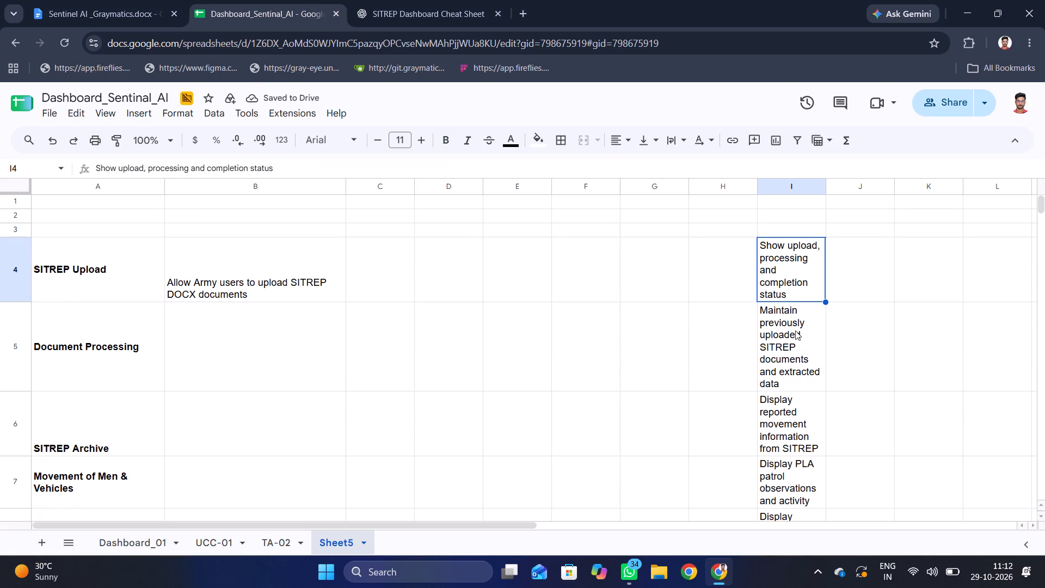
key("ctrl+x")
left_click(249, 360)
key("ctrl+v")
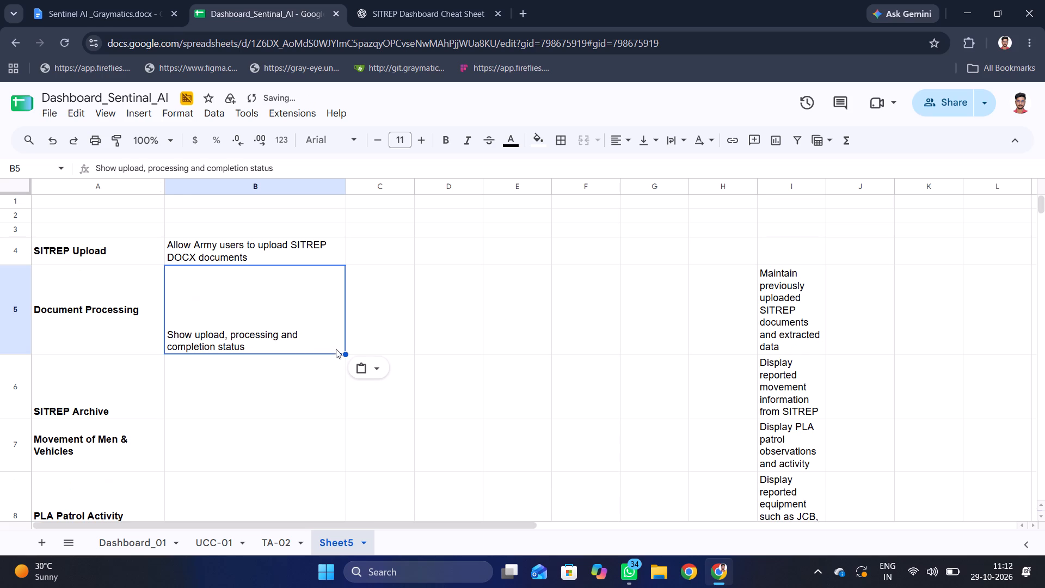
Copy the requirement "Display reported movement information from SITREP" from cell I6 into B6, beside SITREP Archive.
left_click(777, 390)
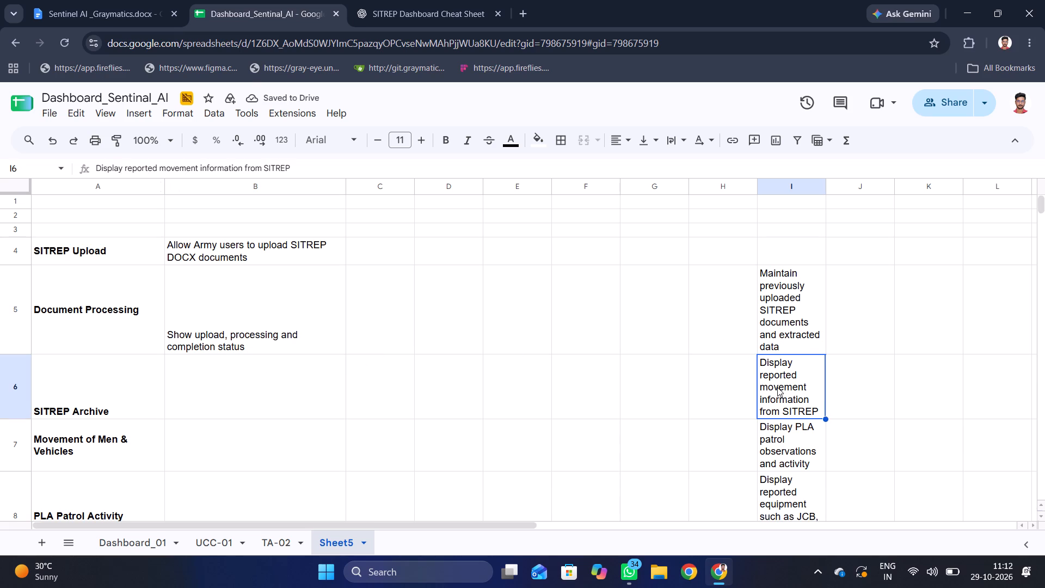
key("ctrl+c")
left_click(260, 393)
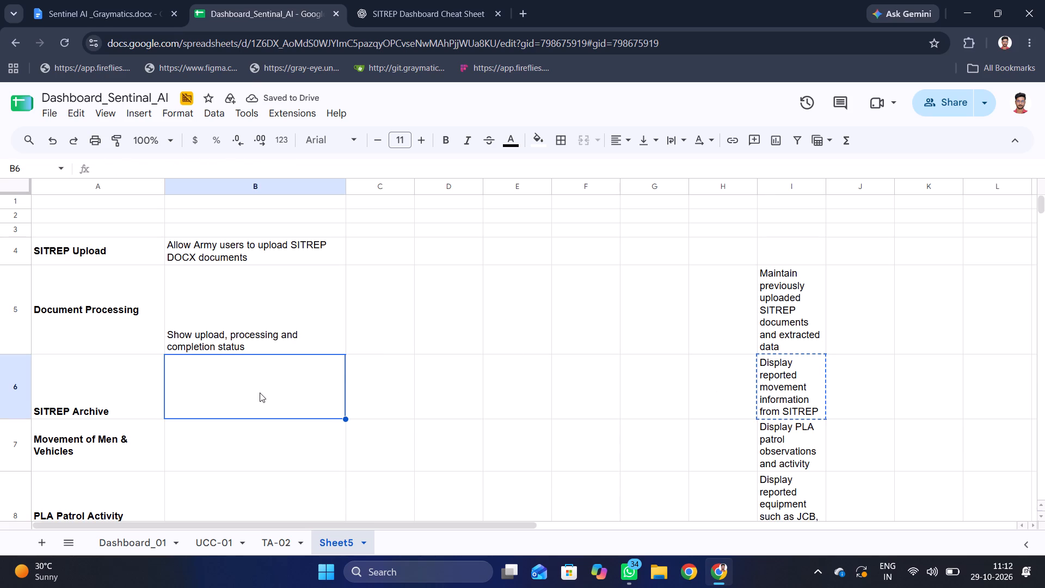
key("ctrl+v")
Clear the requirement texts from cells I5 and I6.
scroll(341, 388, "down", 1)
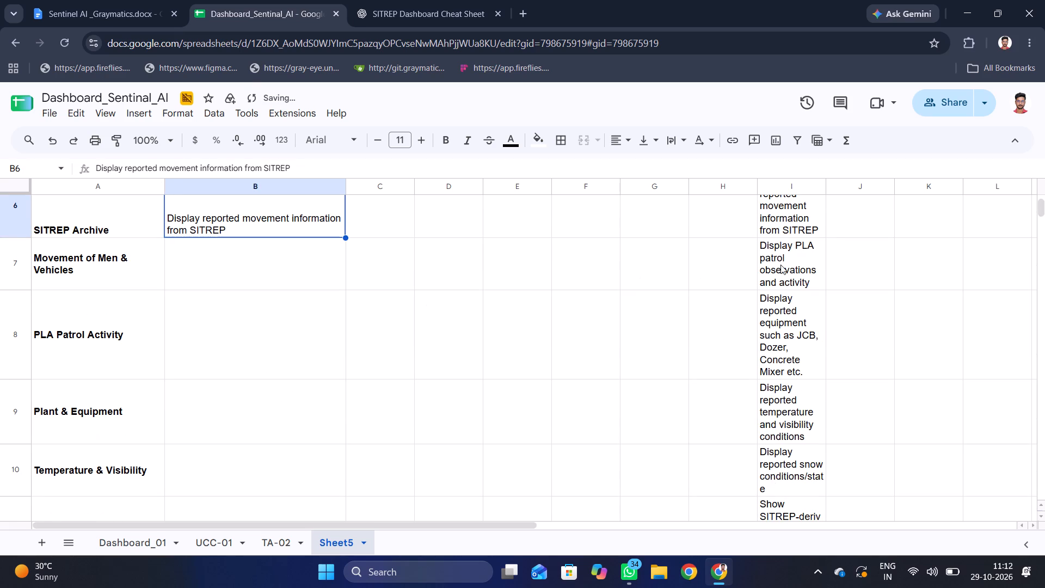
scroll(782, 264, "up", 1)
left_click(785, 307)
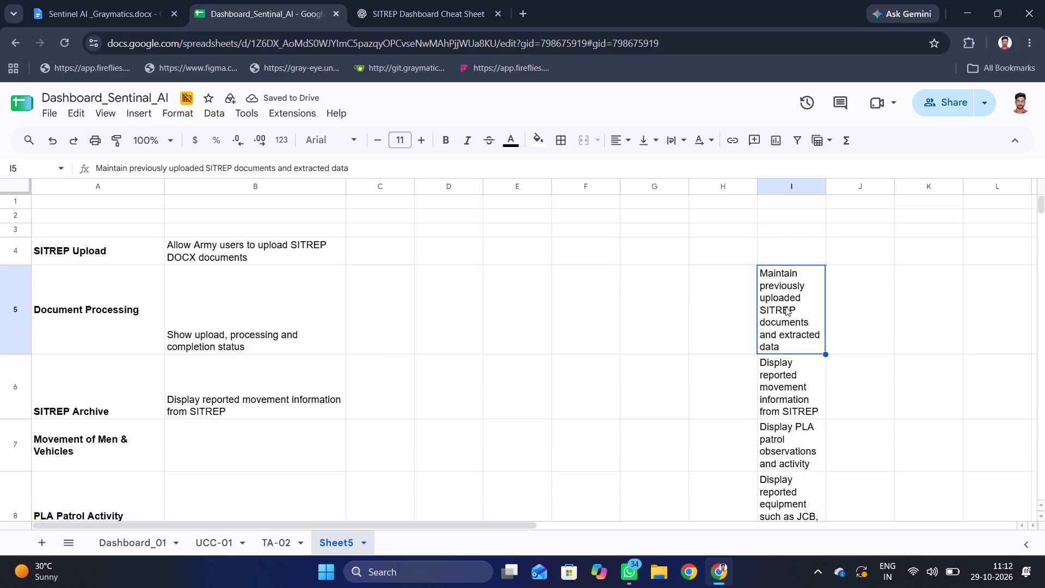
key("BackSpace")
left_click(776, 324)
key("BackSpace")
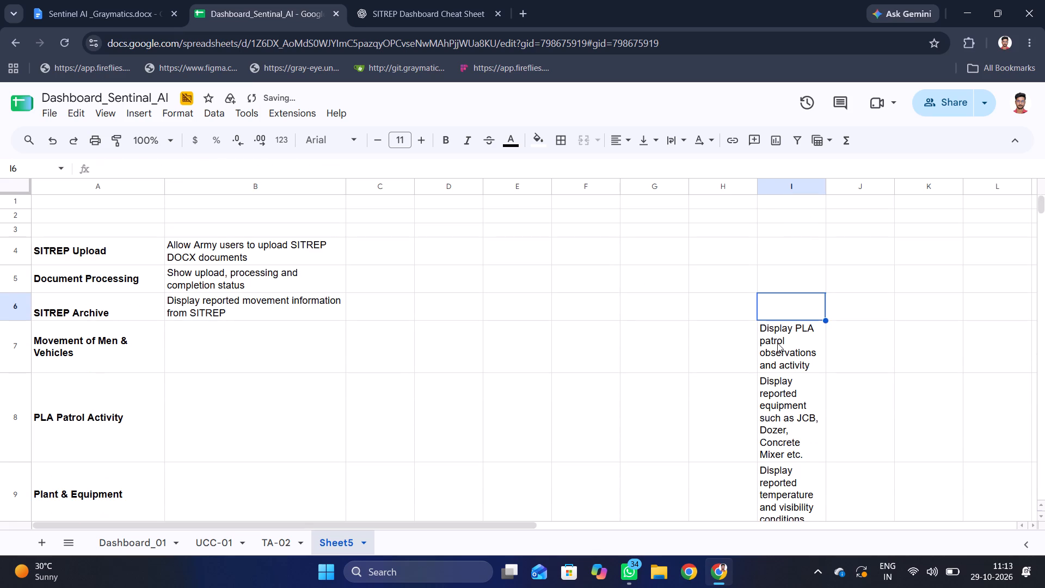
Move the requirement texts in cells I7, I8 and I9 into cells B7, B8 and B9 respectively.
left_click(777, 343)
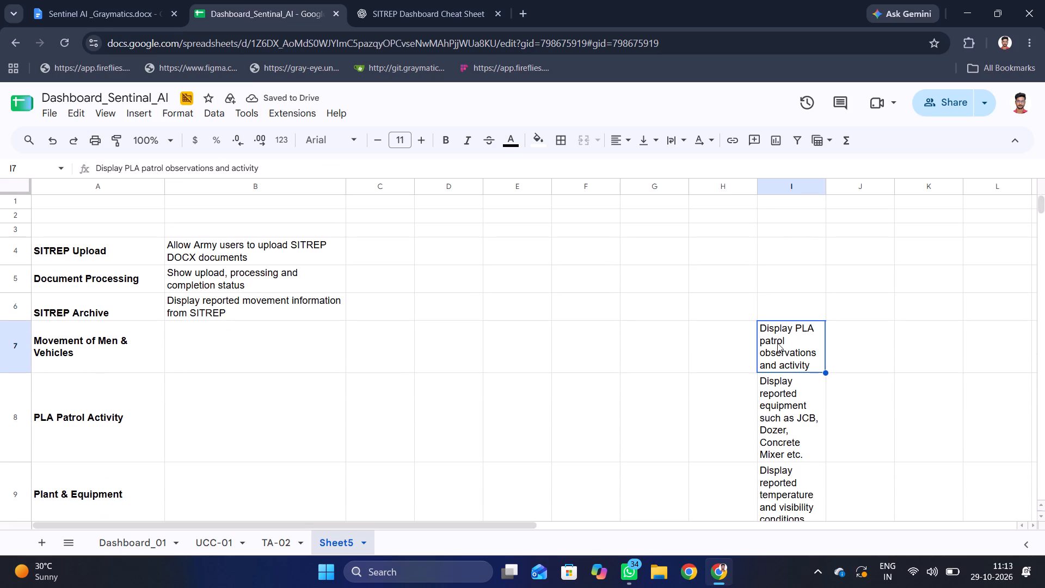
key("ctrl+x")
left_click(275, 344)
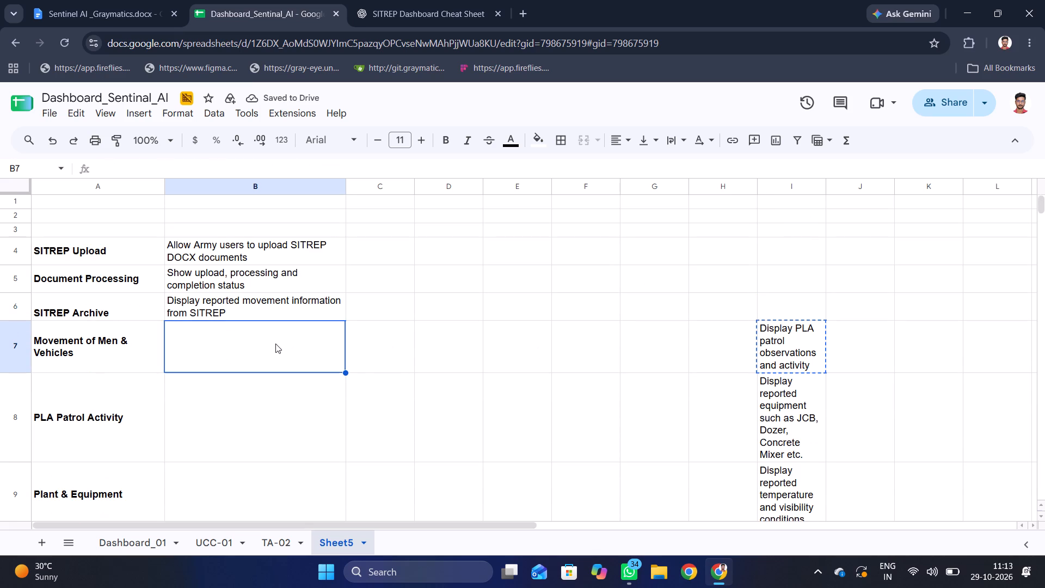
key("ctrl+v")
left_click(792, 378)
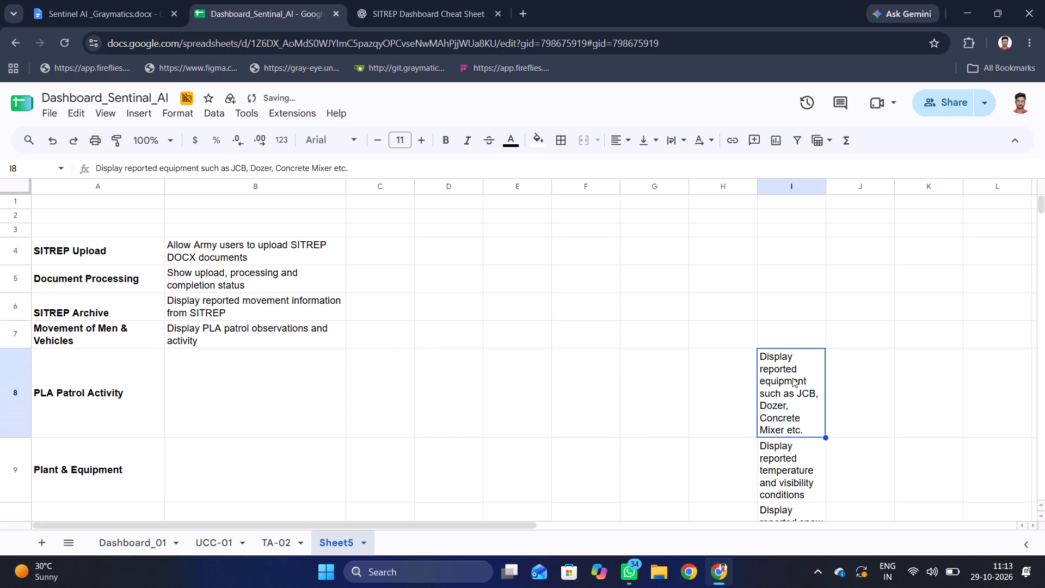
key("ctrl+x")
left_click(275, 405)
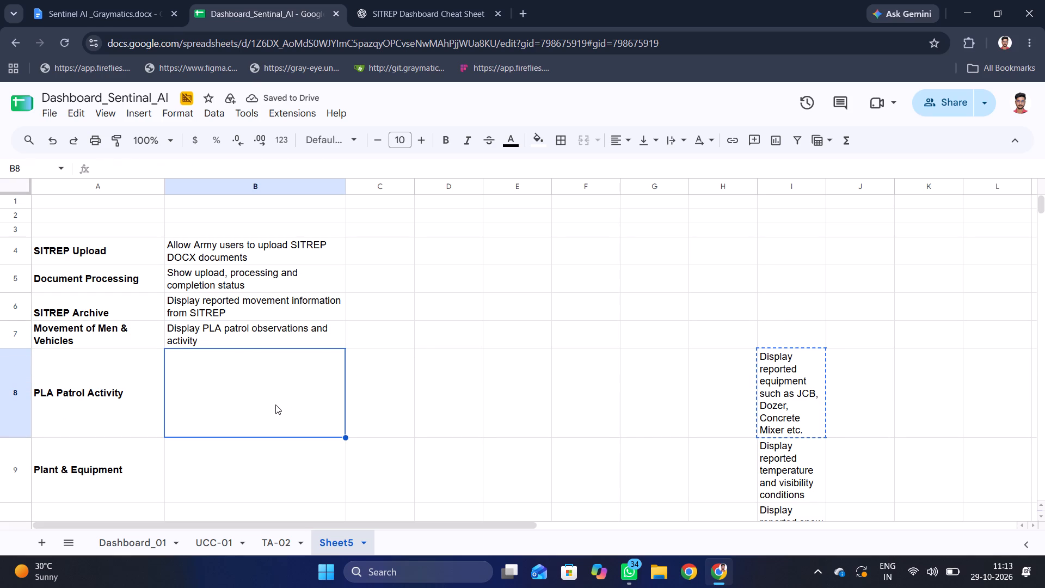
key("ctrl+v")
left_click(807, 408)
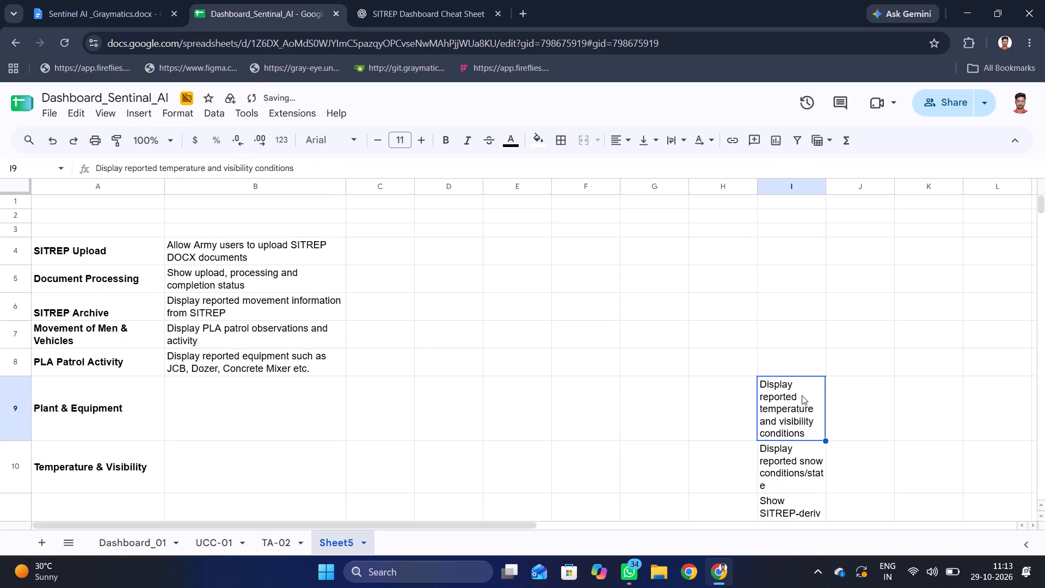
key("ctrl+x")
left_click(287, 412)
key("ctrl+v")
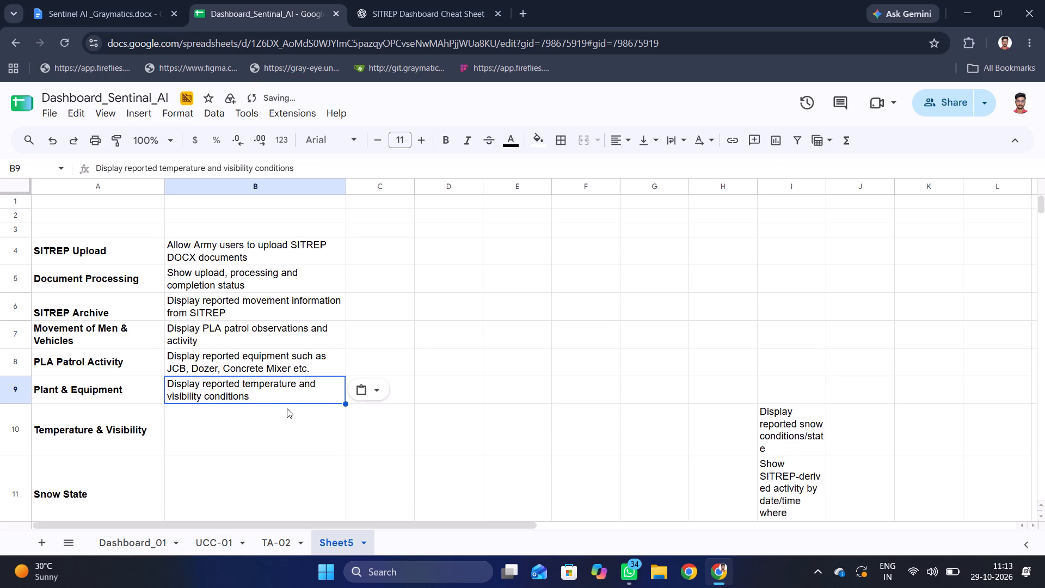
Move the requirement texts in cells I10, I11 and I12 into cells B10, B11 and B12 respectively.
left_click(797, 417)
key("ctrl+x")
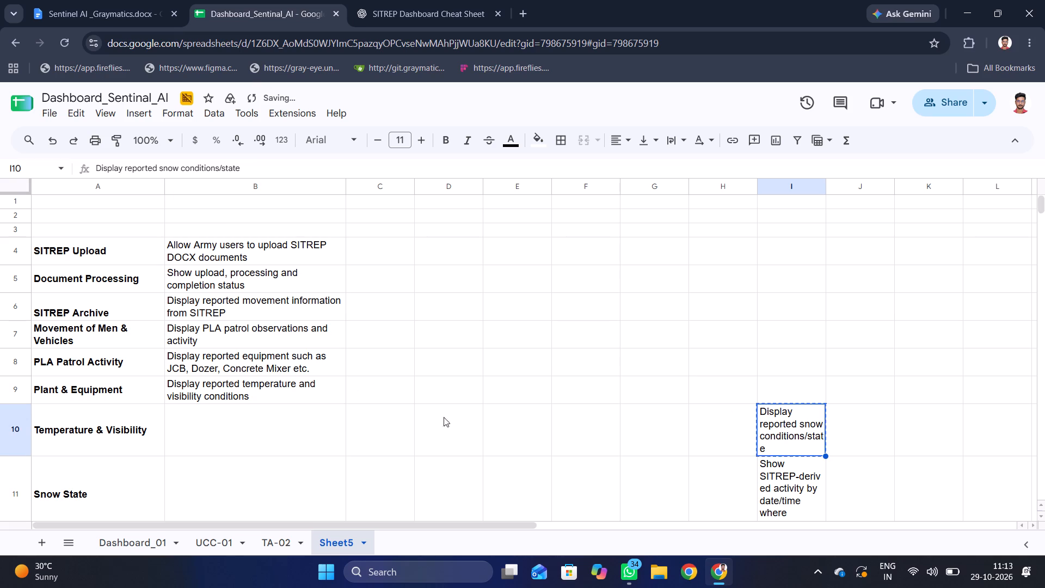
left_click(298, 426)
key("ctrl+v")
scroll(426, 374, "down", 1)
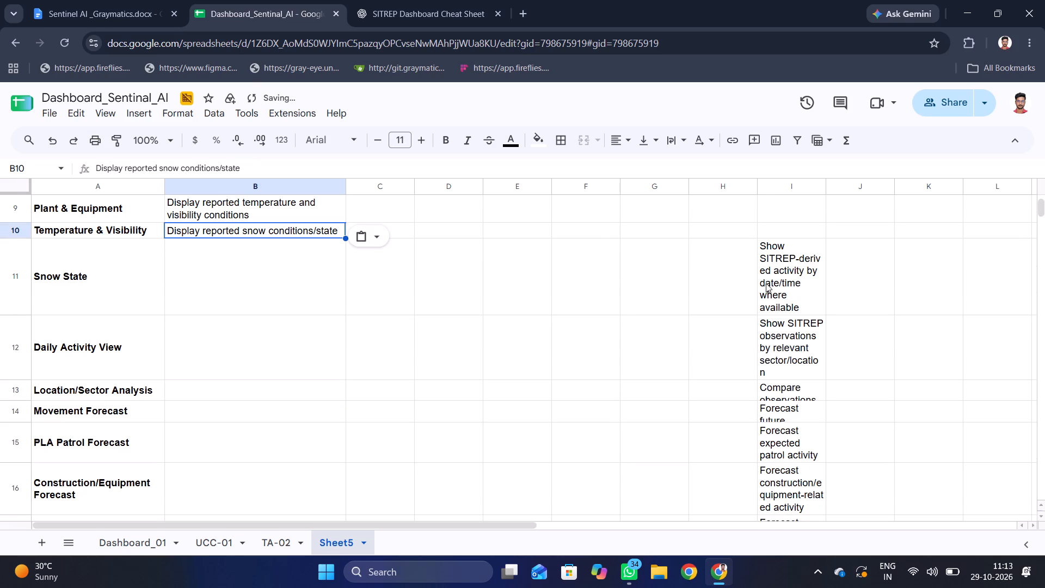
left_click(780, 280)
key("ctrl+x")
left_click(254, 277)
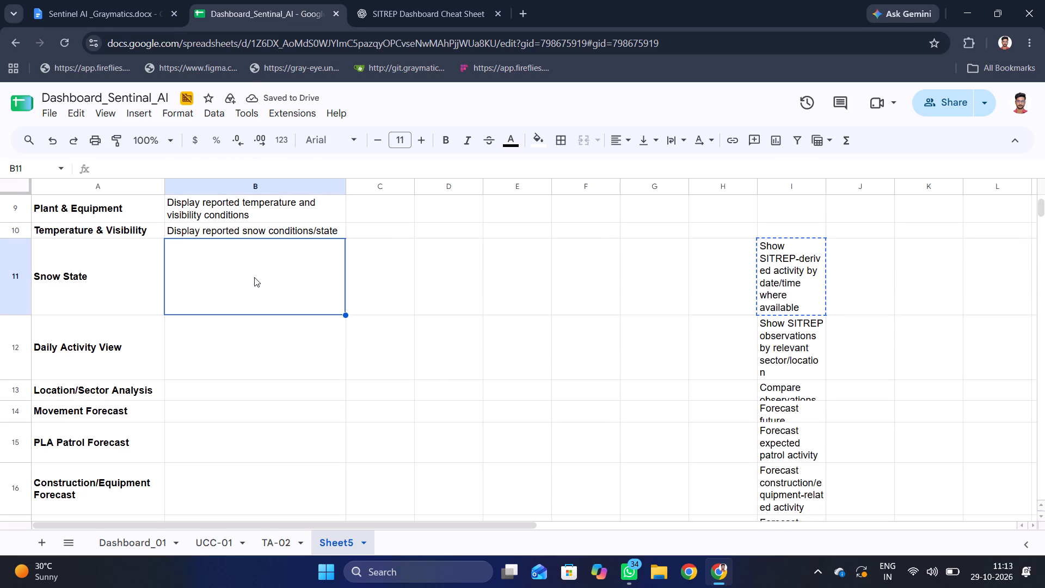
key("ctrl+v")
left_click(805, 290)
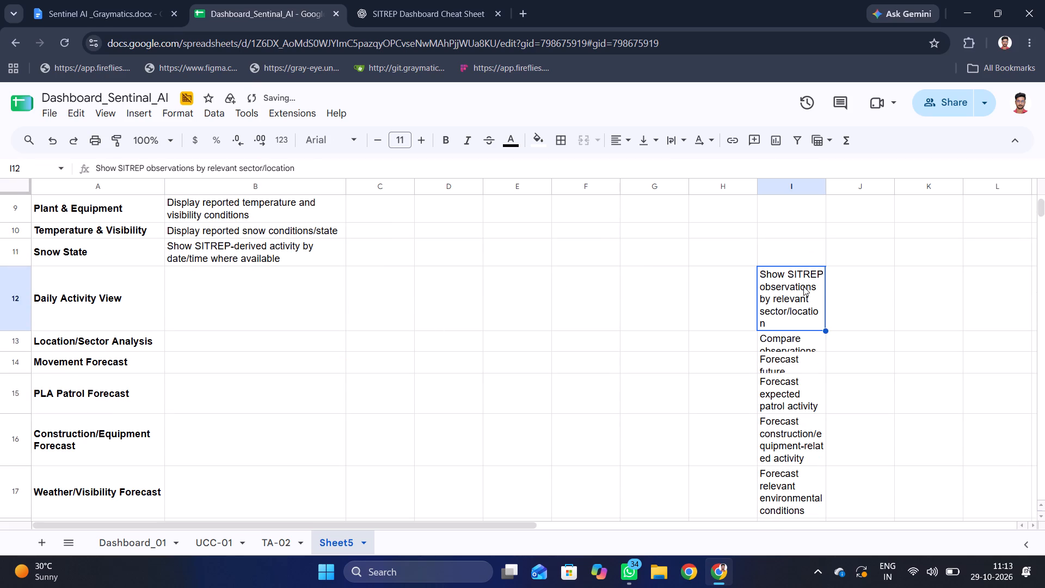
key("ctrl+x")
left_click(298, 293)
key("ctrl+v")
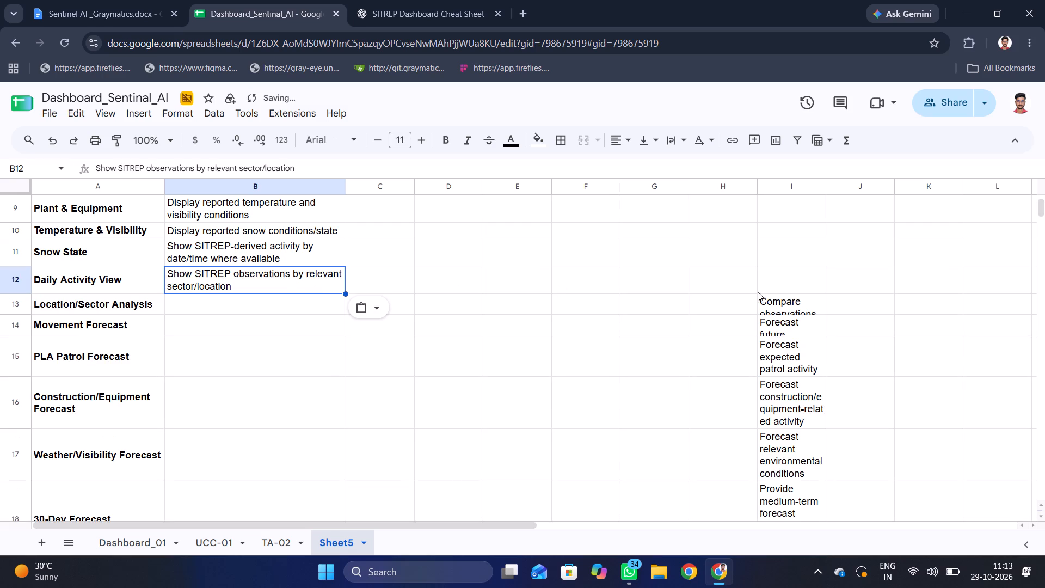
Move the requirement text in cell I13 into B13 and make row 13 tall enough for both text lines.
left_click(783, 306)
key("ctrl+x")
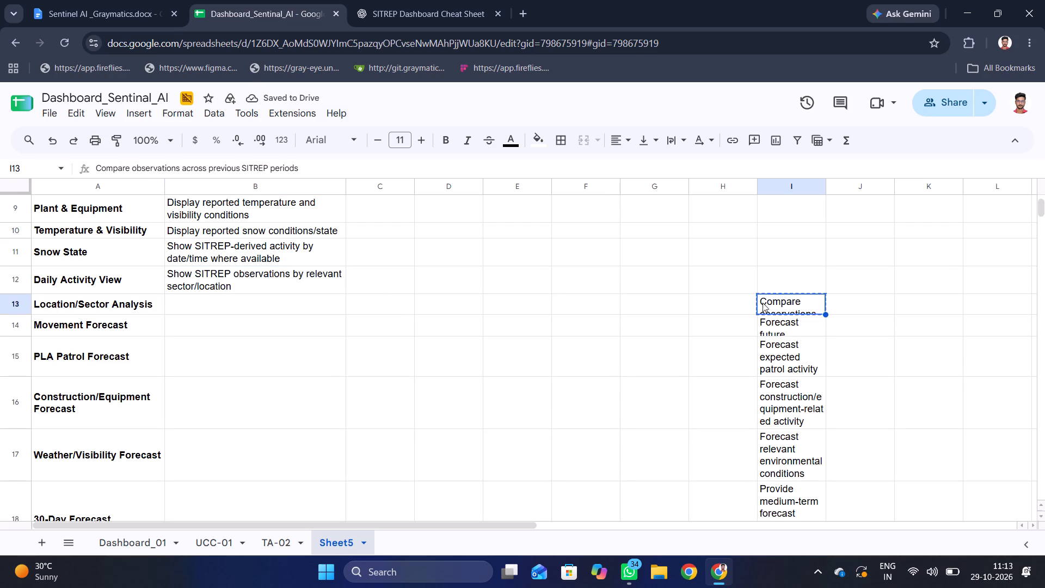
left_click(285, 314)
key("ctrl+v")
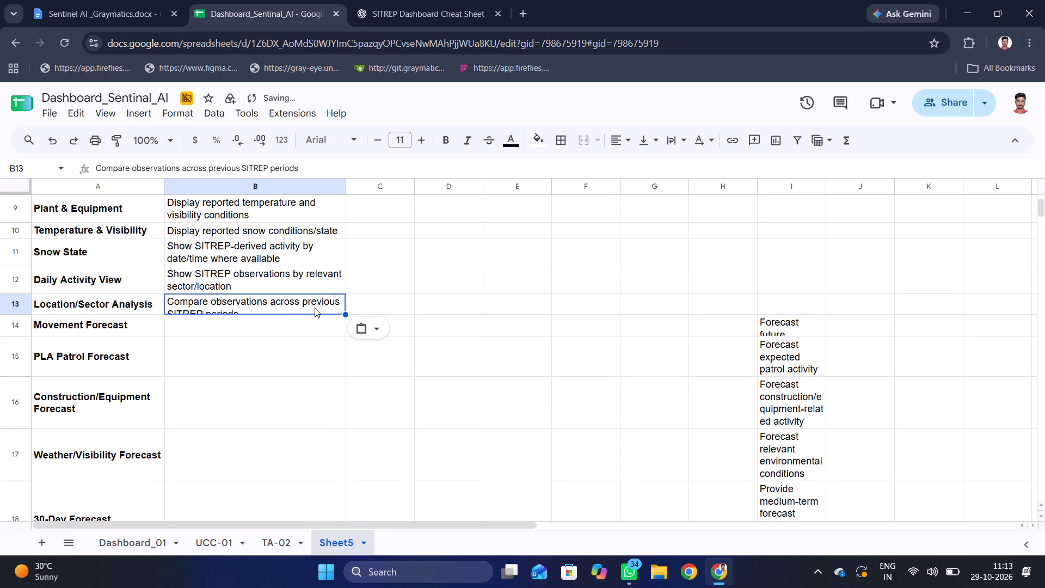
left_click_drag(15, 315, 16, 316)
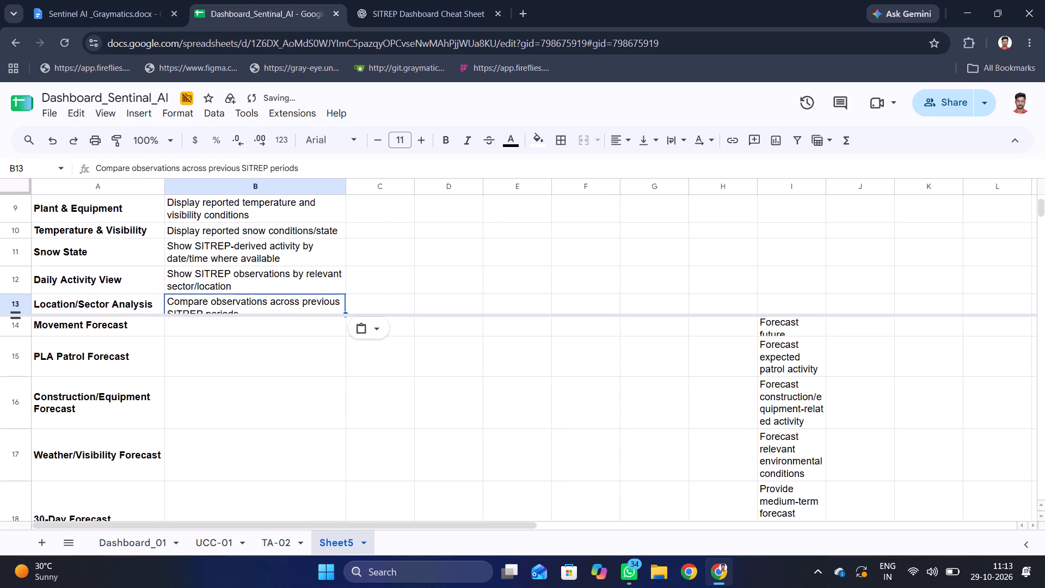
left_click_drag(16, 316, 16, 321)
Move the requirement texts in cells I14, I15 and I16 into cells B14, B15 and B16 respectively.
left_click(771, 333)
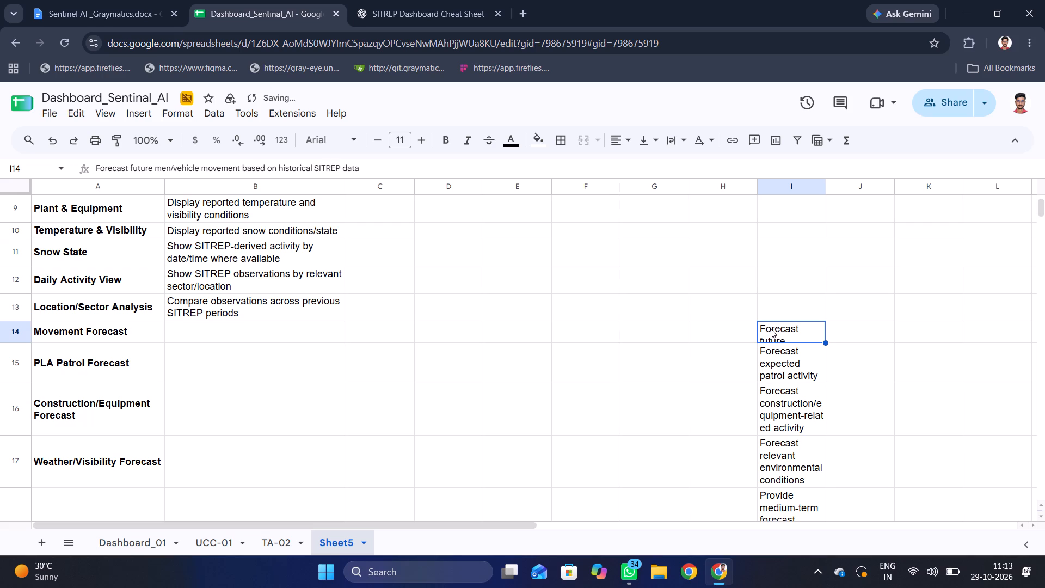
key("ctrl+x")
left_click(263, 333)
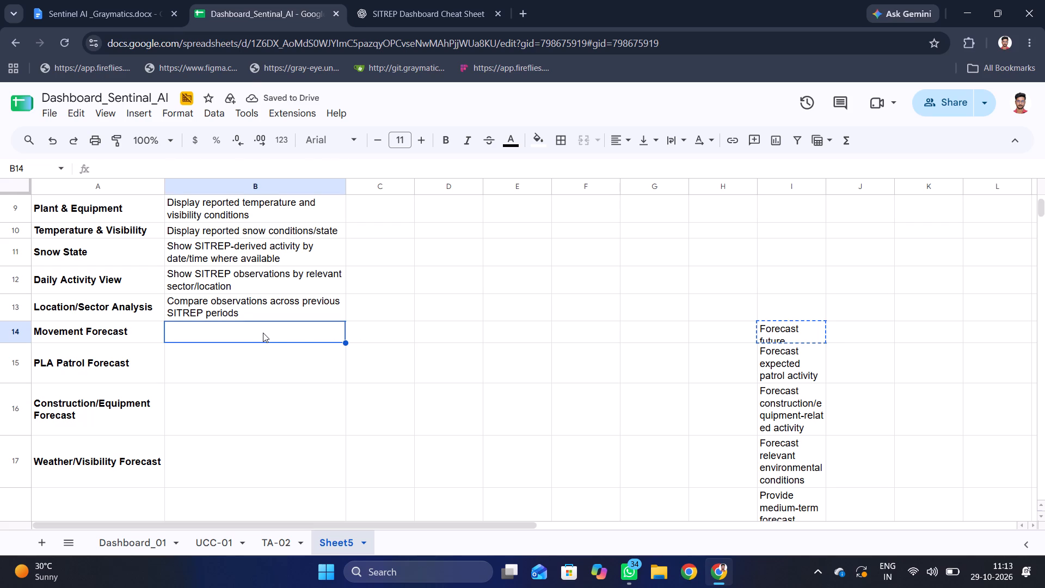
key("ctrl+v")
left_click(789, 369)
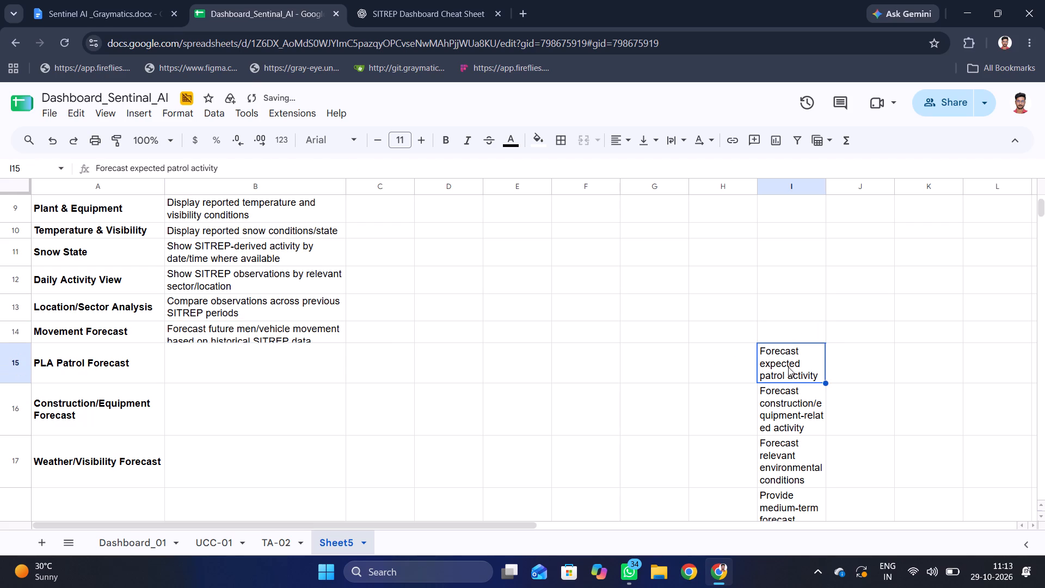
key("ctrl+c")
key("ctrl+x")
left_click(246, 363)
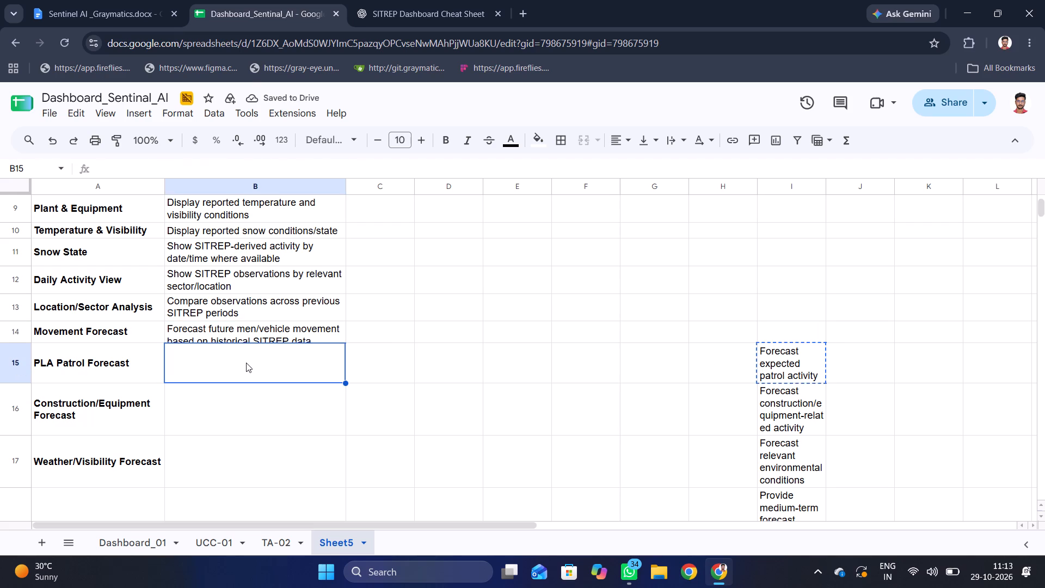
key("ctrl+v")
left_click(785, 379)
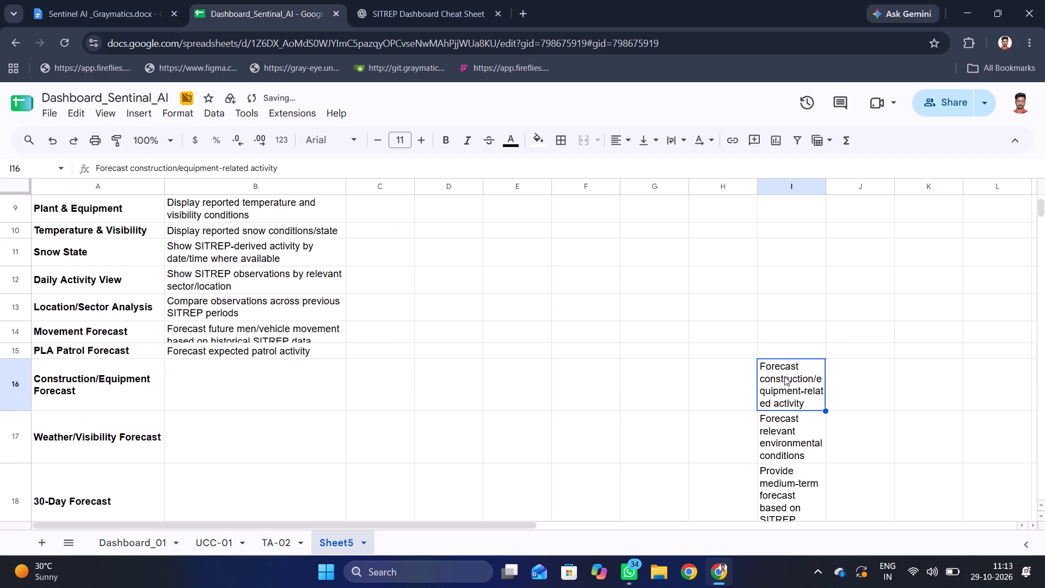
key("ctrl+x")
left_click(251, 384)
key("ctrl+v")
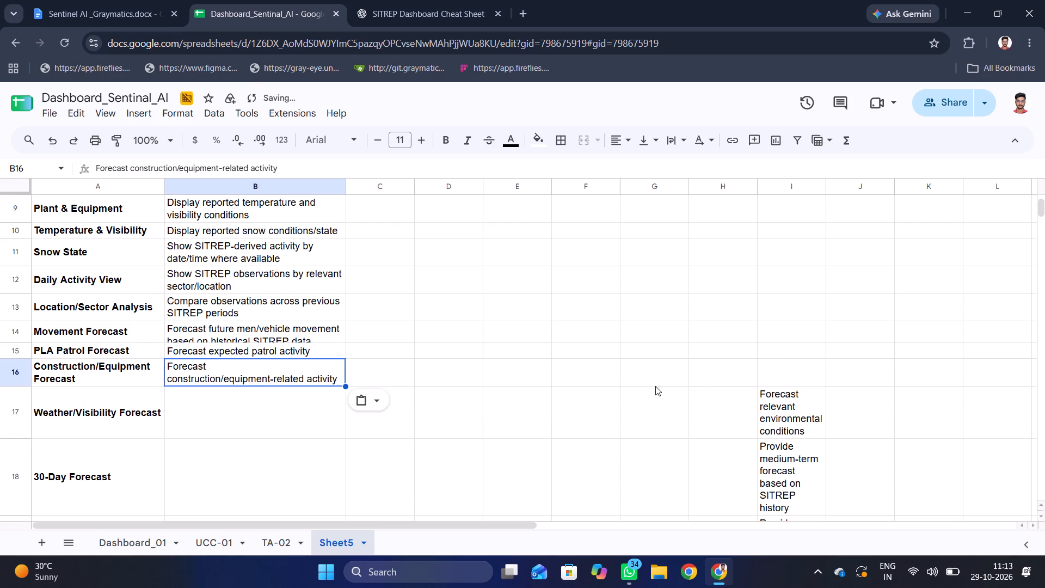
Move the requirement texts in cells I17, I18 and I19 into cells B17, B18 and B19 respectively.
left_click(770, 401)
key("ctrl+x")
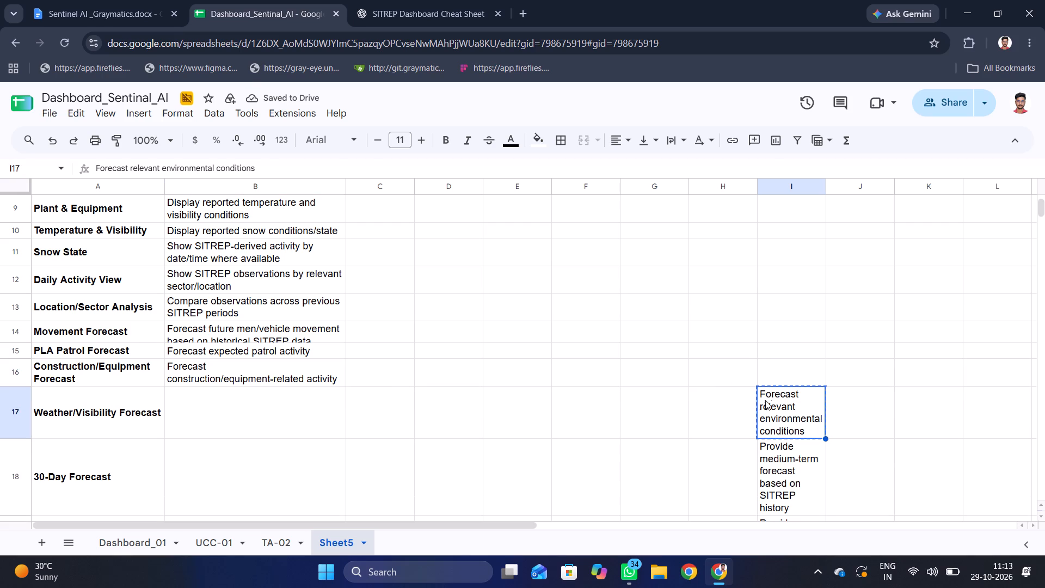
left_click(262, 408)
key("ctrl+v")
left_click(771, 433)
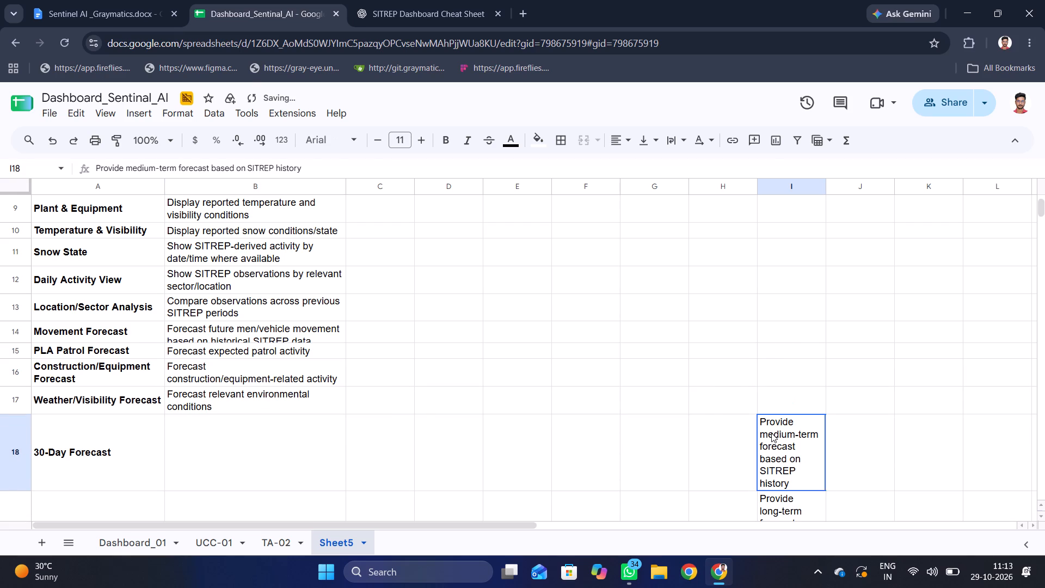
key("ctrl+x")
left_click(262, 454)
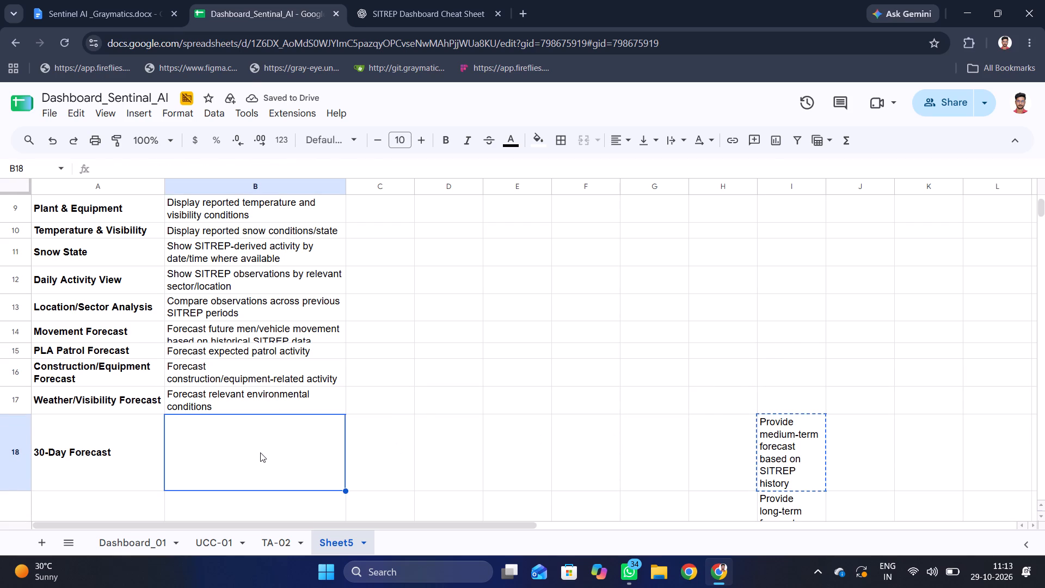
key("ctrl+v")
scroll(640, 372, "down", 1)
left_click(791, 318)
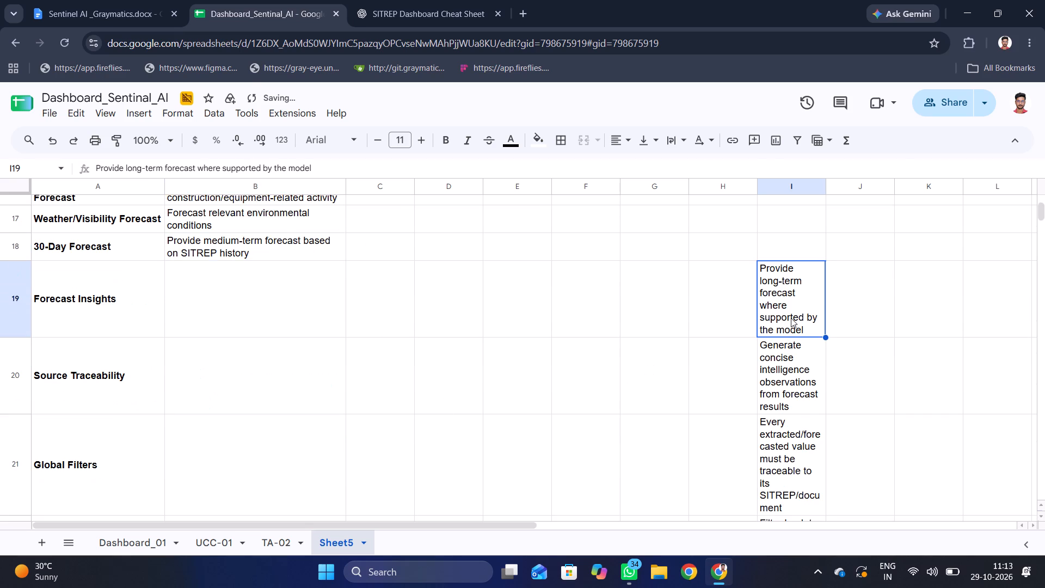
key("ctrl+x")
left_click(240, 323)
key("ctrl+v")
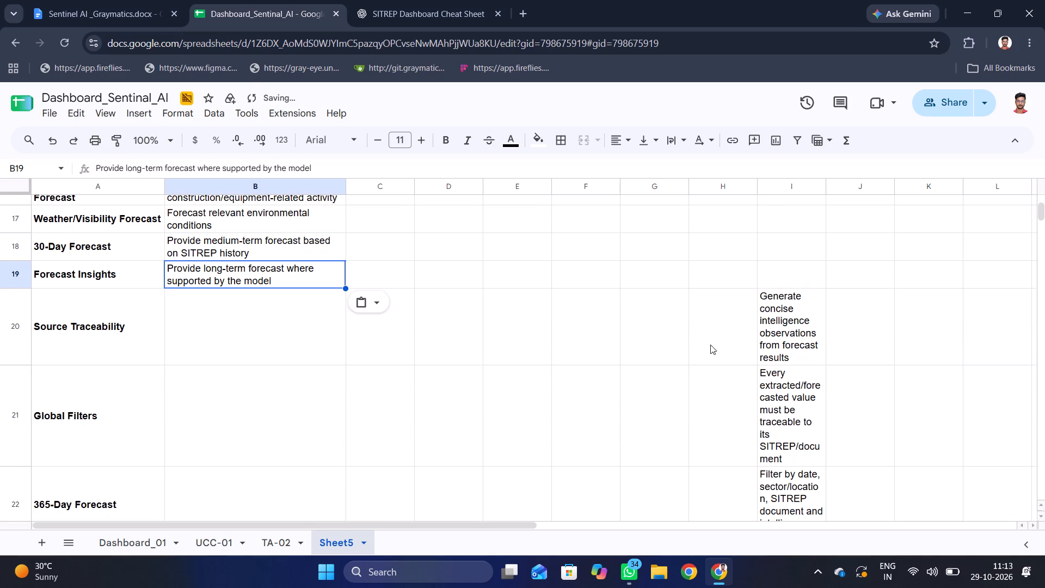
Move the requirement texts in cells I20, I21 and I22 into cells B20, B21 and B22 respectively.
left_click(780, 333)
key("ctrl+x")
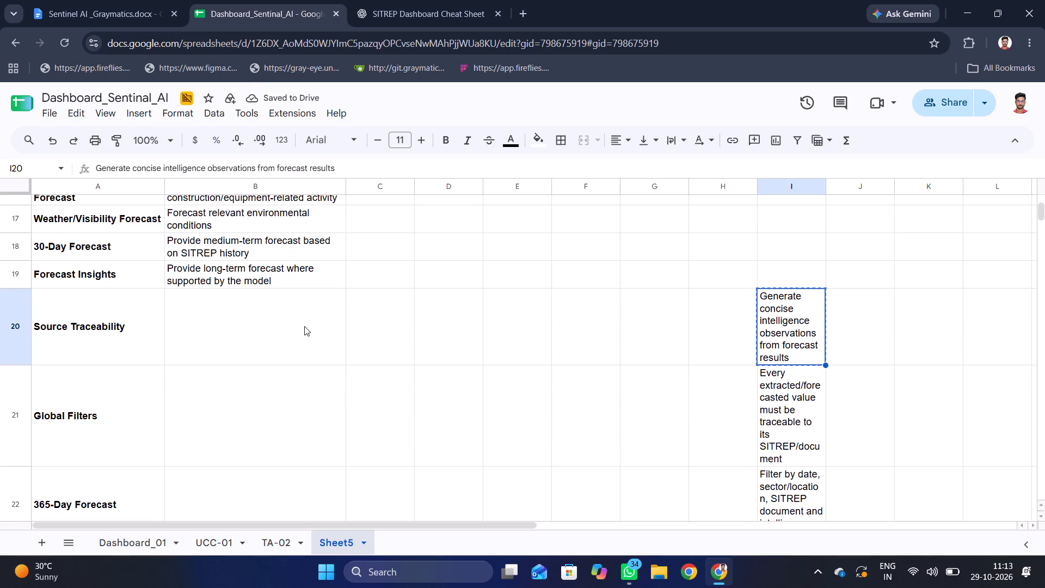
left_click(284, 326)
key("ctrl+v")
left_click(771, 380)
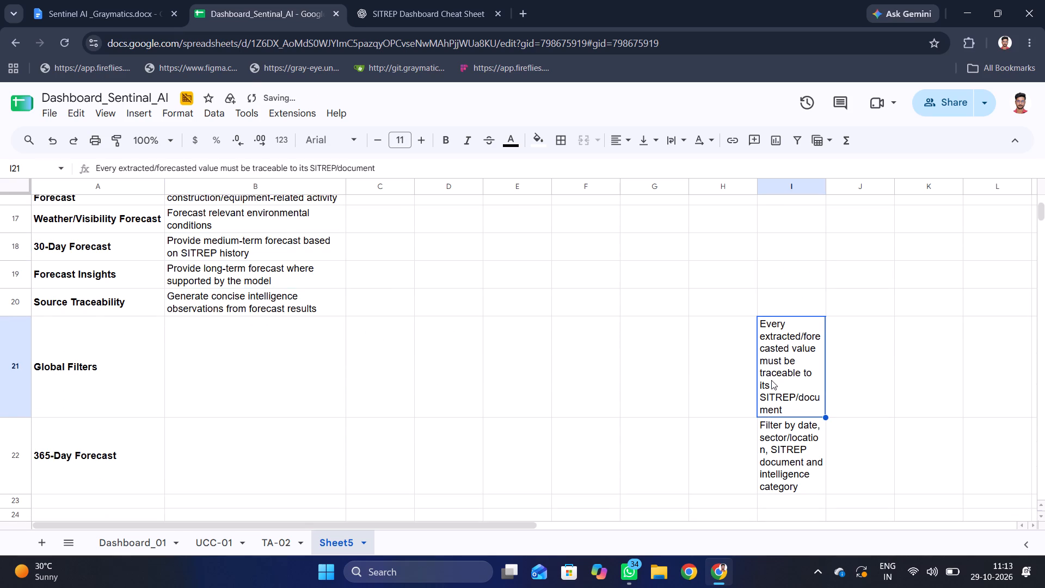
key("ctrl+x")
left_click(176, 372)
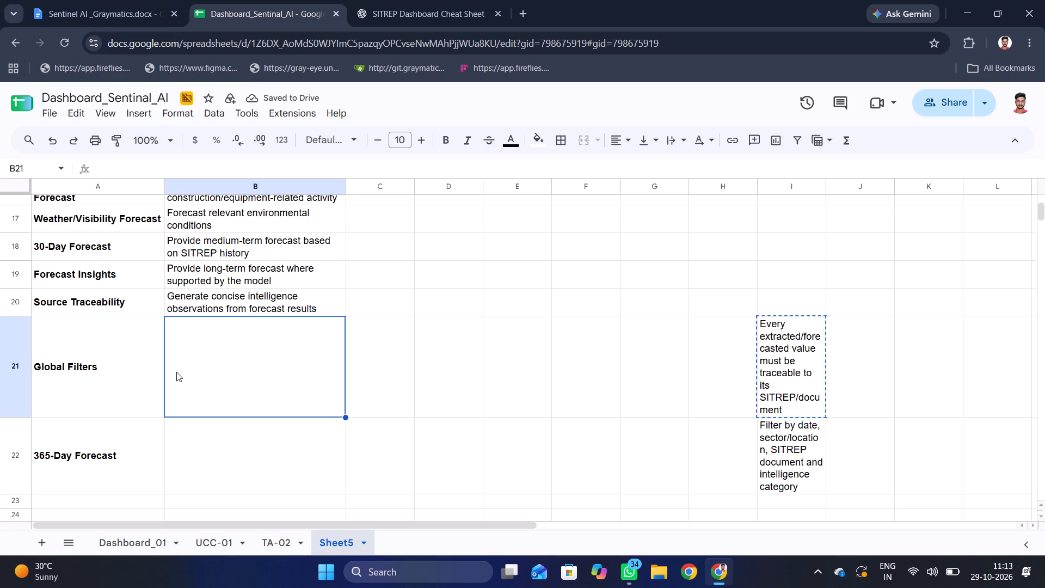
key("ctrl+v")
left_click(769, 377)
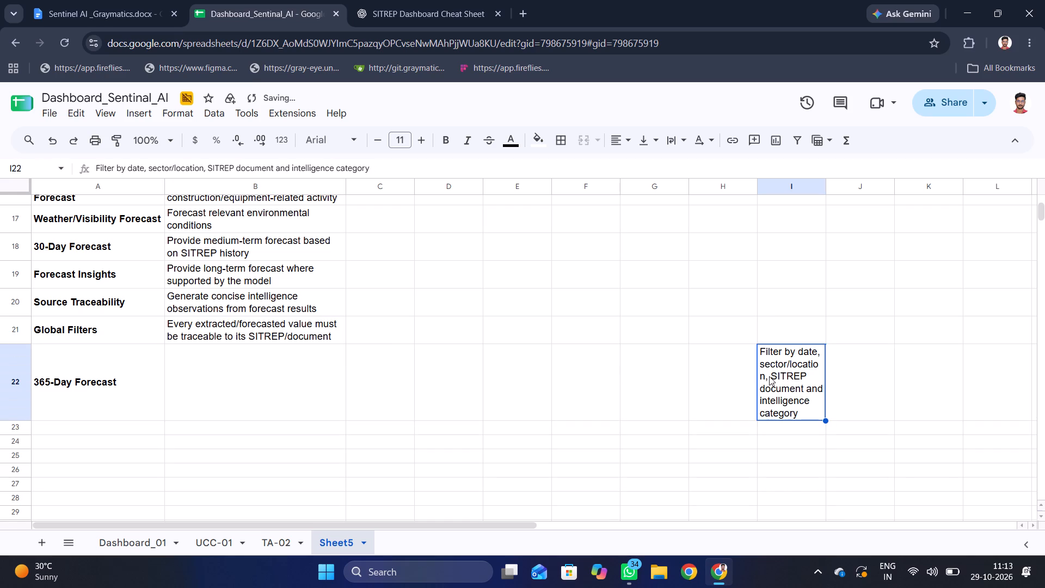
key("ctrl+x")
left_click(304, 381)
key("ctrl+v")
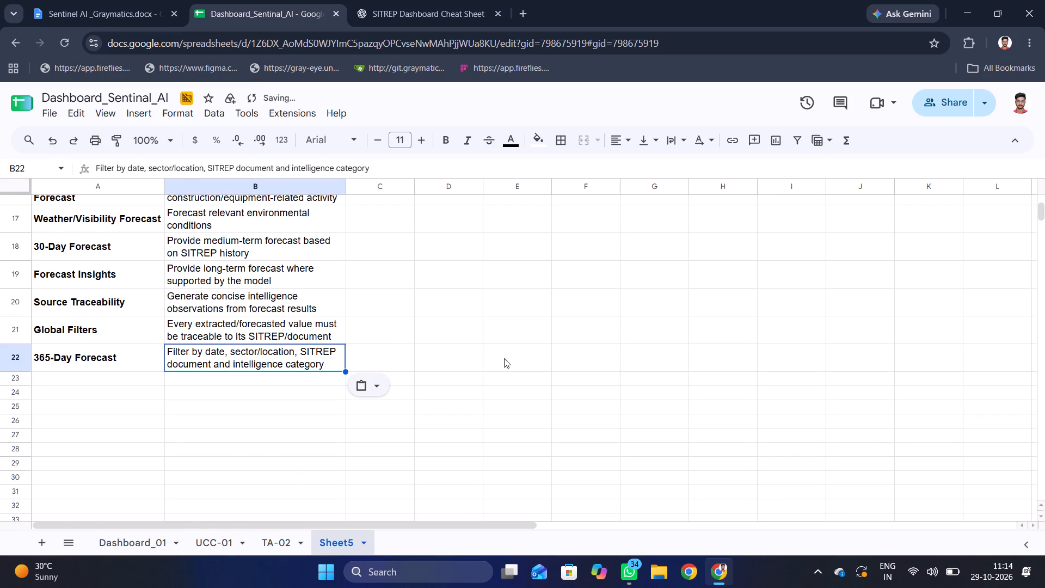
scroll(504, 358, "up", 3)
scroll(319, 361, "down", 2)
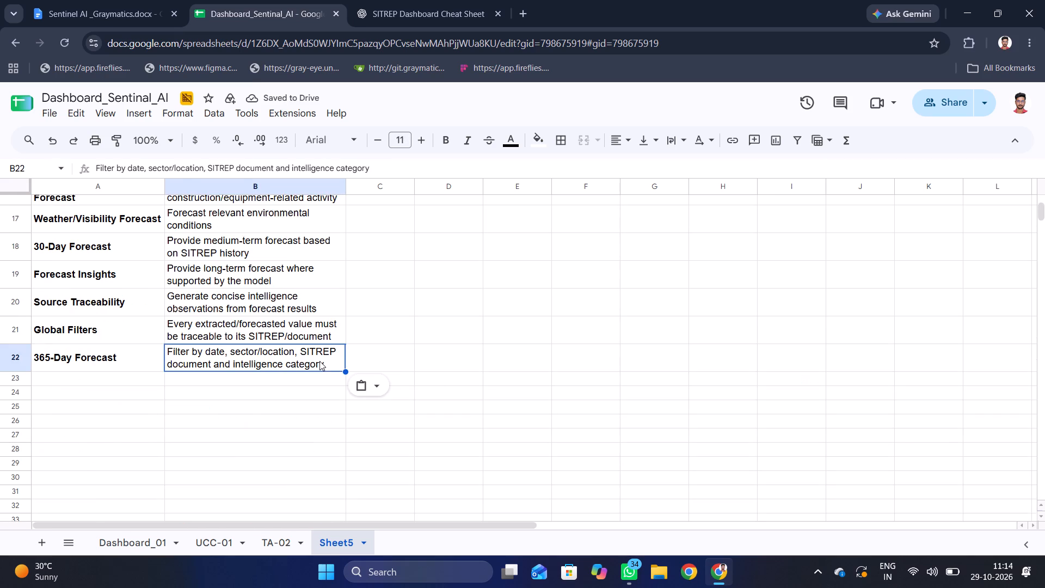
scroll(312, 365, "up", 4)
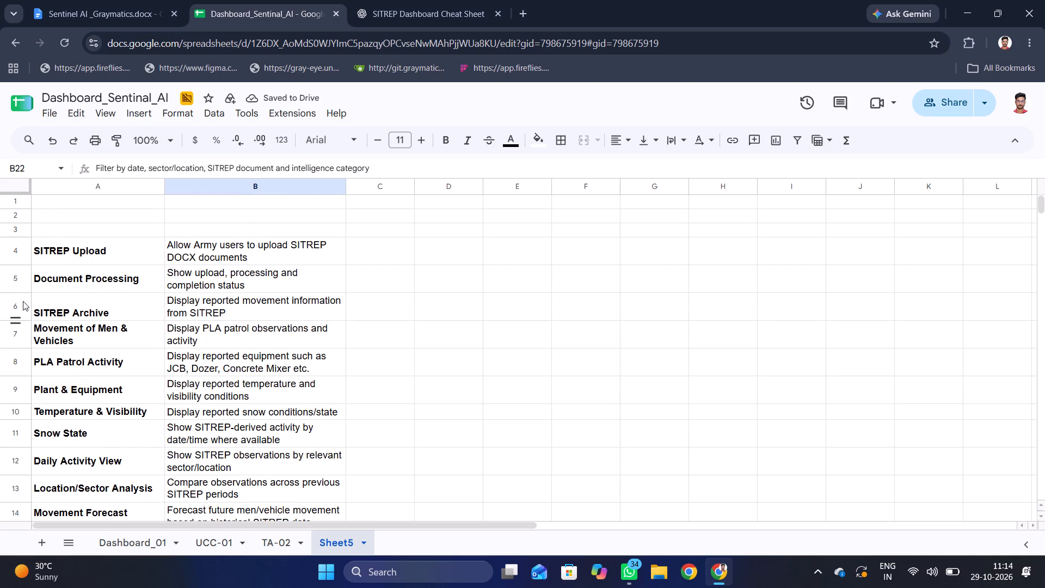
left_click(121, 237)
Switch to the Sentinel AI document and copy the heading text "Dashboard Features" of the Dashboard 04 SITREP Intelligence section.
left_click(95, 7)
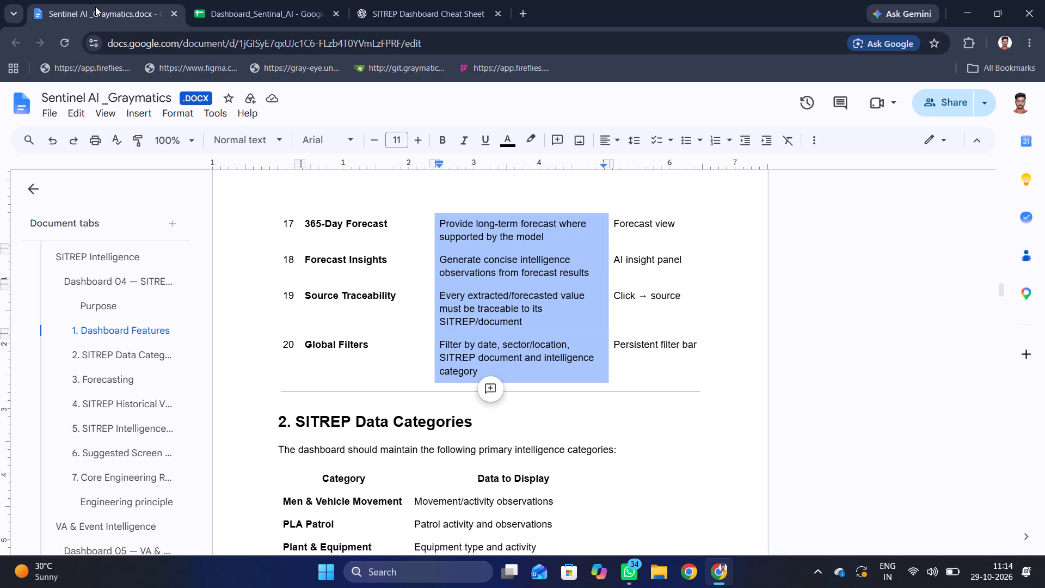
scroll(372, 340, "up", 6)
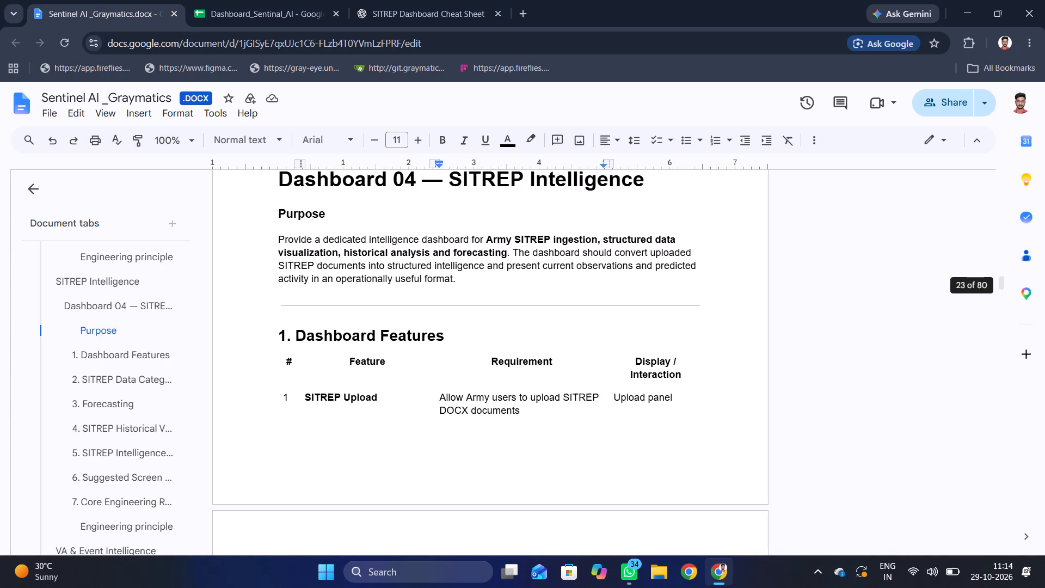
left_click_drag(456, 343, 302, 347)
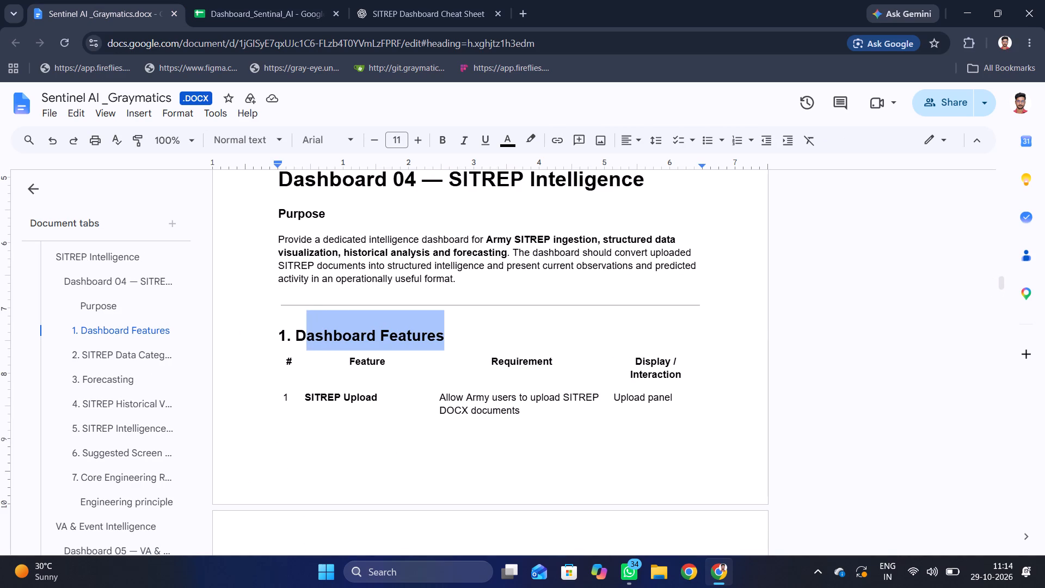
left_click_drag(302, 347, 298, 344)
key("ctrl+c")
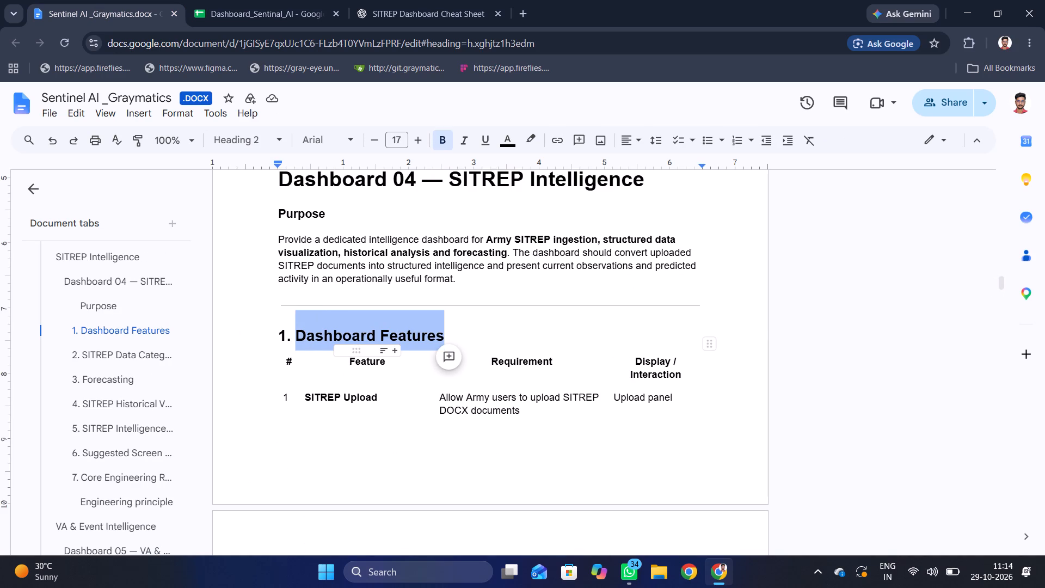
Copy the header cells Feature, Requirement and Display / Interaction from the Dashboard Features table, leaving the document's table intact.
left_click(385, 365)
left_click_drag(385, 365, 363, 364)
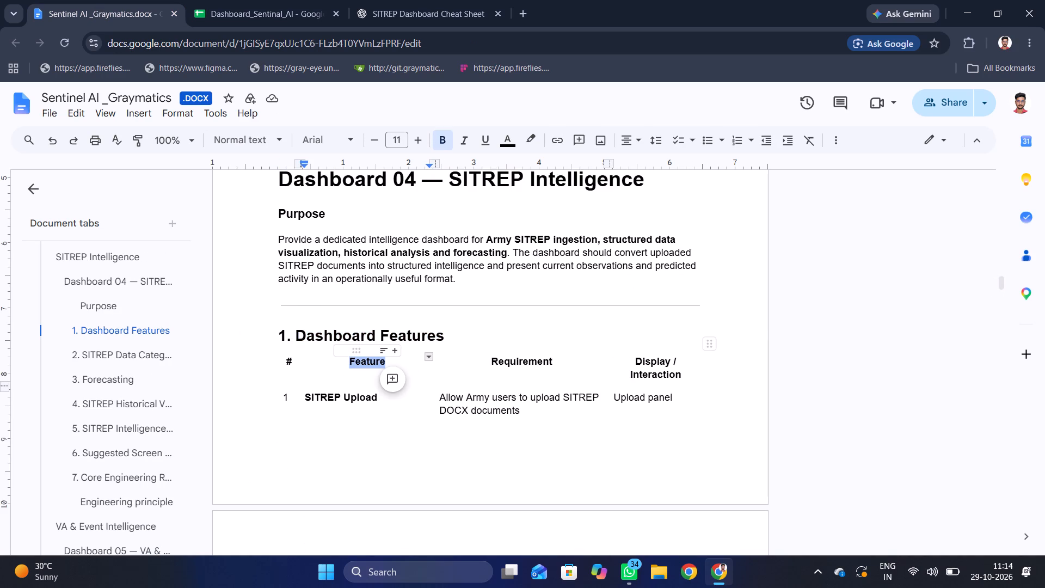
left_click_drag(694, 375, 563, 371)
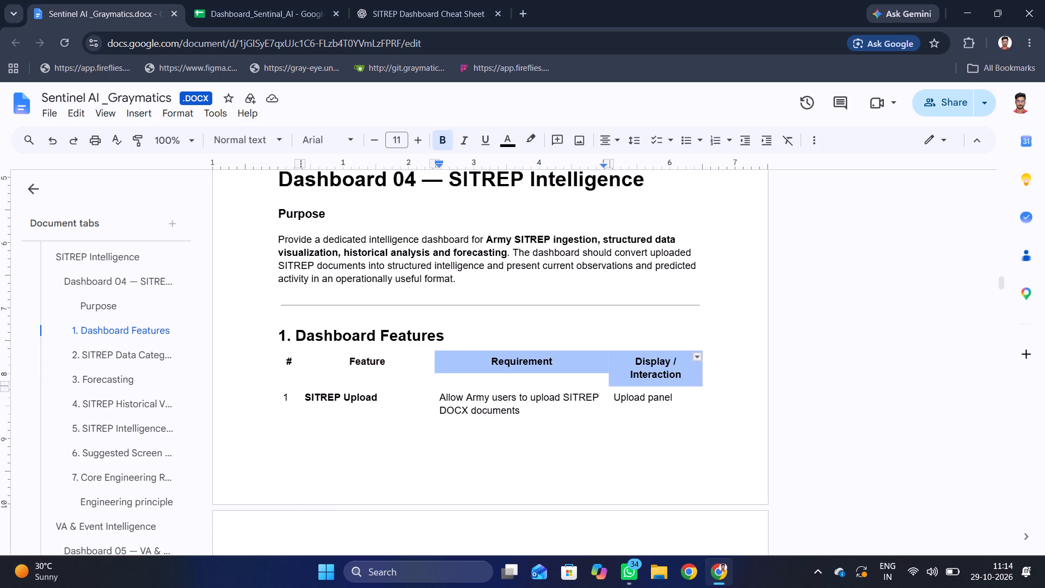
left_click_drag(563, 371, 323, 368)
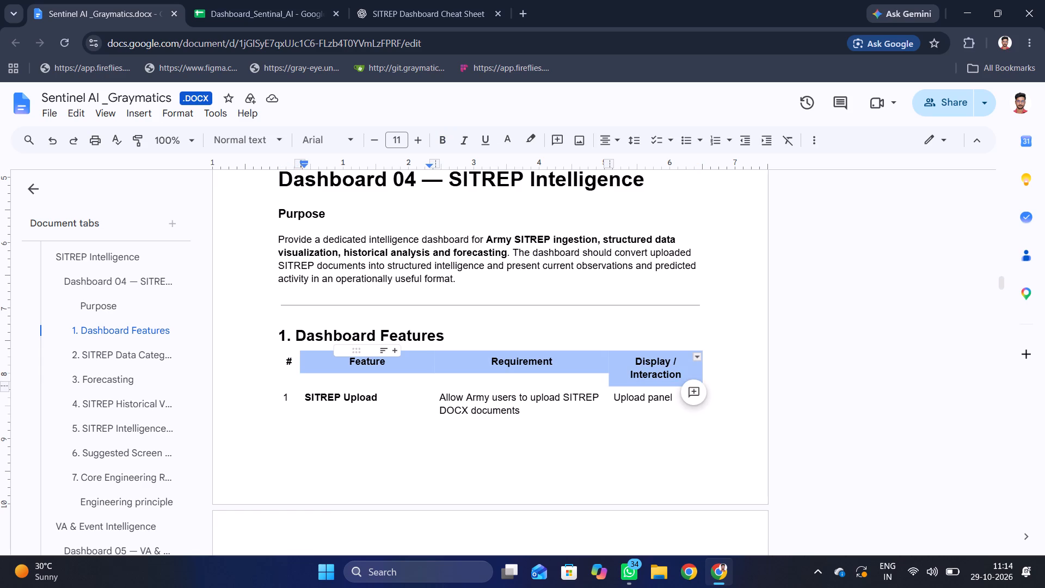
key("ctrl+x")
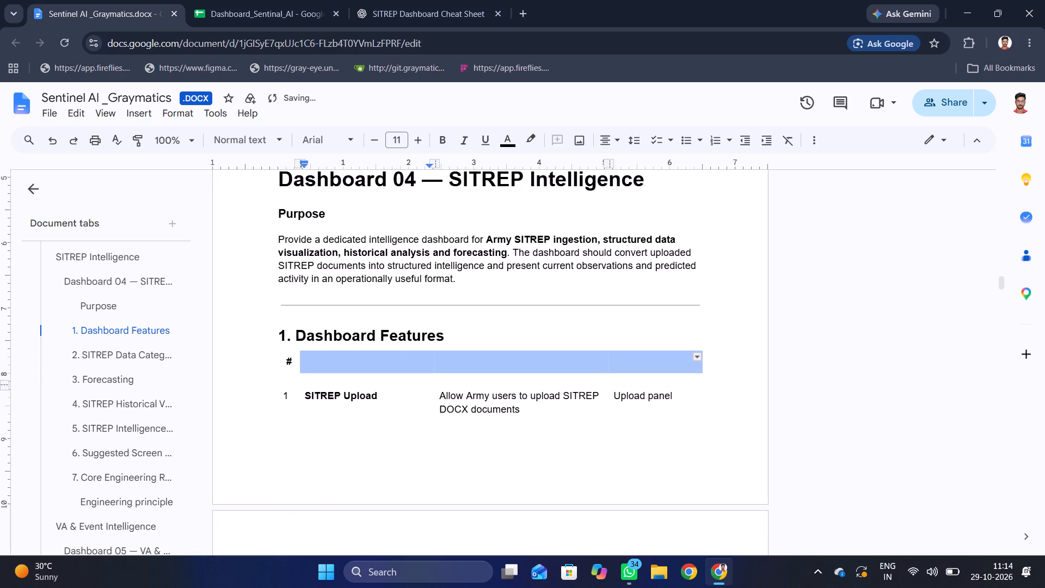
key("ctrl+z")
key("ctrl+c")
left_click(351, 433)
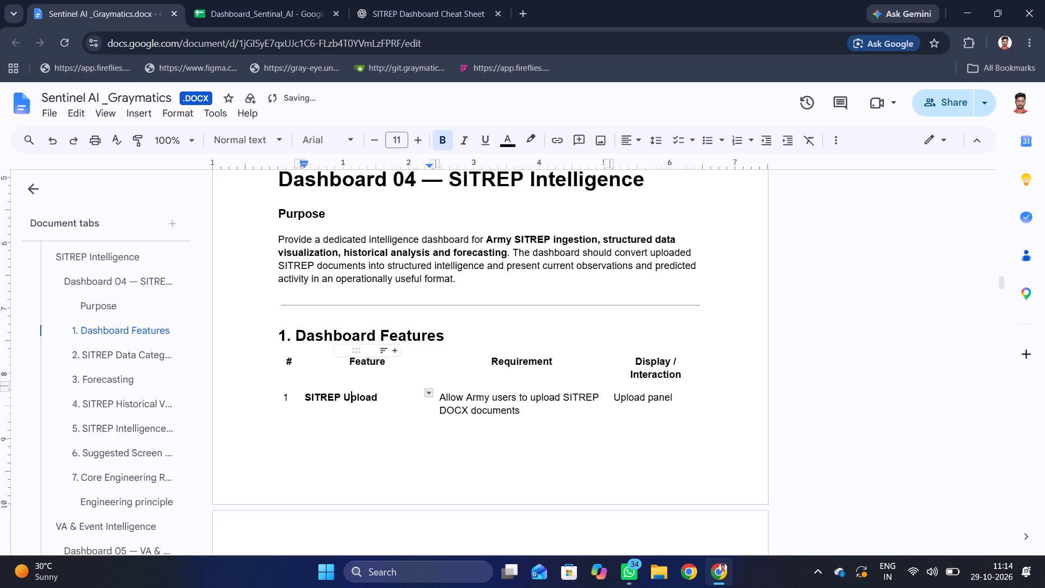
Switch to the Dashboard_Sentinal_AI workbook and paste the copied headers Feature, Requirement and Display / Interaction starting at cell G3 of Sheet5.
left_click(235, 9)
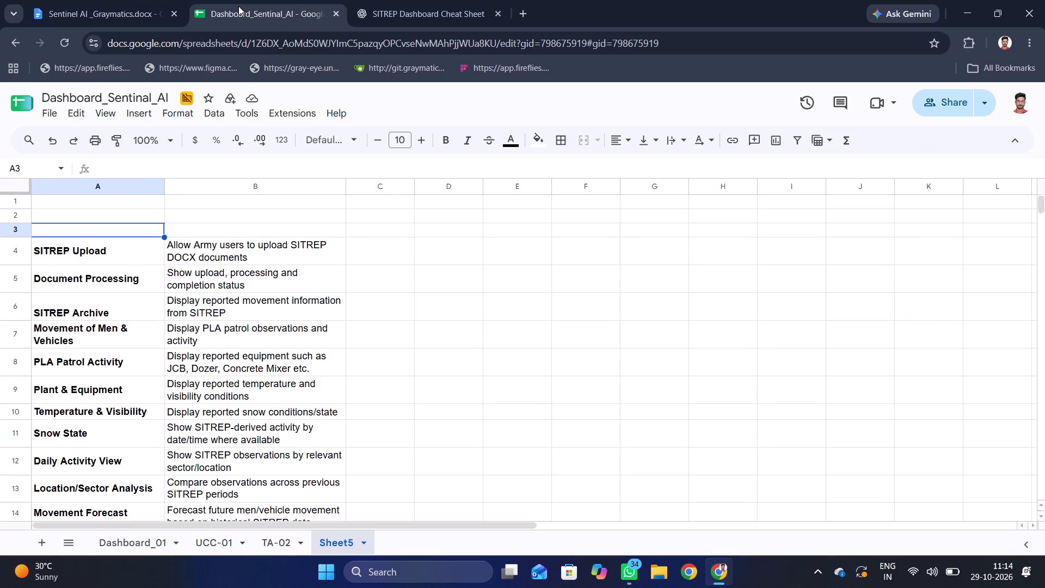
left_click(657, 228)
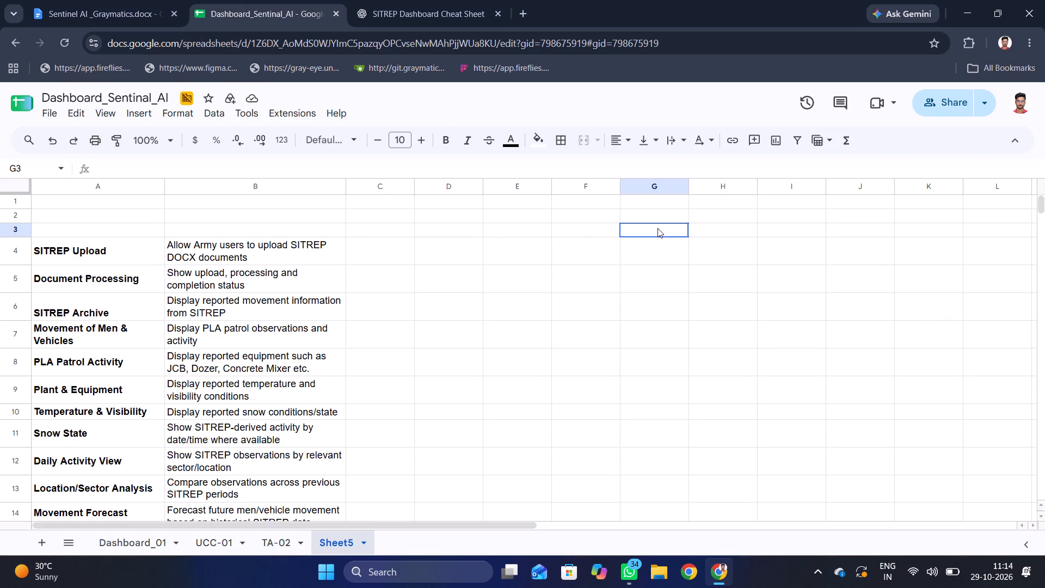
key("ctrl+v")
Move the header Feature from G3 into cell A3 and the header Display / Interaction from I3 into cell B3.
left_click(656, 240)
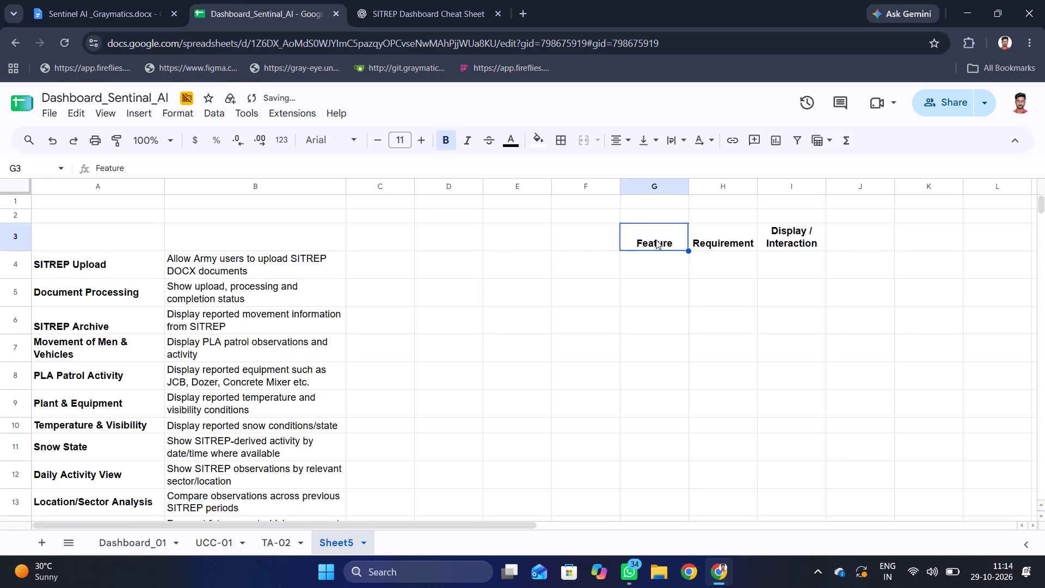
key("ctrl+x")
left_click(116, 244)
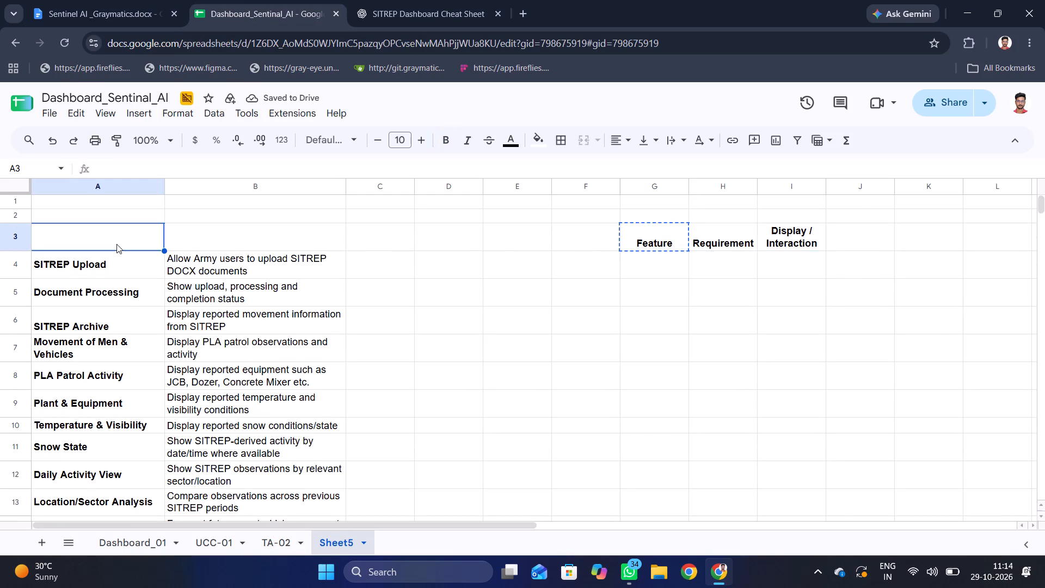
key("ctrl+v")
left_click(772, 236)
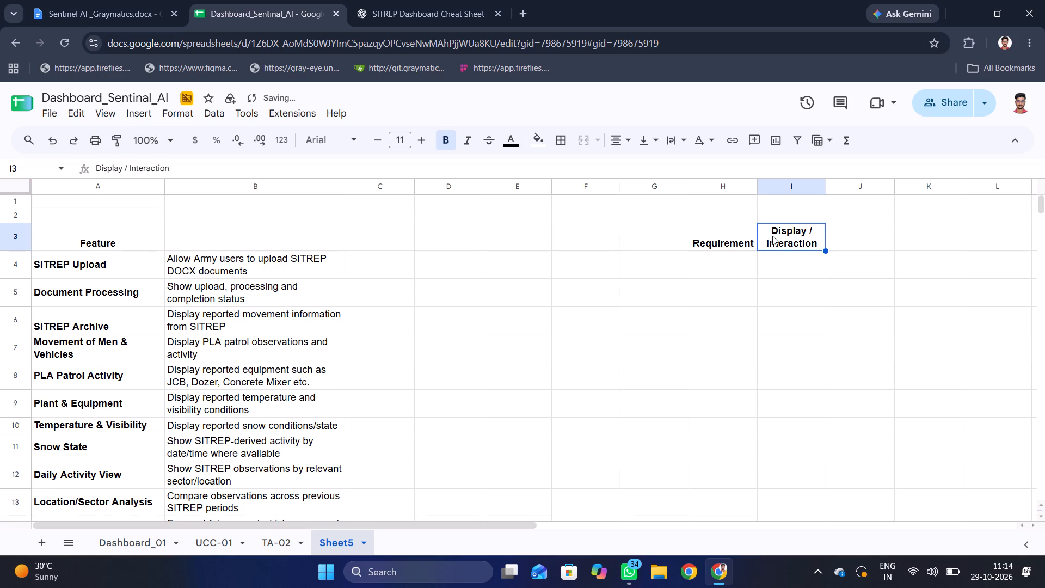
key("ctrl+x")
left_click(265, 243)
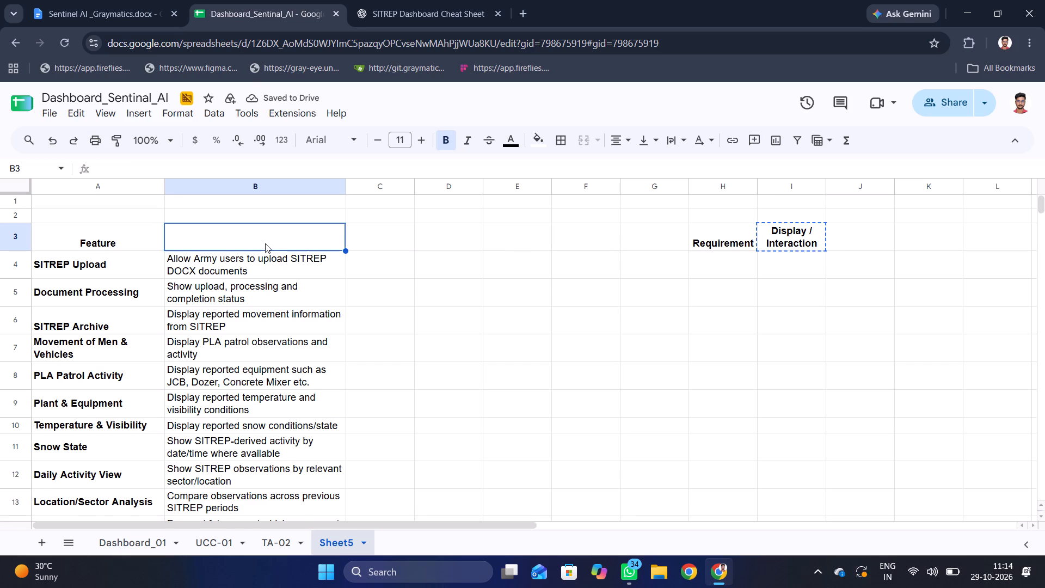
key("ctrl+v")
left_click(385, 233)
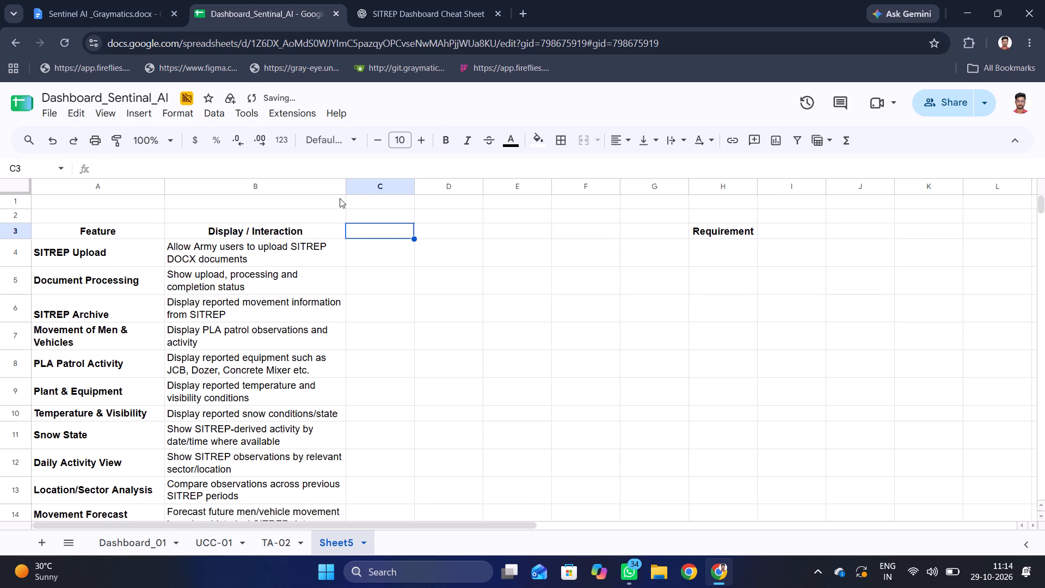
Fill the header cells A3 (Feature) and B3 (Display / Interaction) with yellow.
left_click(158, 232)
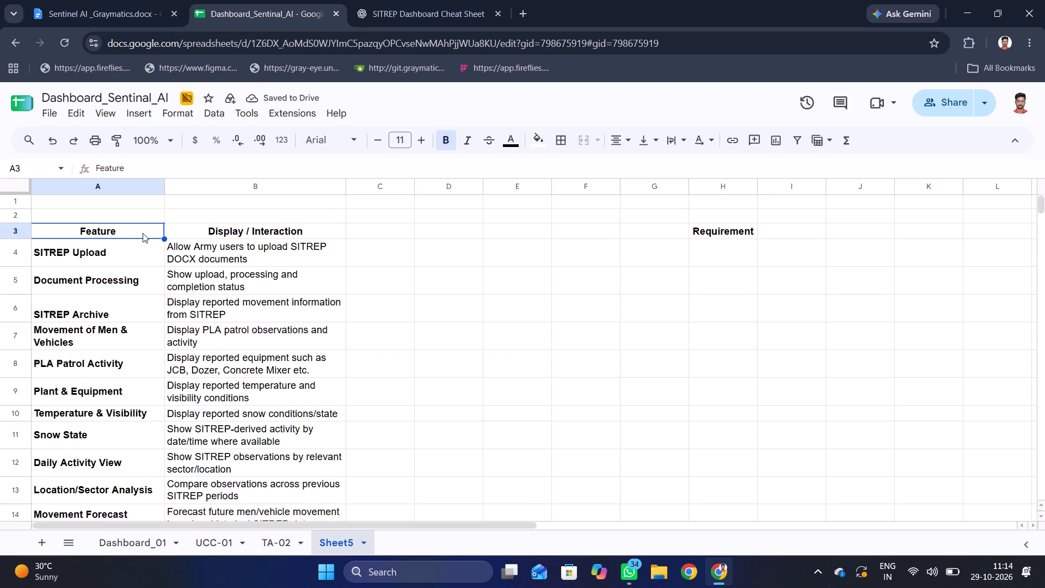
left_click(550, 140)
left_click(528, 148)
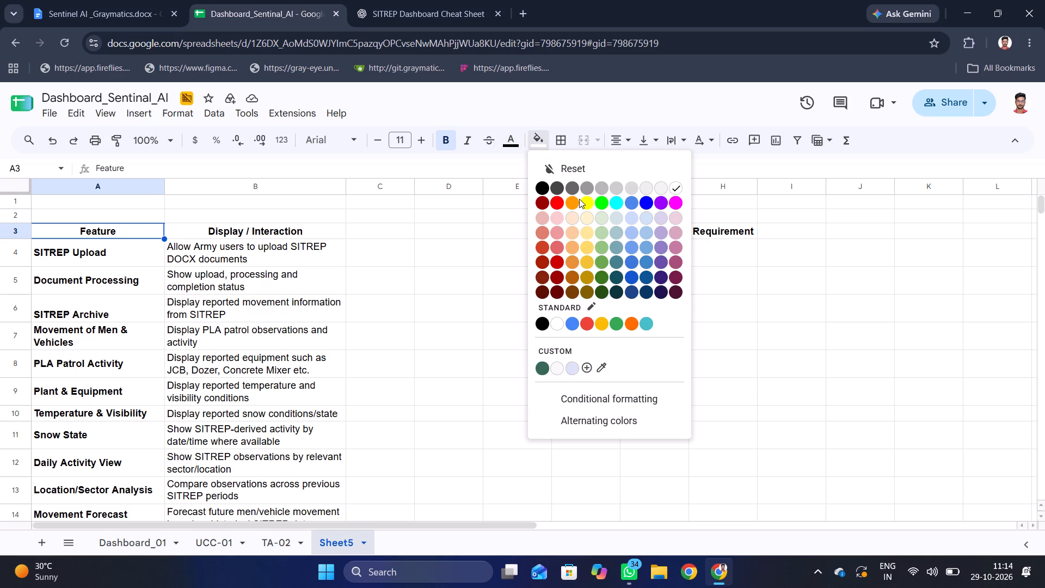
left_click(584, 199)
left_click(279, 231)
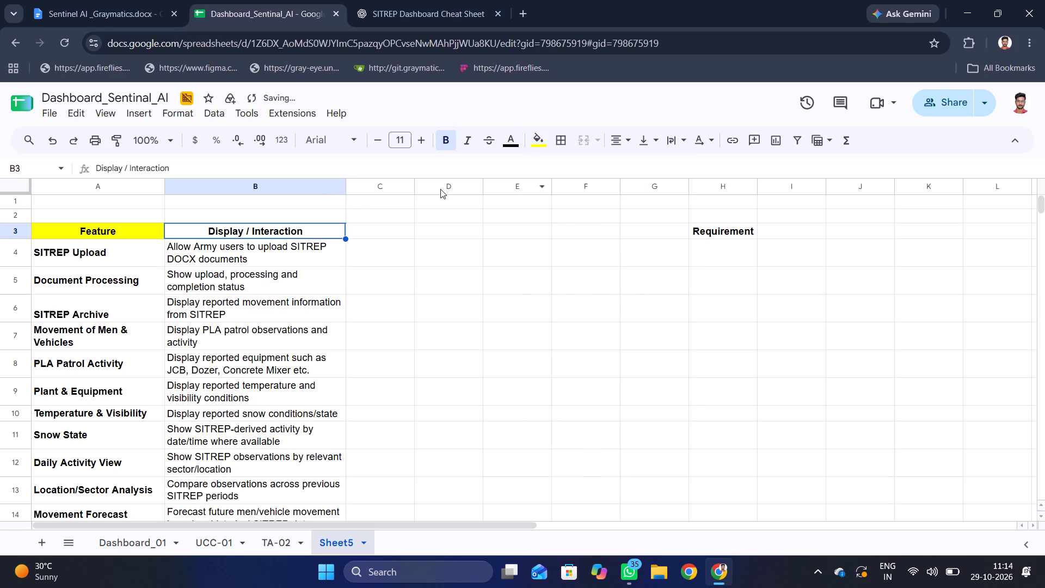
left_click(542, 144)
left_click(584, 197)
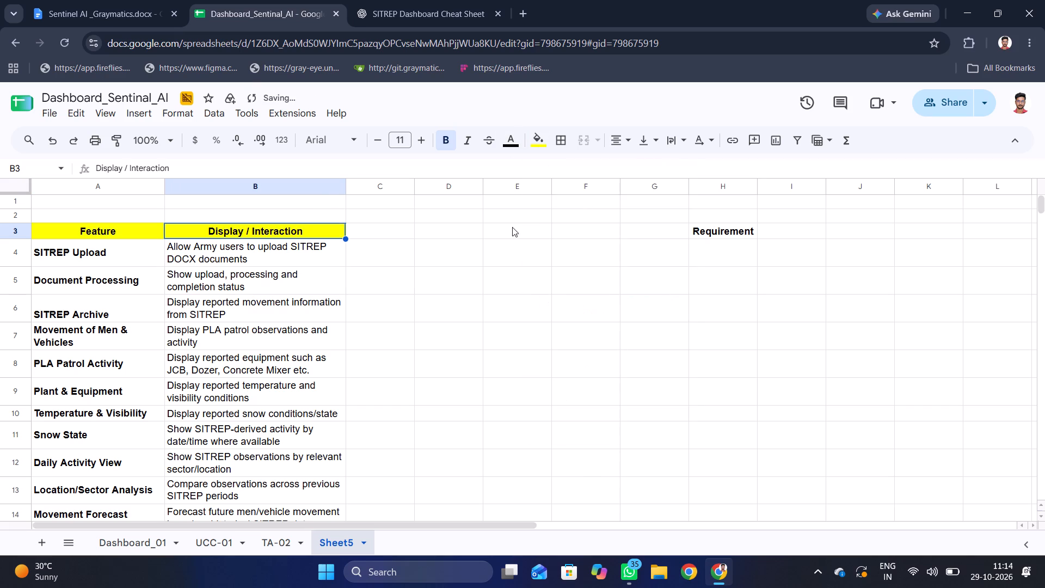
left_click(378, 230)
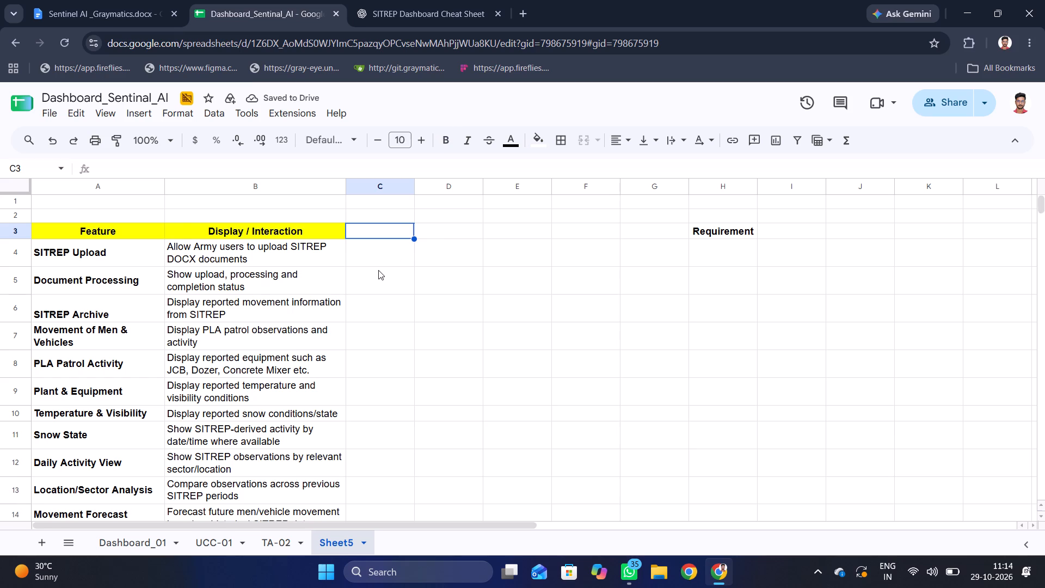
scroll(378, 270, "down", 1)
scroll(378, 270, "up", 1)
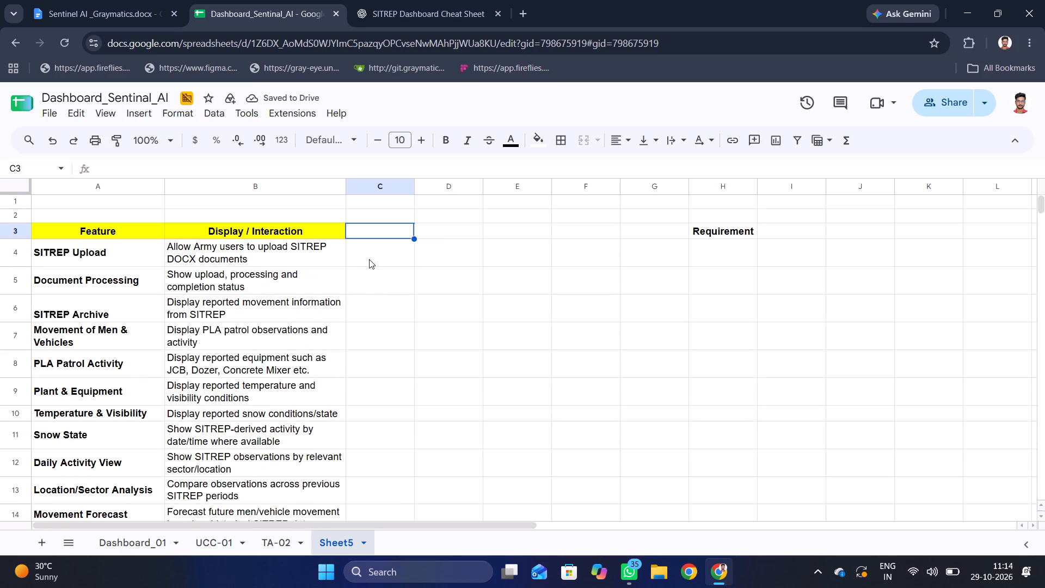
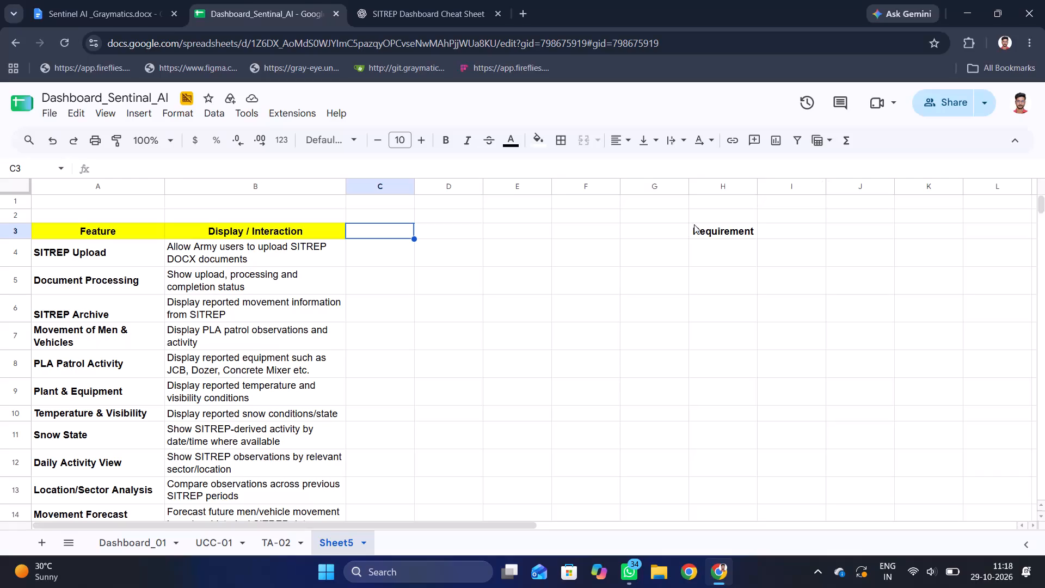
Move the header Requirement from H3 into cell B3, replacing the Display / Interaction header there.
left_click(701, 230)
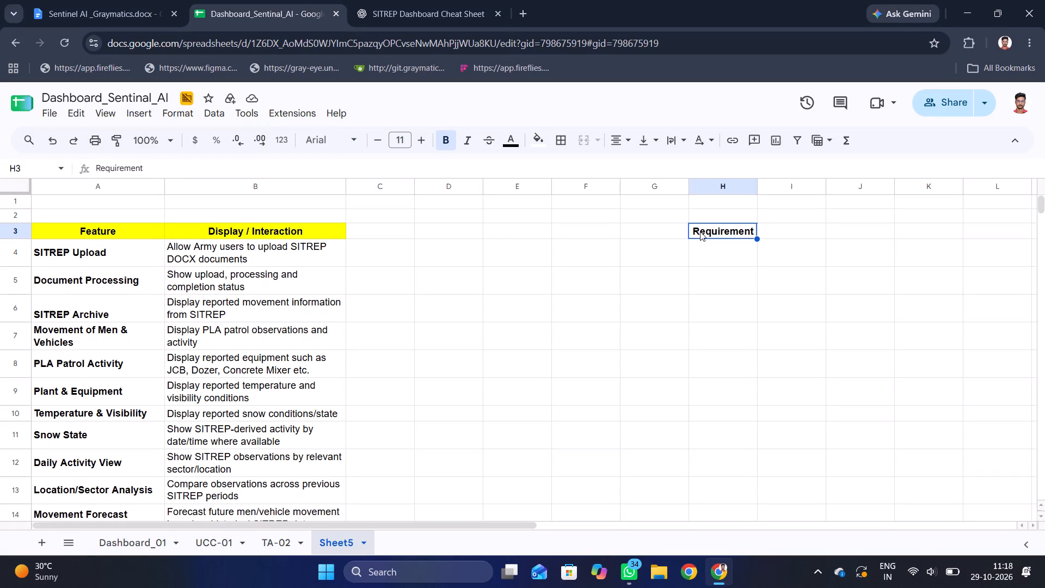
key("ctrl+x")
left_click(294, 230)
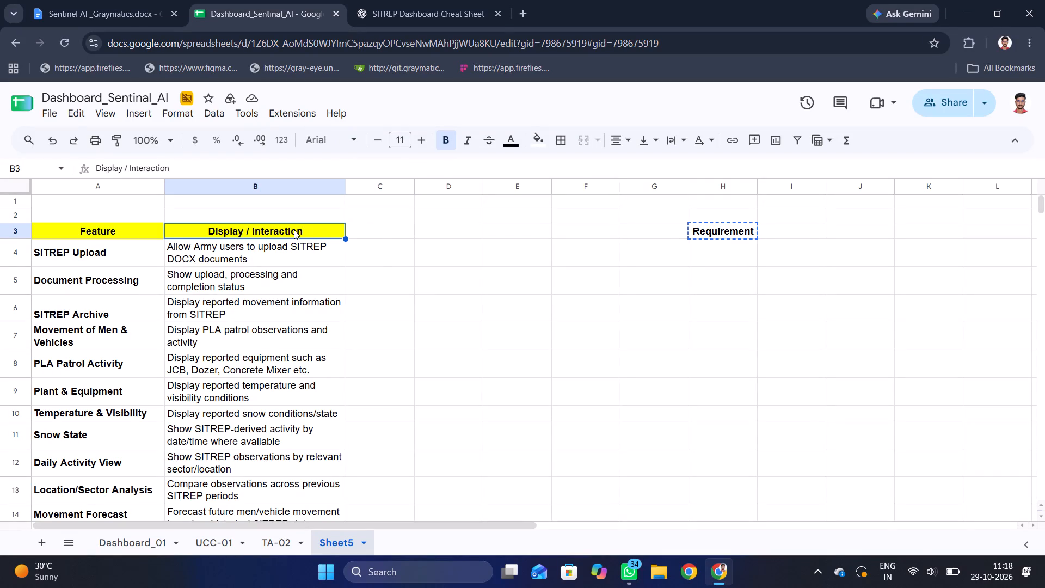
key("ctrl+v")
left_click(354, 228)
scroll(275, 372, "down", 2)
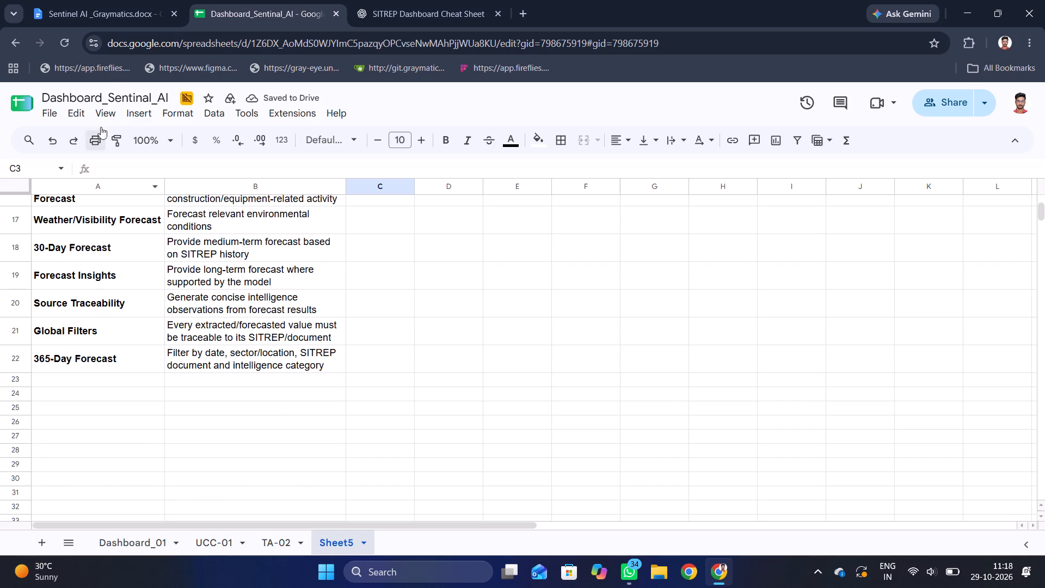
In the Sentinel AI document, copy the Display / Interaction entries from Upload panel through Persistent filter bar in the Dashboard Features table.
left_click(78, 1)
scroll(407, 210, "down", 1)
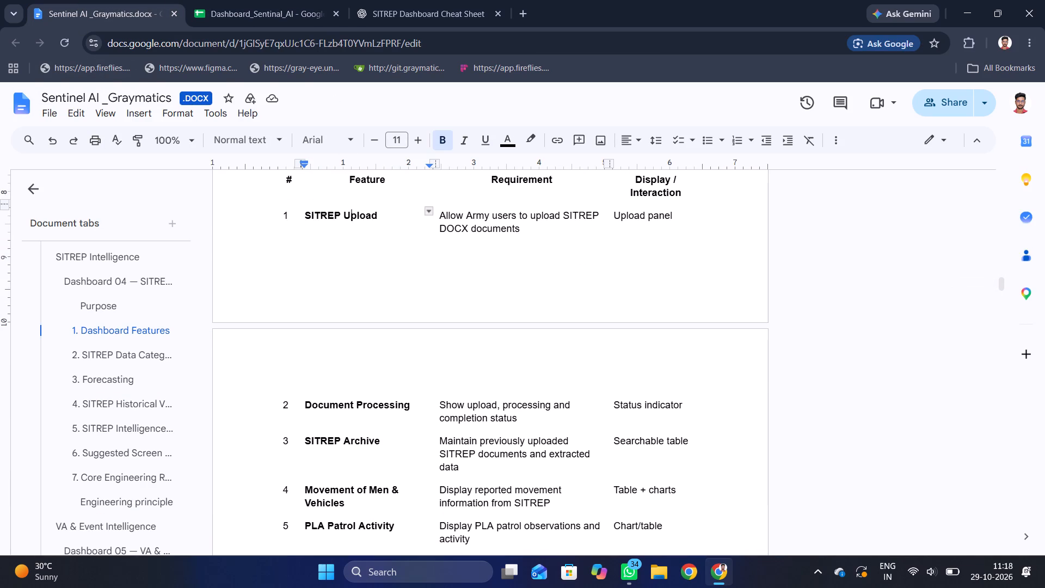
left_click_drag(617, 216, 618, 218)
left_click_drag(618, 218, 643, 354)
scroll(661, 357, "down", 1)
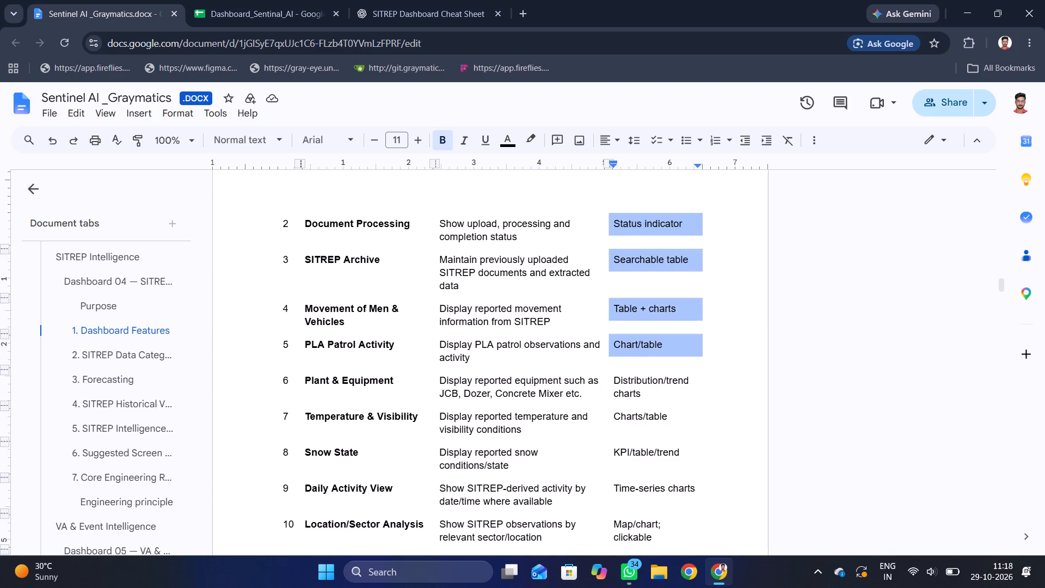
left_click_drag(643, 354, 638, 377)
scroll(637, 389, "down", 3)
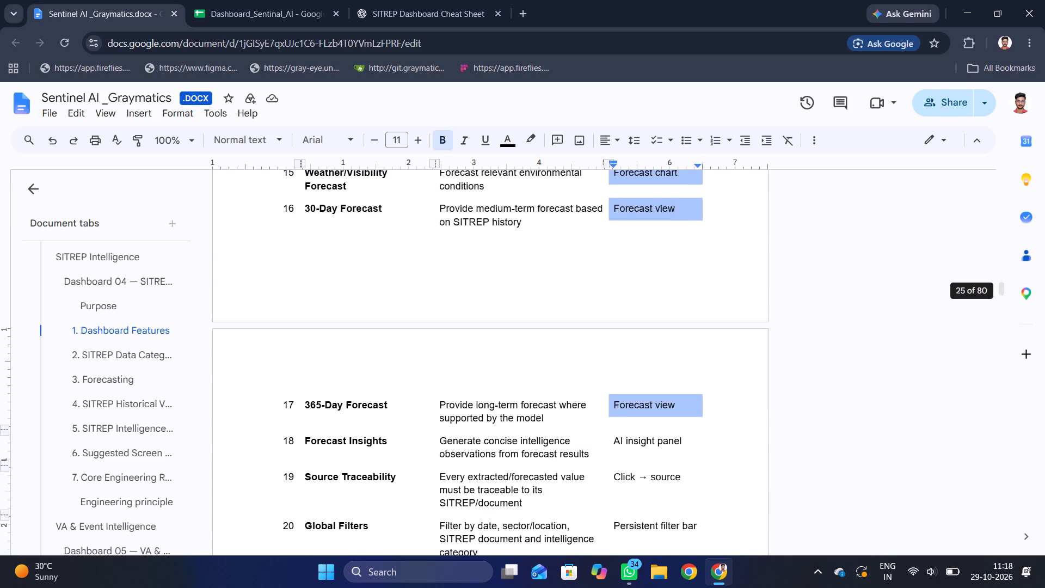
left_click_drag(638, 377, 686, 356)
scroll(638, 377, "down", 1)
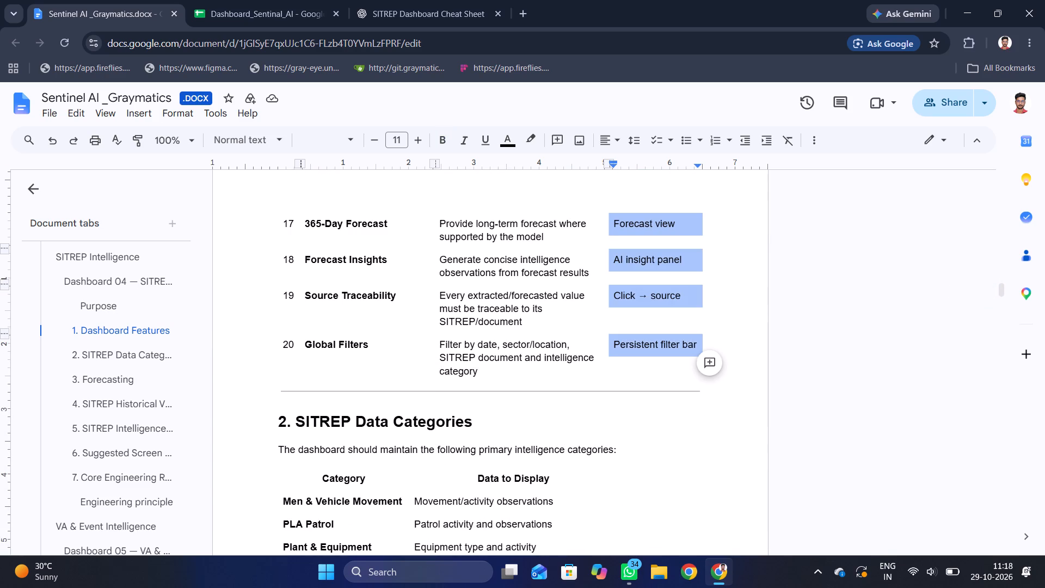
key("ctrl+c")
left_click(729, 266)
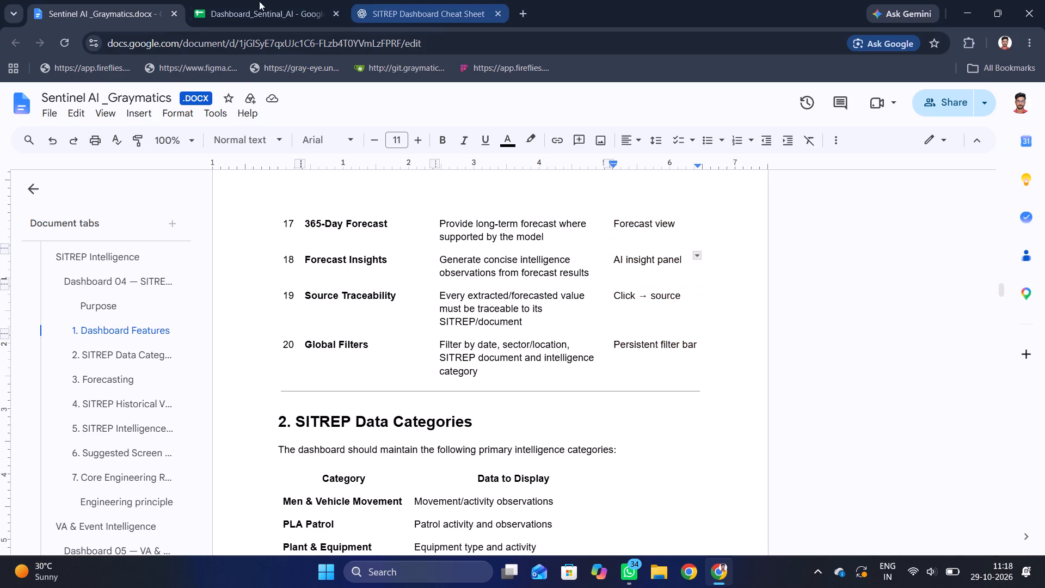
Switch to the Dashboard_Sentinal_AI workbook and paste the copied Display / Interaction entries into Sheet5 starting at cell C4.
left_click(252, 1)
scroll(374, 223, "up", 4)
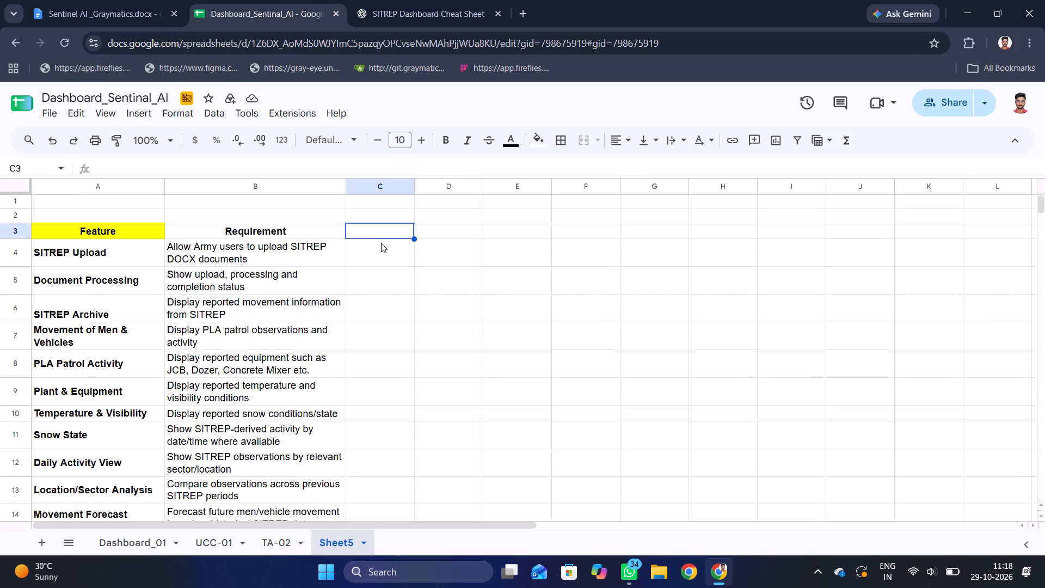
left_click(380, 245)
key("ctrl+v")
left_click(396, 275)
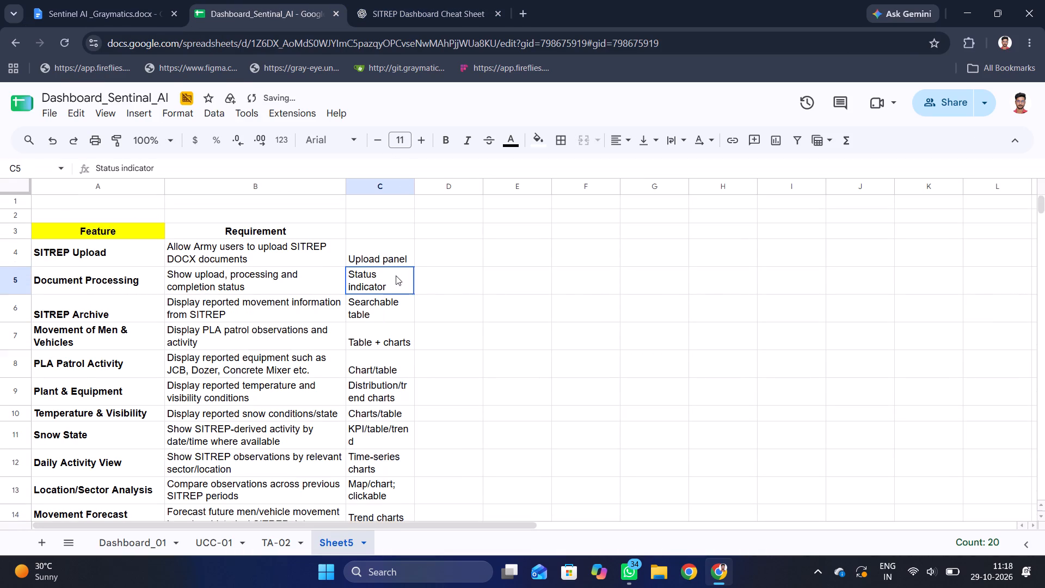
left_click(362, 251)
key("shift+Down")
key("shift+Down")
key("shift+Down")
key("shift+Down")
key("shift+Down")
key("shift+Down")
key("shift+Down")
key("shift+Down")
key("shift+Down")
key("shift+Down")
key("shift+Down")
key("shift+Down")
key("shift+Down")
key("shift+Down")
key("shift+Down")
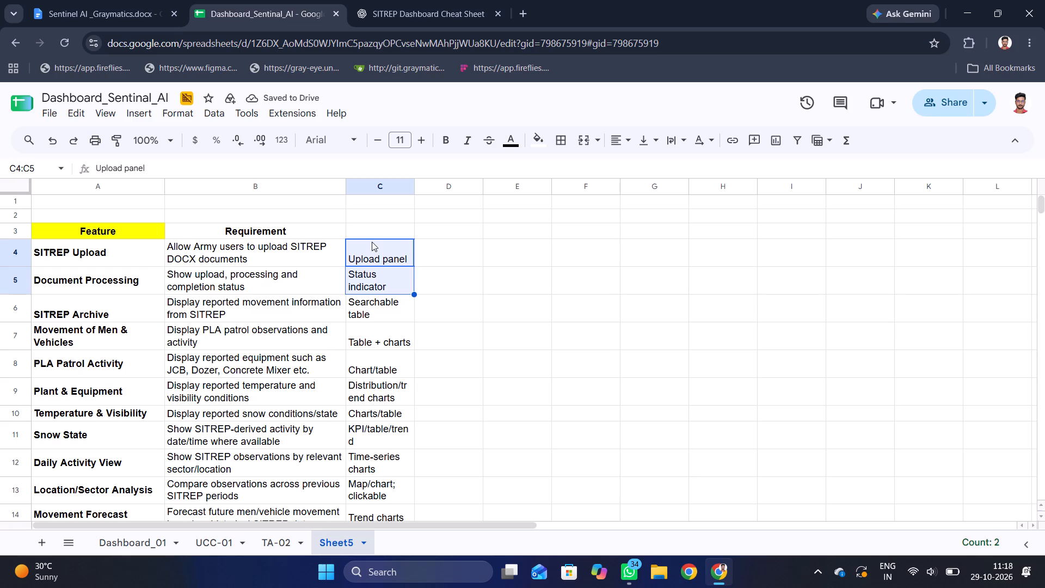
key("shift+Down")
key("shift+Down")
key("shift+Down")
key("shift+Down")
key("shift+Down")
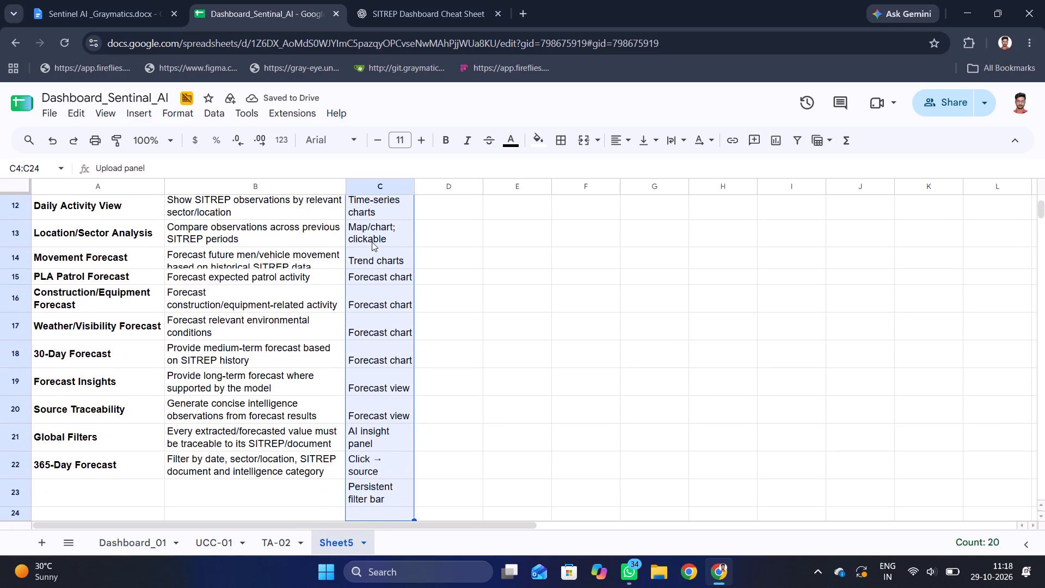
key("shift+Down")
key("shift+Down")
key("shift+Up")
key("shift+Up")
key("shift+Up")
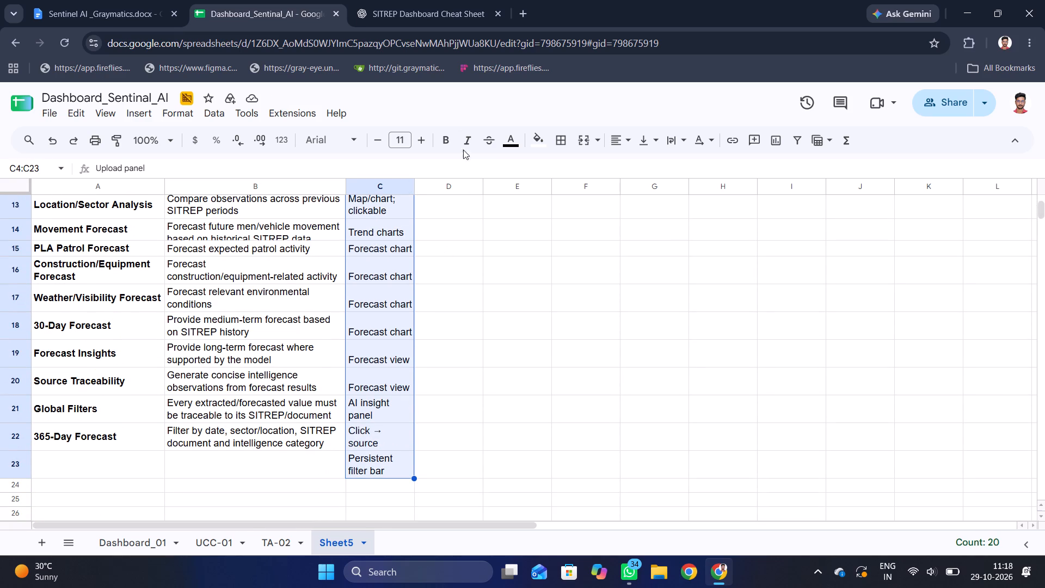
left_click(638, 143)
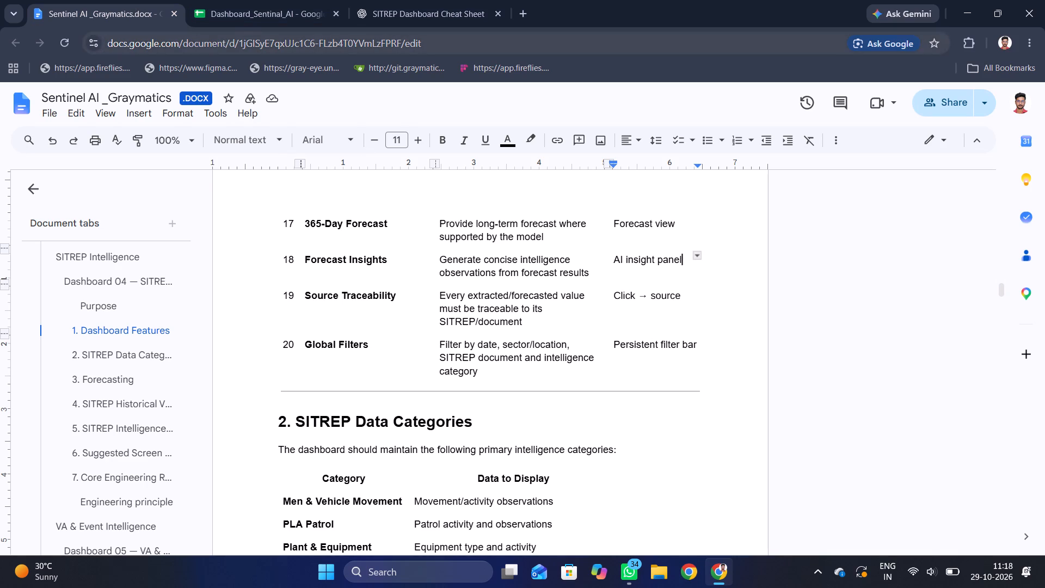
left_click(254, 5)
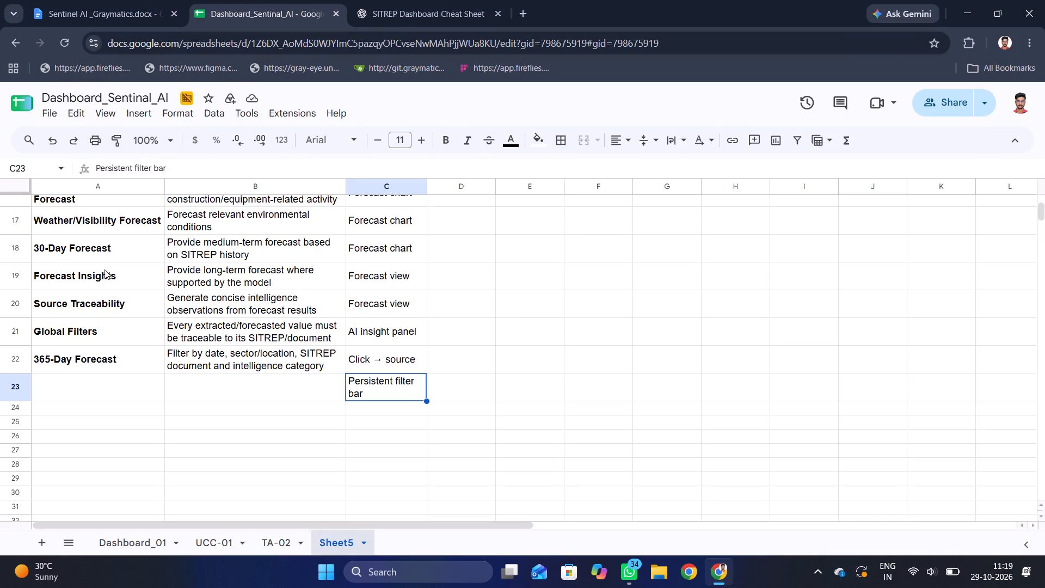
left_click(225, 322)
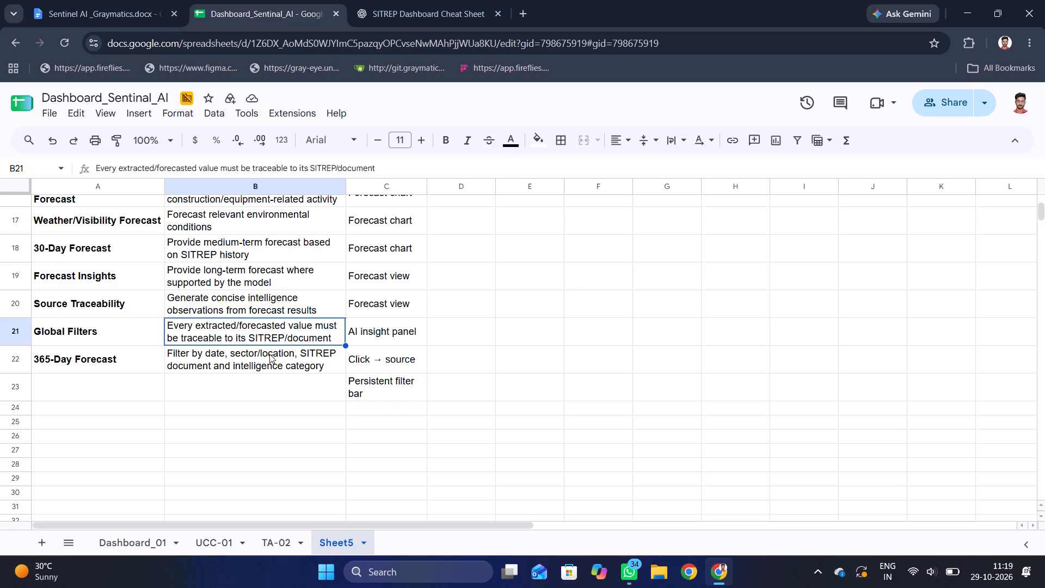
left_click(269, 354)
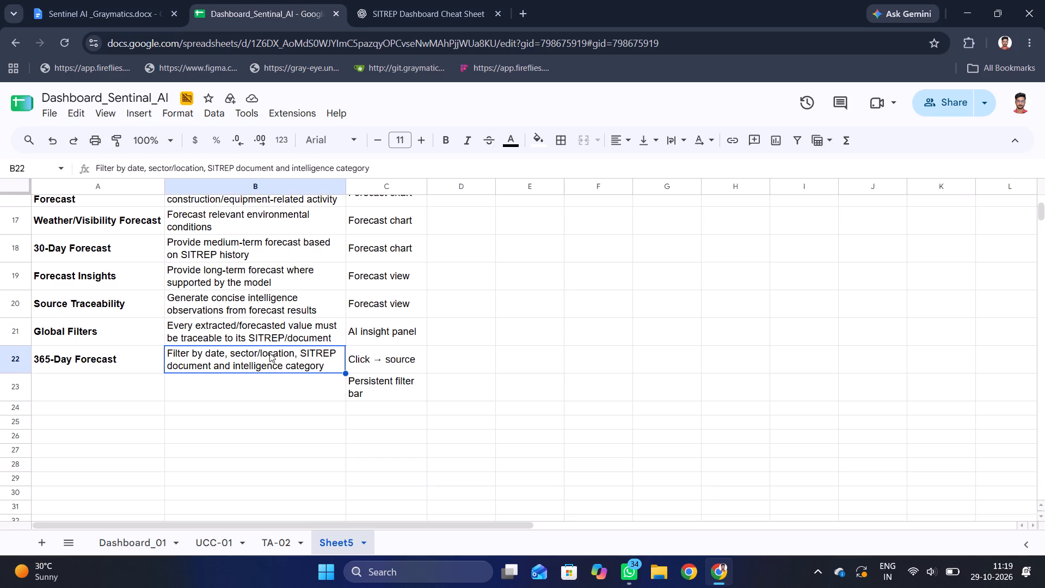
key("ctrl+c")
left_click(263, 333)
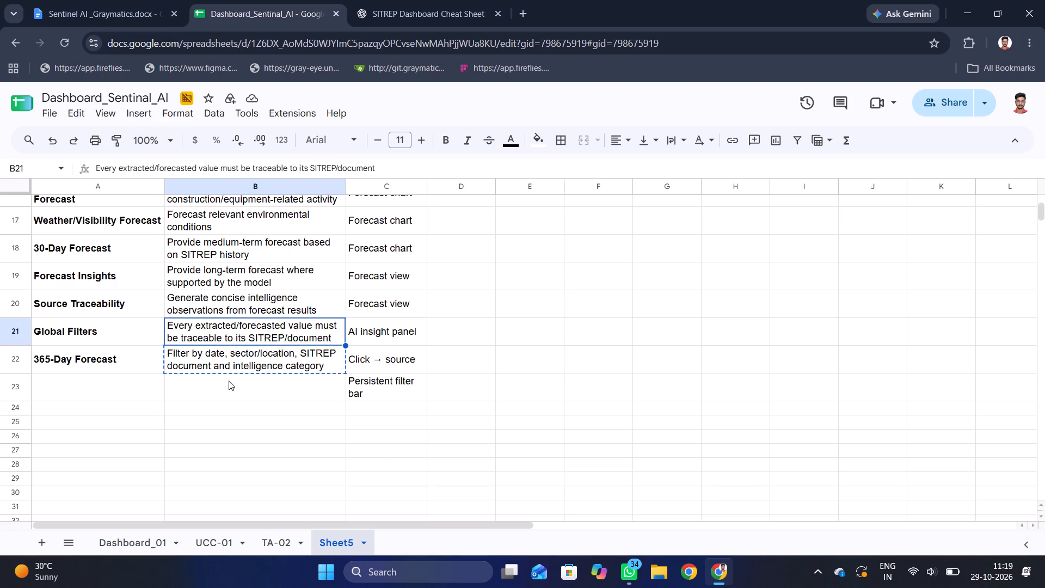
left_click(229, 392)
key("ctrl+v")
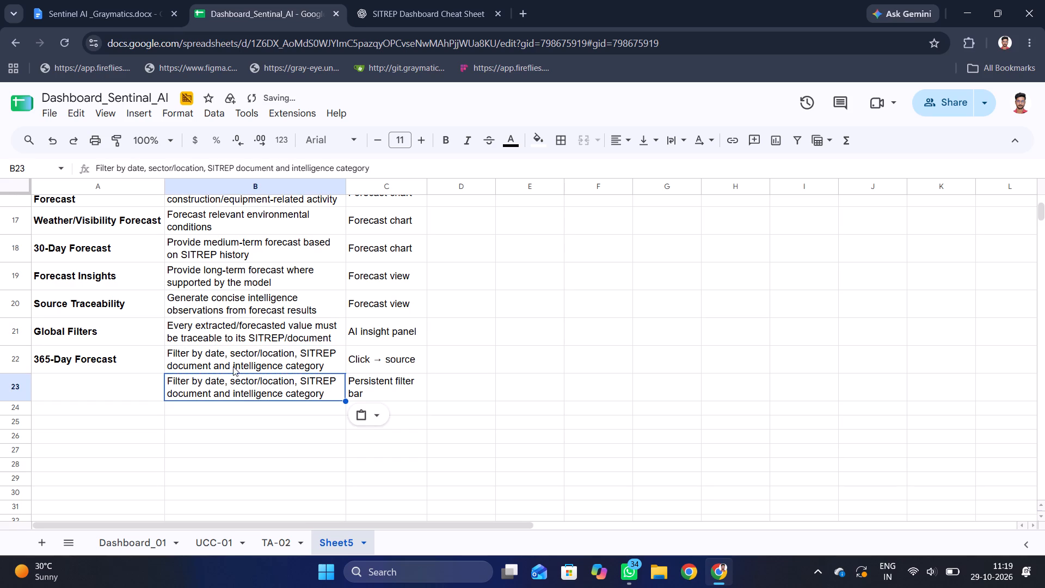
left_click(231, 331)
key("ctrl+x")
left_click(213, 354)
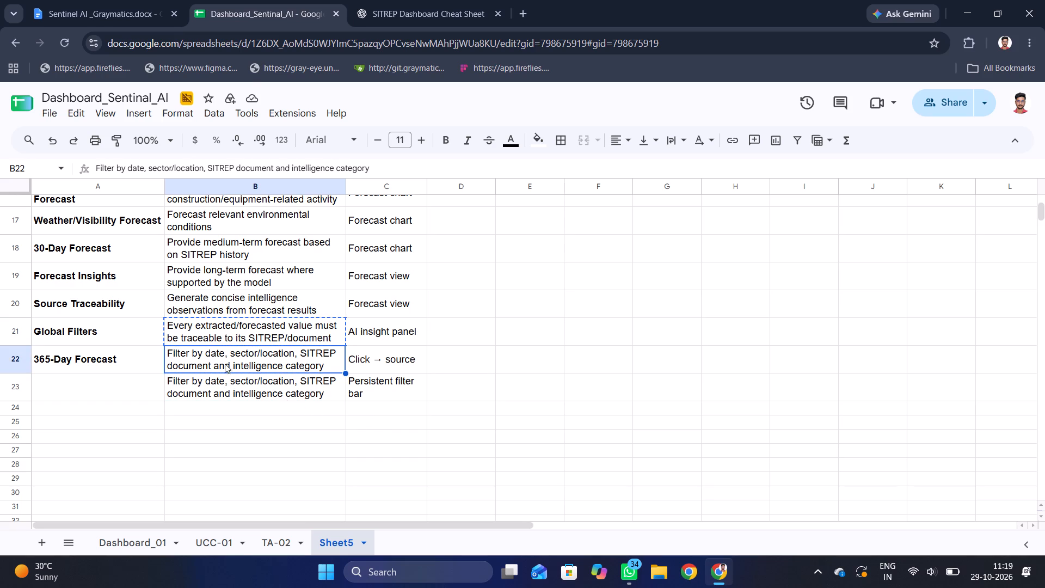
Consult the document's table, then move the long-term forecast requirement from B19 into B22, beside 365-Day Forecast.
left_click(85, 2)
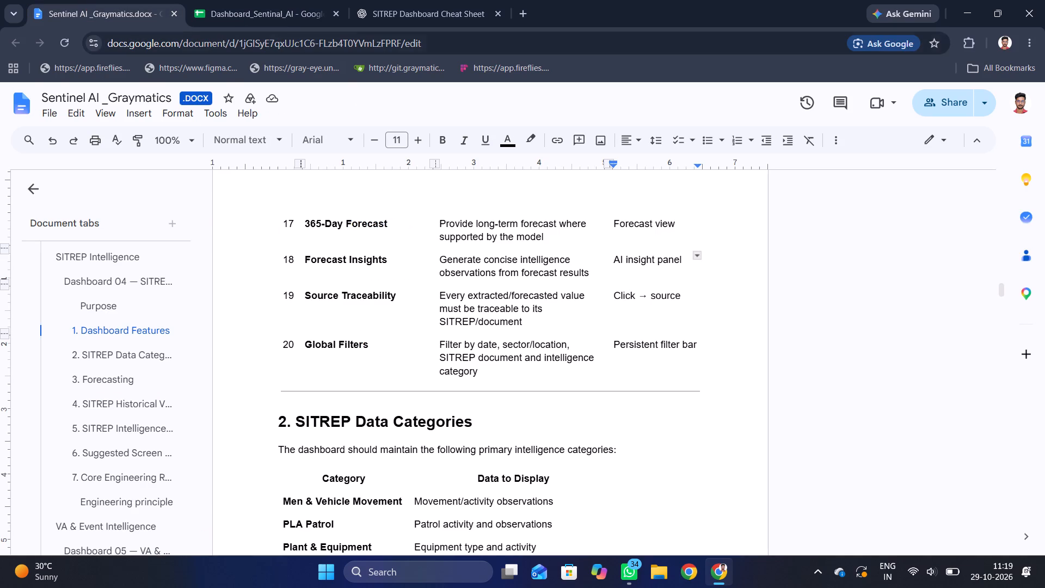
left_click(232, 7)
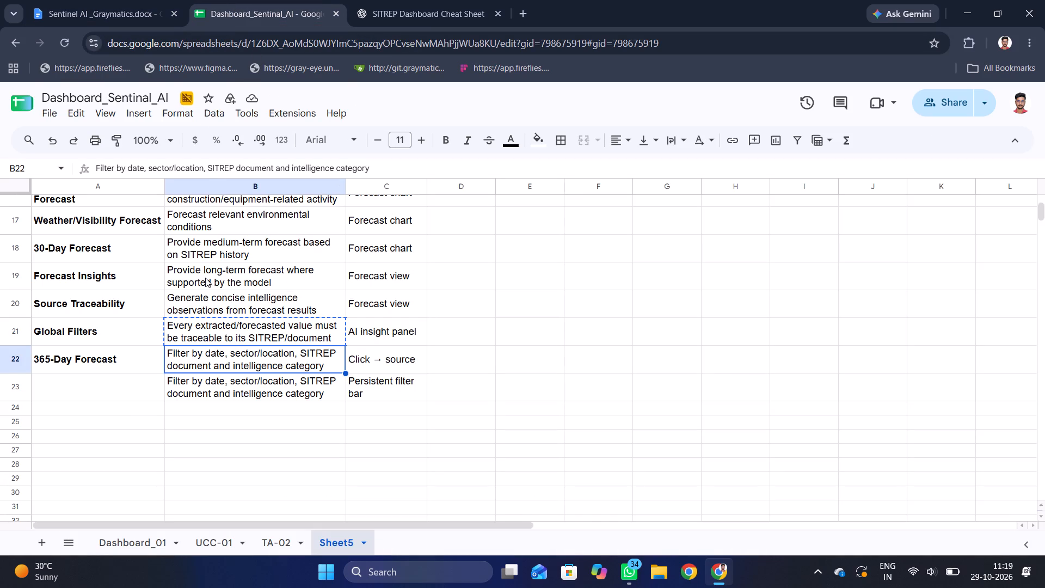
left_click(205, 278)
key("ctrl+x")
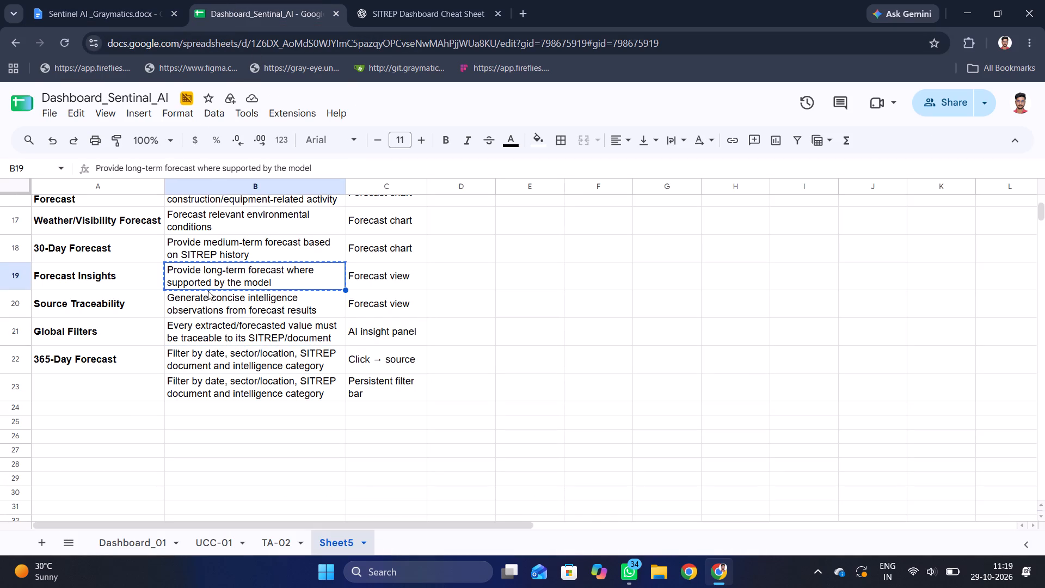
left_click(220, 362)
key("ctrl+v")
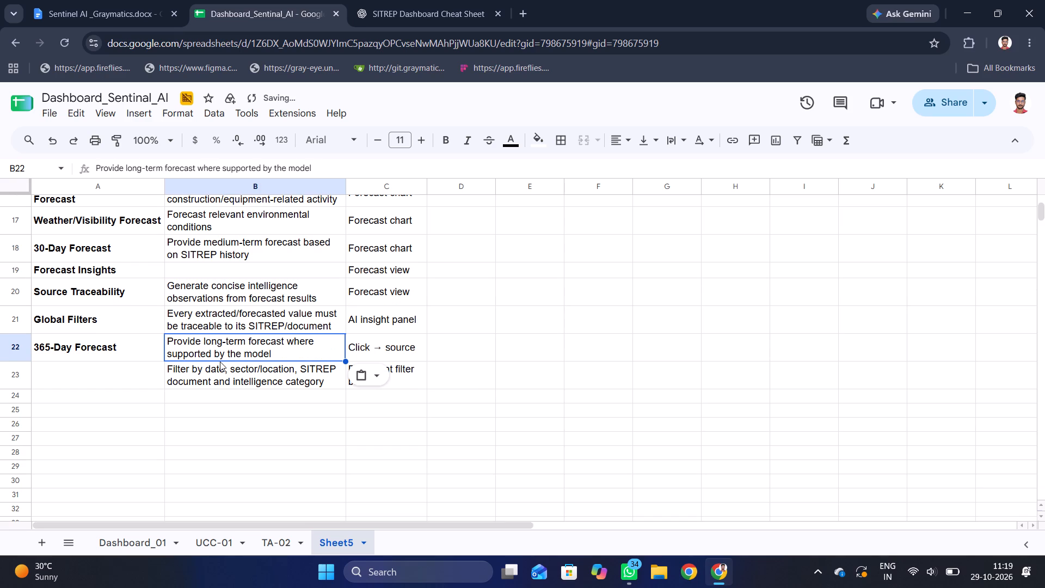
Copy the Forecast Insights requirement from the Sentinel AI document into B19, beside Forecast Insights.
left_click(112, 15)
scroll(423, 359, "up", 1)
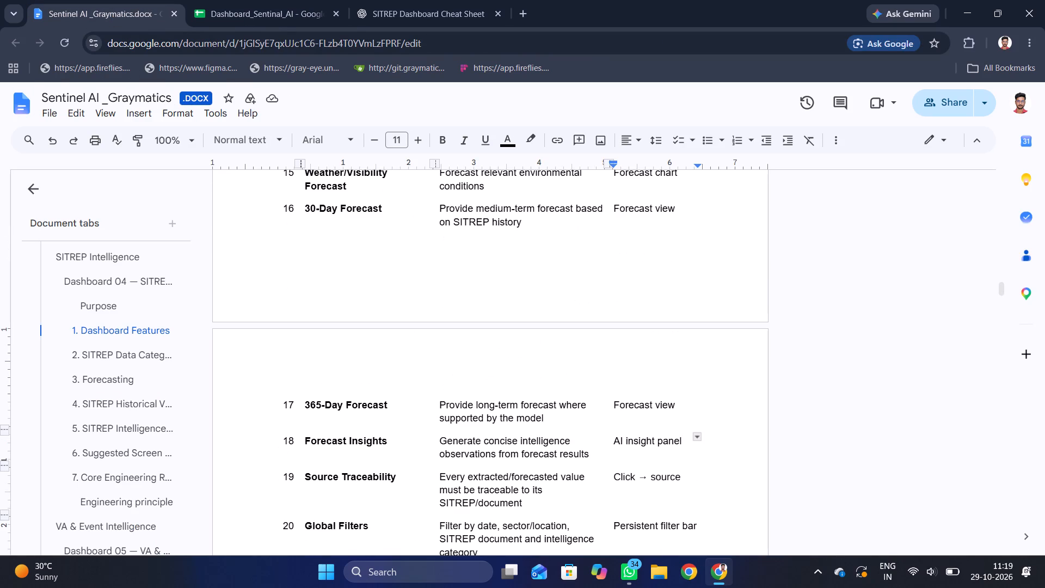
left_click(263, 8)
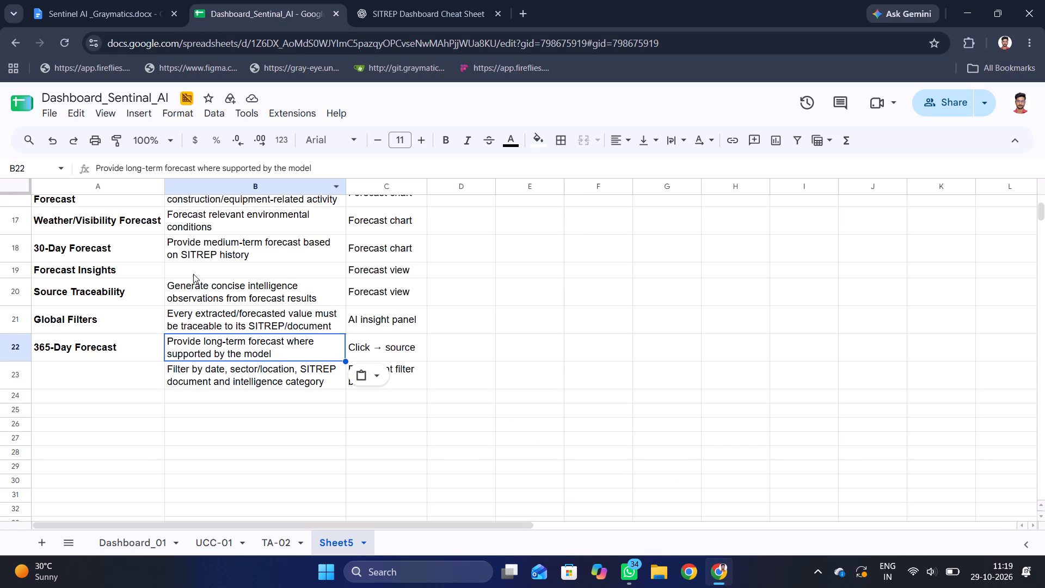
left_click(122, 8)
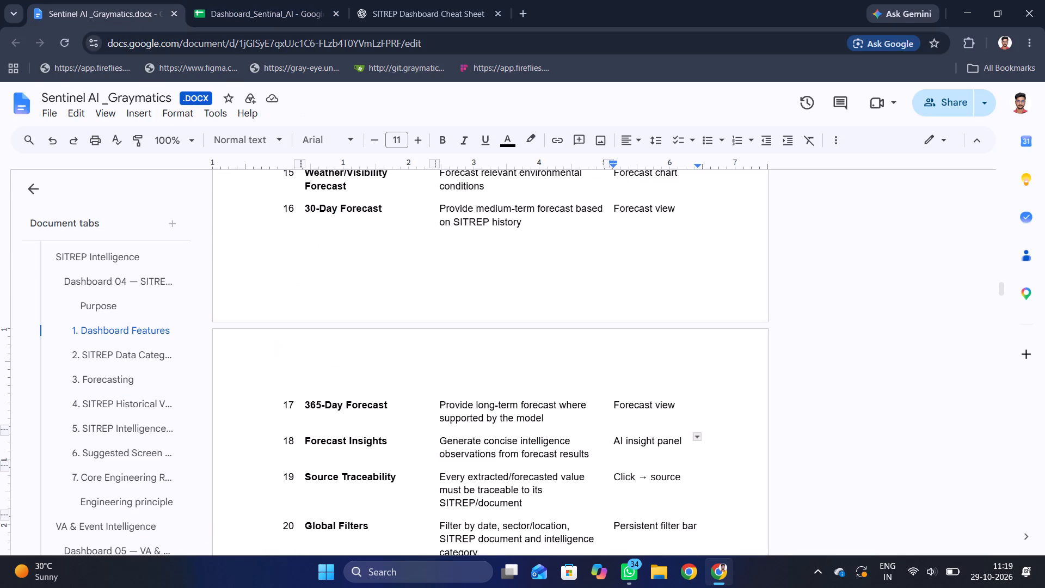
scroll(493, 384, "down", 1)
left_click(494, 258)
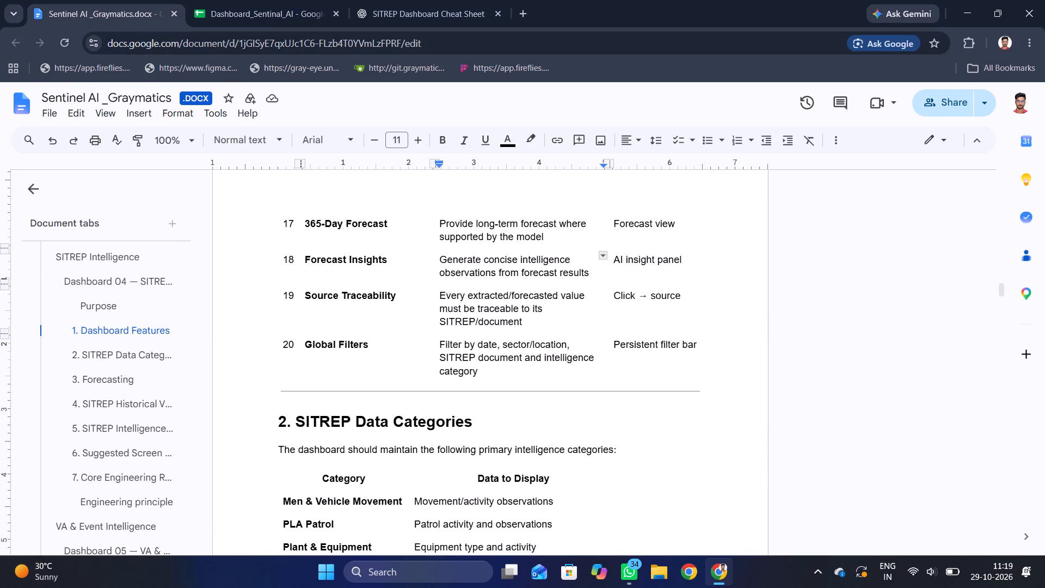
left_click_drag(439, 258, 588, 280)
key("ctrl+c")
left_click(233, 0)
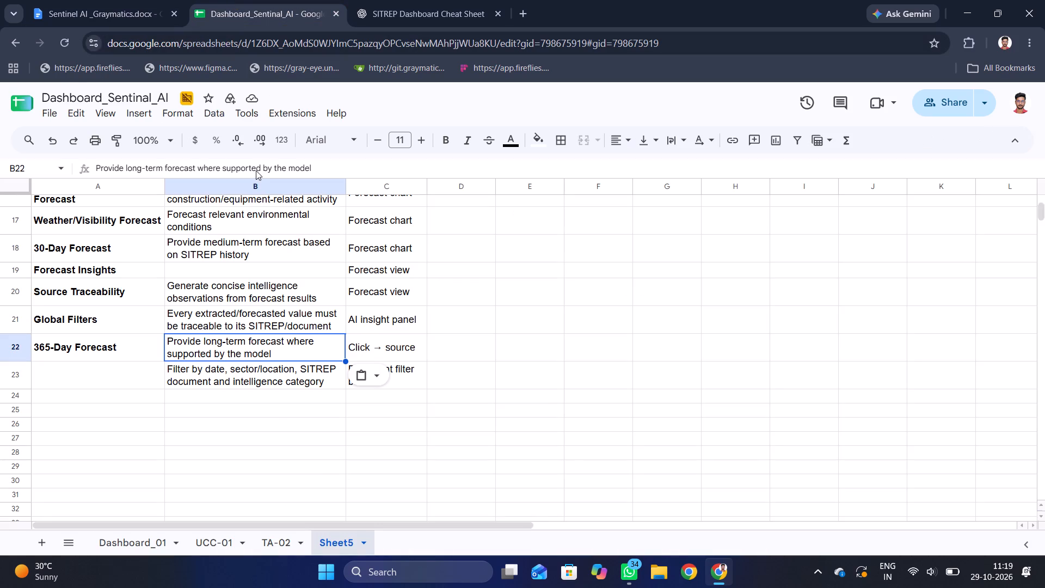
left_click(186, 274)
key("ctrl+v")
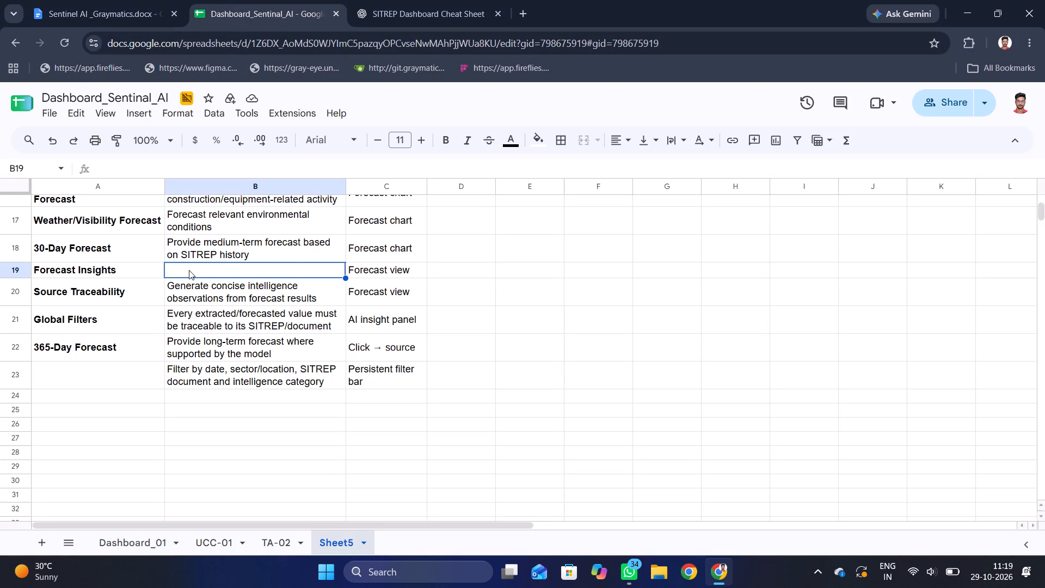
Replace the requirement in B20, beside Source Traceability, with the document's Source Traceability requirement.
left_click(210, 286)
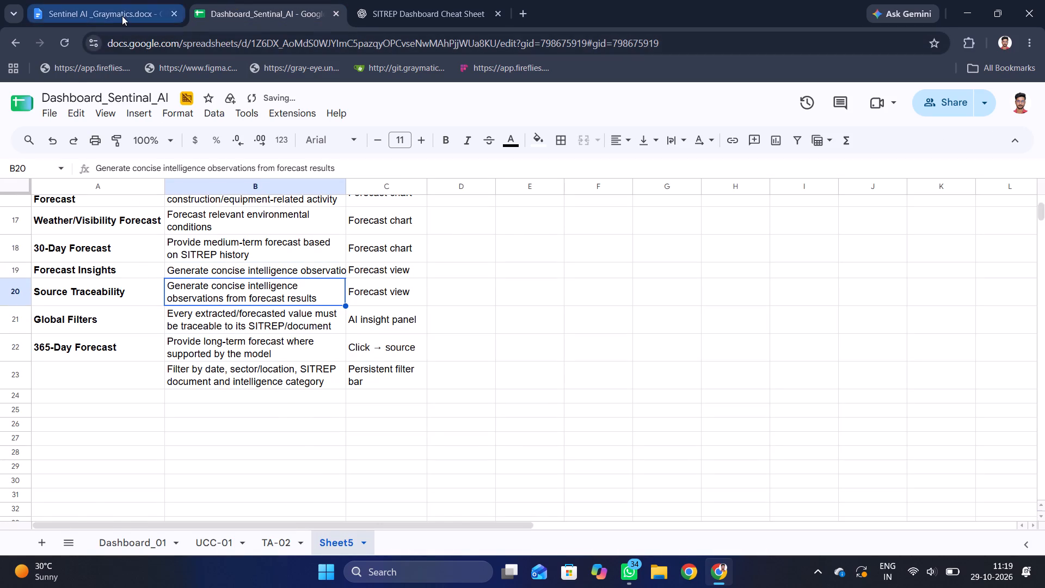
left_click(122, 16)
left_click_drag(520, 318, 472, 301)
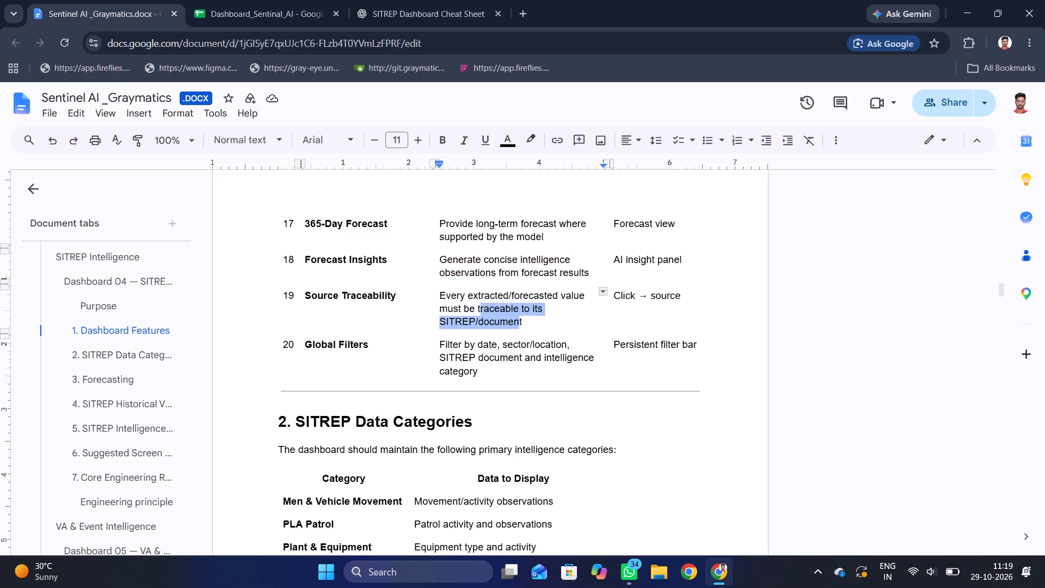
left_click_drag(472, 301, 445, 290)
left_click_drag(522, 325, 442, 293)
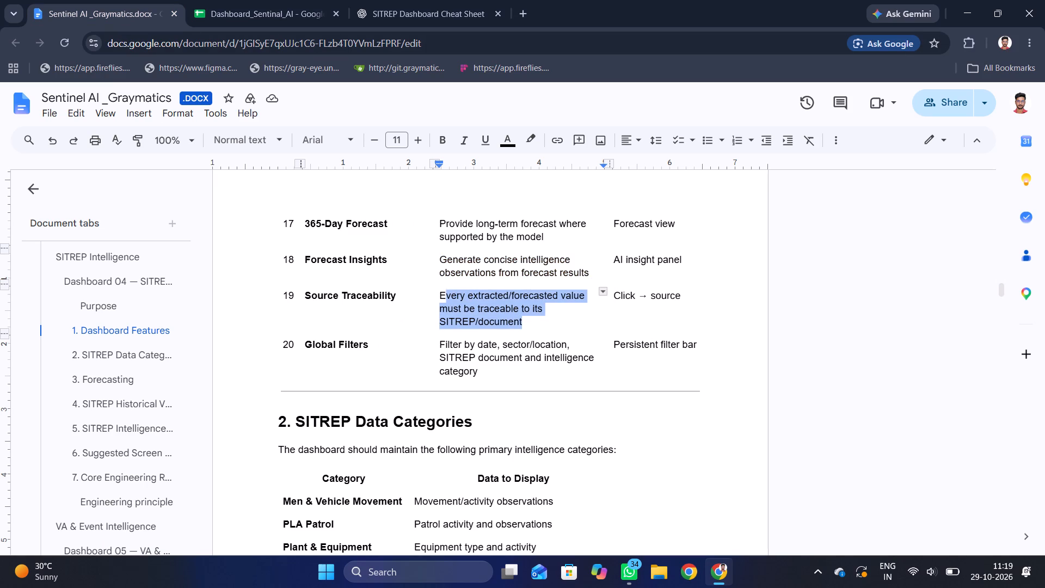
left_click_drag(442, 293, 440, 293)
key("ctrl+c")
left_click(266, 17)
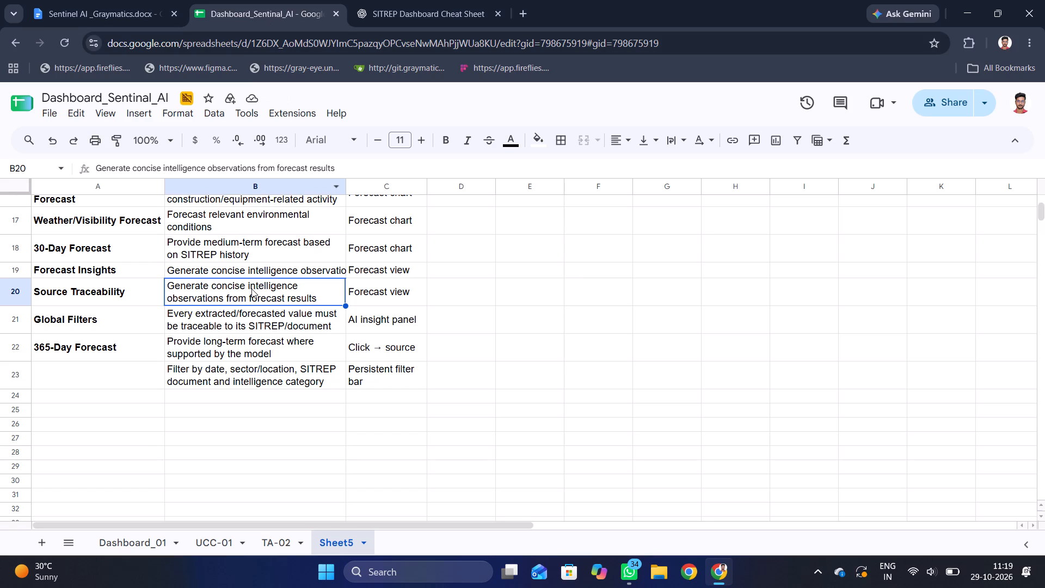
left_click(221, 281)
key("ctrl+v")
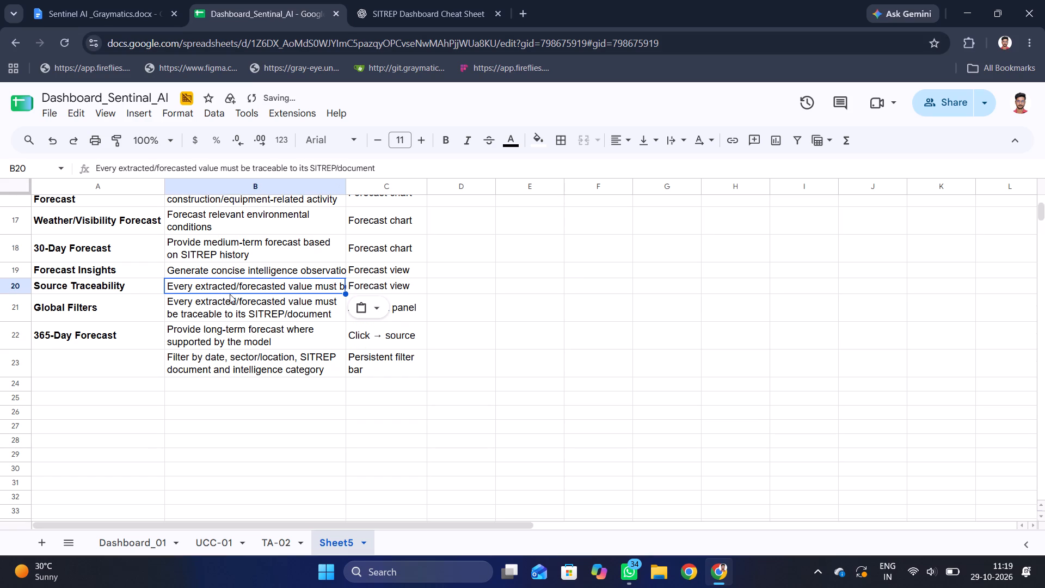
Replace the requirement in B21, beside Global Filters, with the document's Global Filters requirement.
left_click(230, 304)
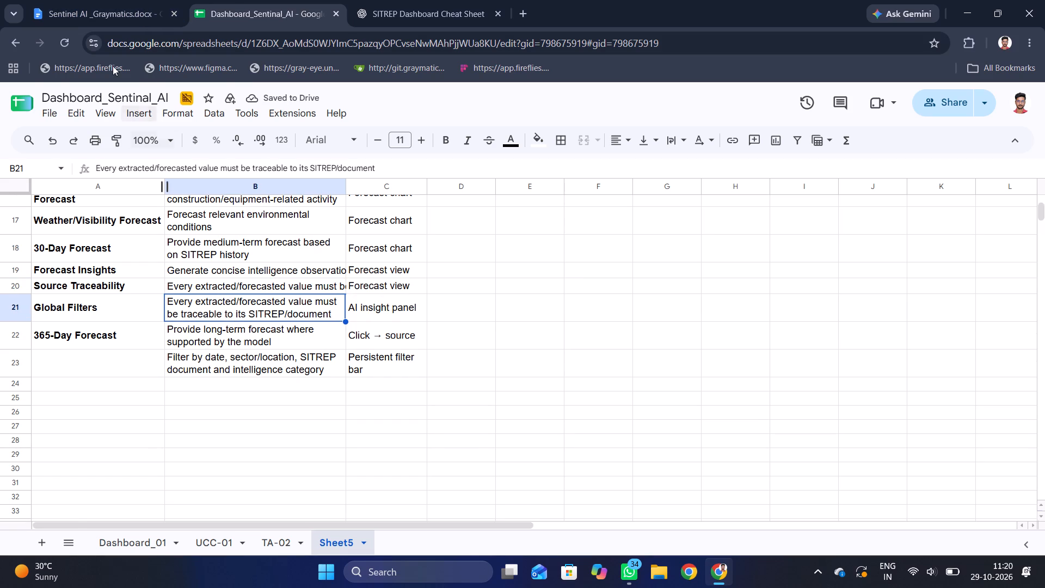
left_click(81, 0)
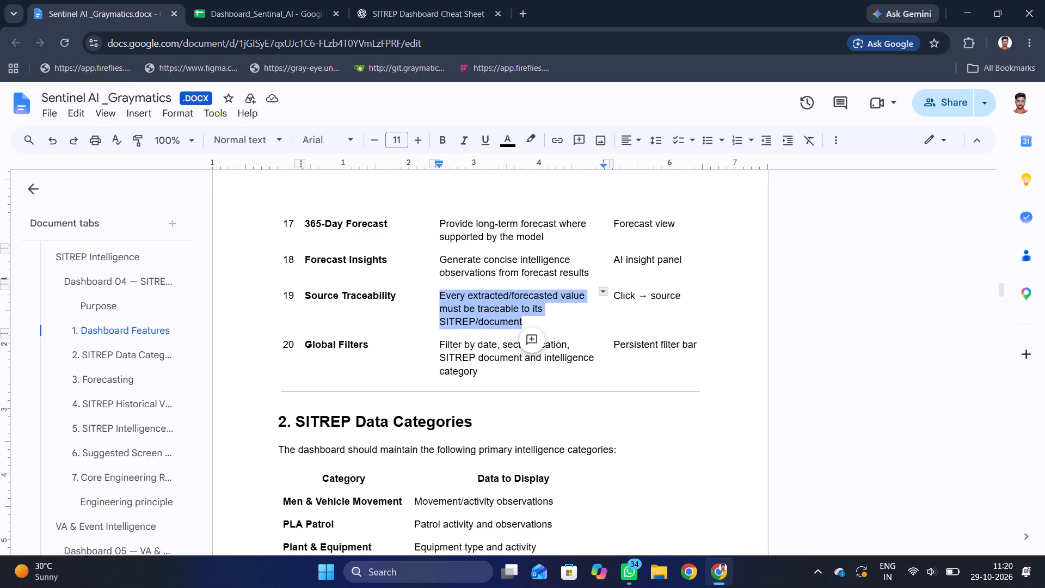
left_click_drag(492, 379, 437, 347)
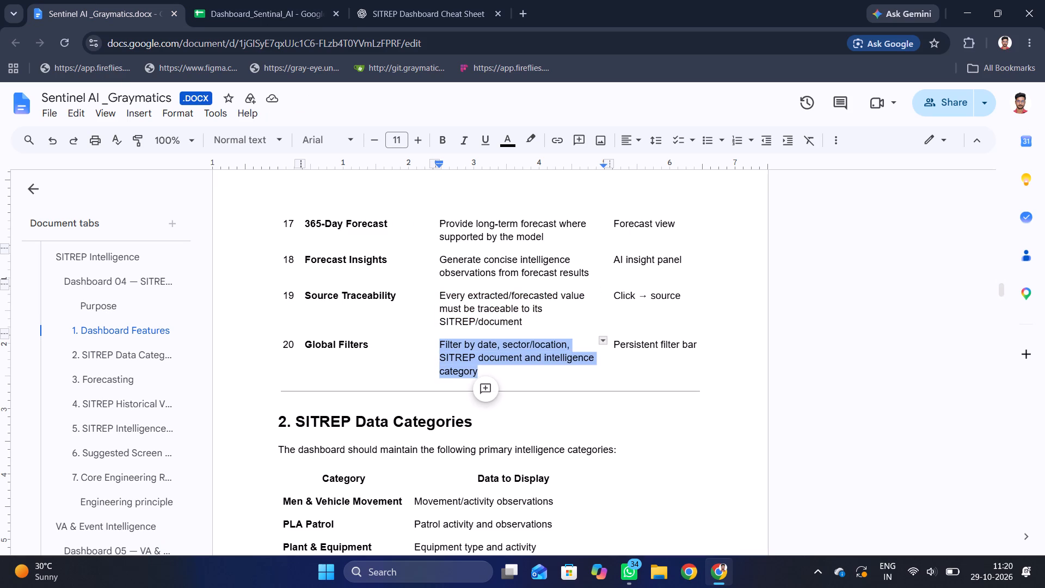
key("ctrl+c")
left_click(227, 0)
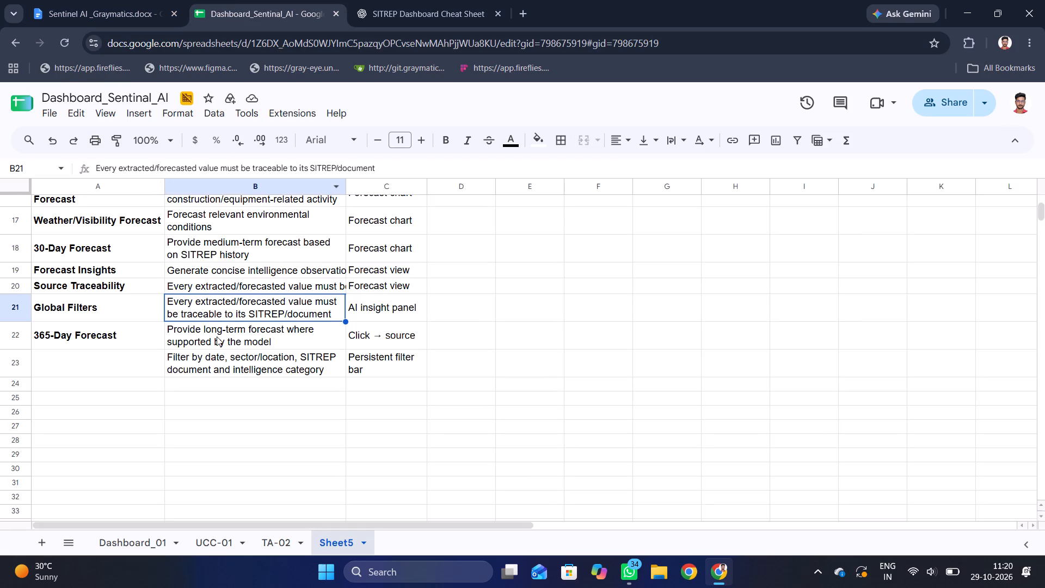
left_click(114, 4)
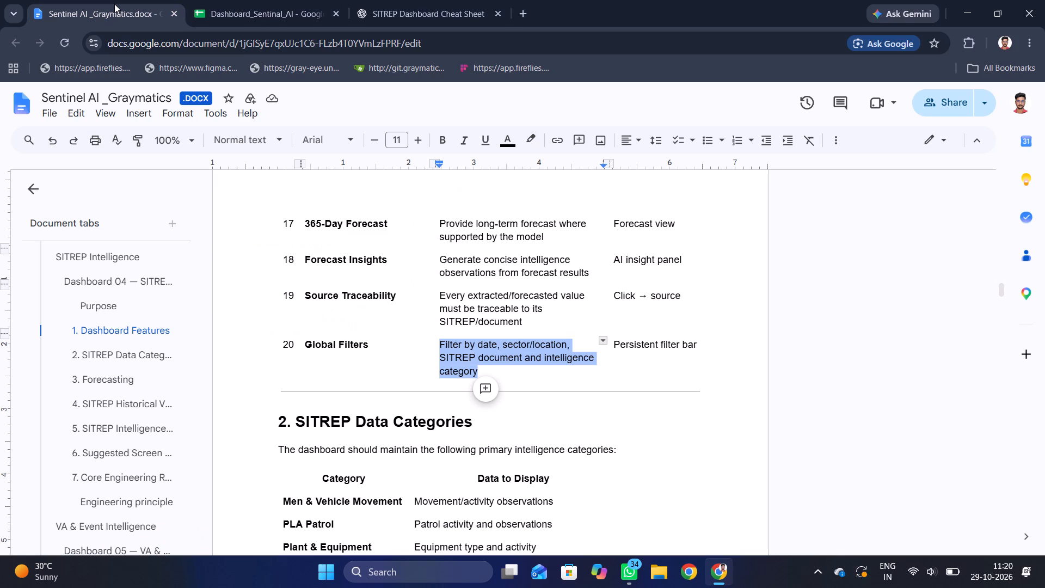
left_click(222, 7)
left_click(198, 313)
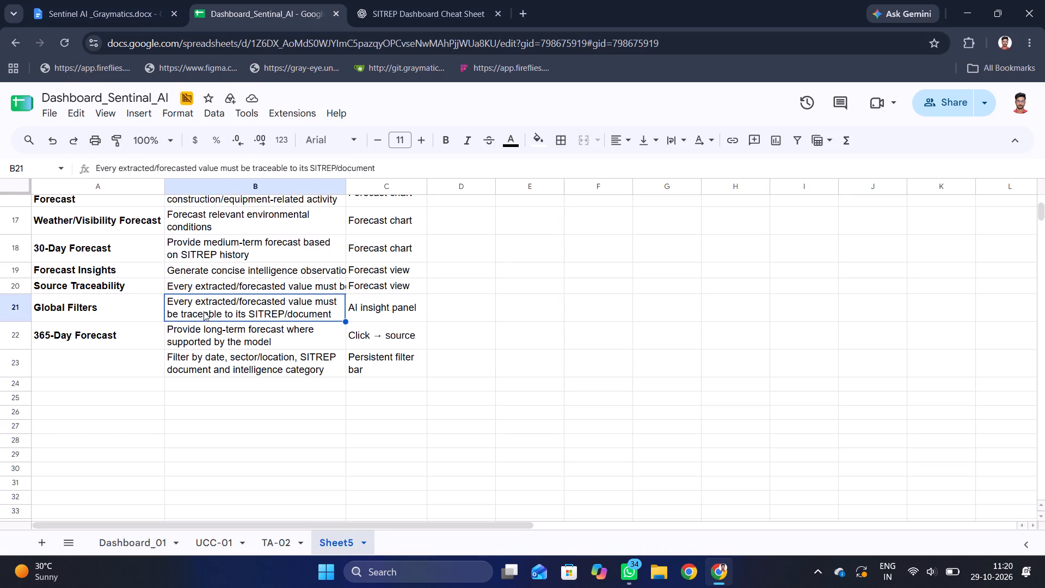
key("ctrl+v")
Check the 365-Day Forecast requirement in the document, then clear the duplicate filter requirement from B23.
left_click(229, 327)
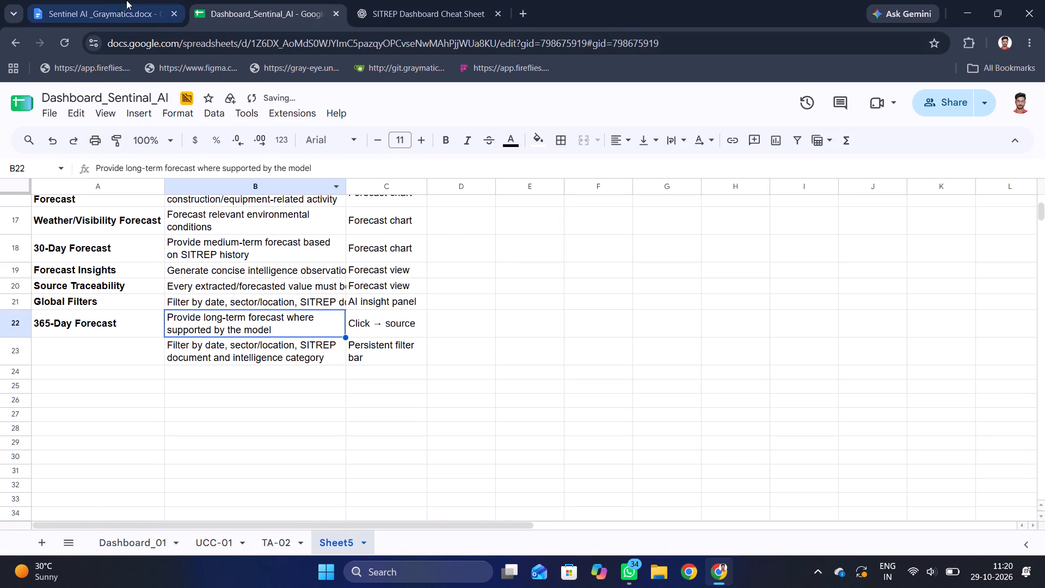
left_click(109, 0)
left_click_drag(550, 245, 459, 229)
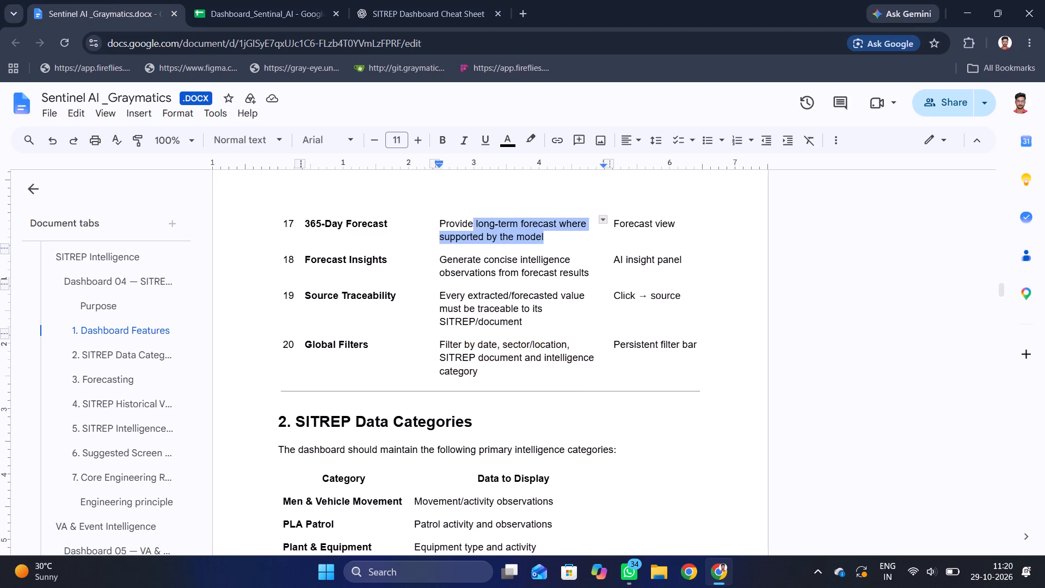
left_click_drag(459, 229, 441, 229)
key("ctrl+c")
left_click(302, 0)
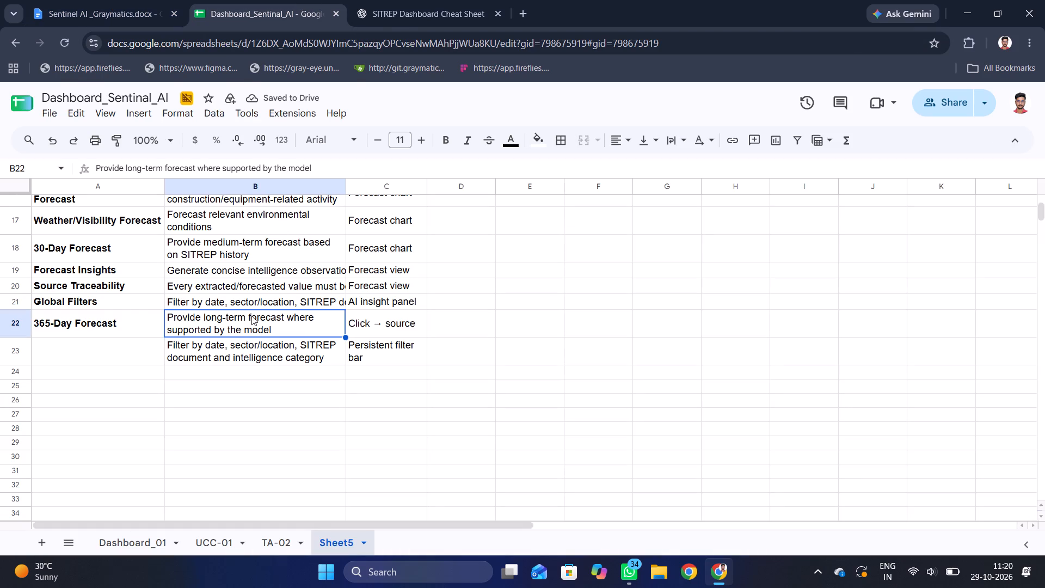
left_click(249, 349)
key("BackSpace")
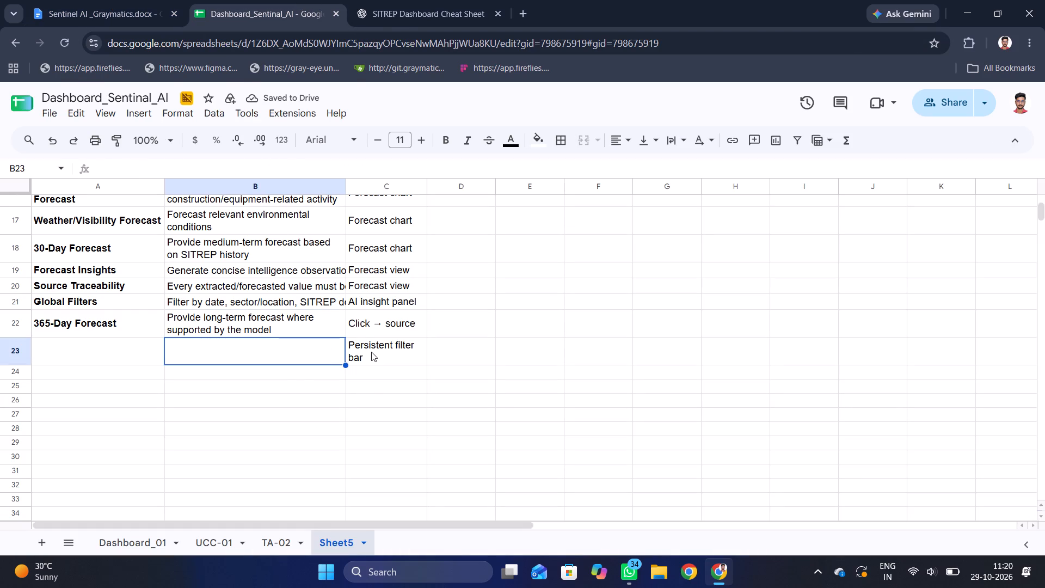
Consult the document's display entries, then copy Forecast view from C19 into C22, beside 365-Day Forecast.
left_click(119, 9)
scroll(349, 293, "up", 1)
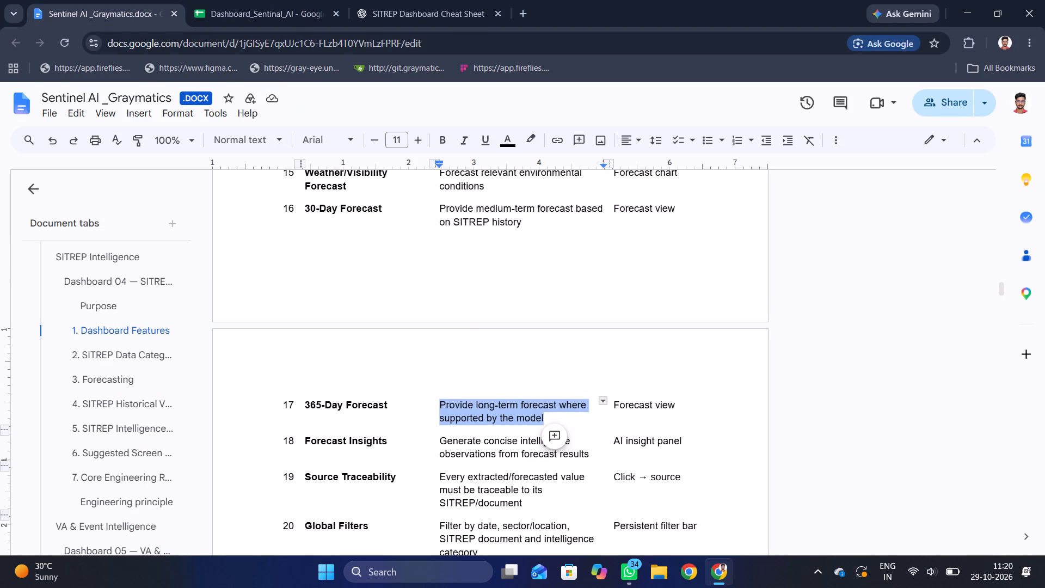
left_click_drag(678, 214, 619, 214)
left_click(612, 267)
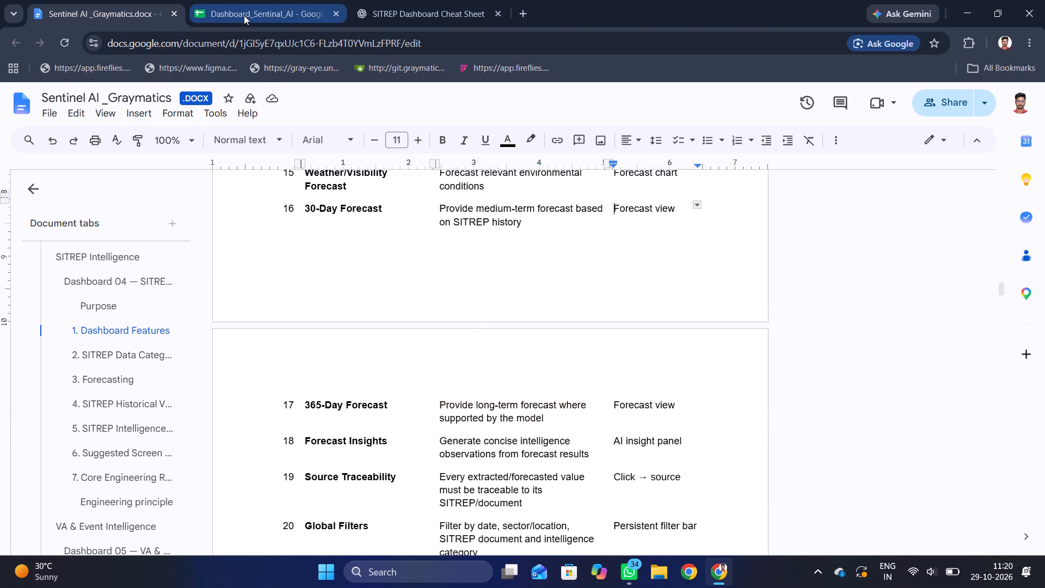
left_click(244, 15)
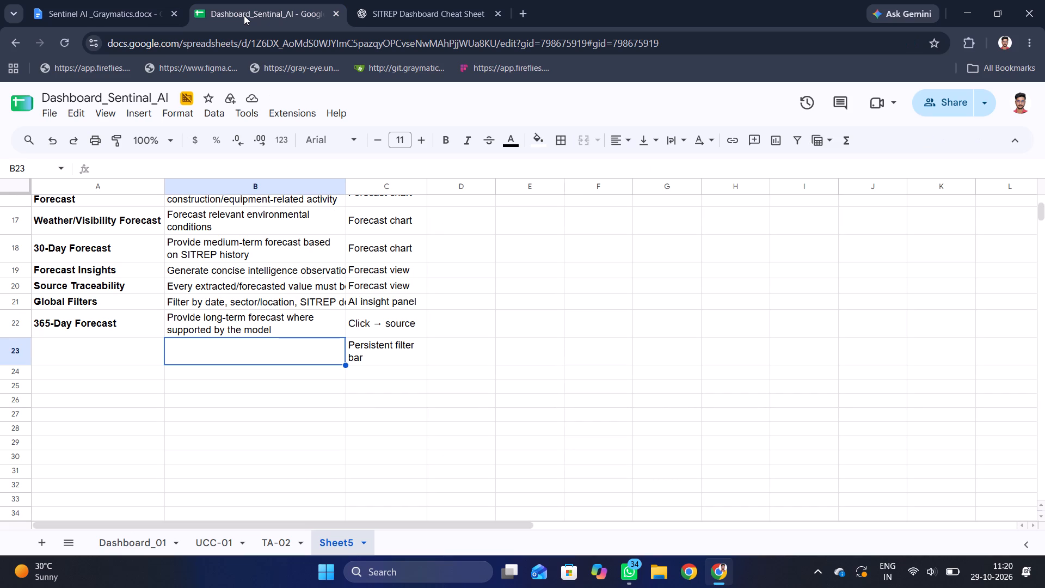
left_click(124, 15)
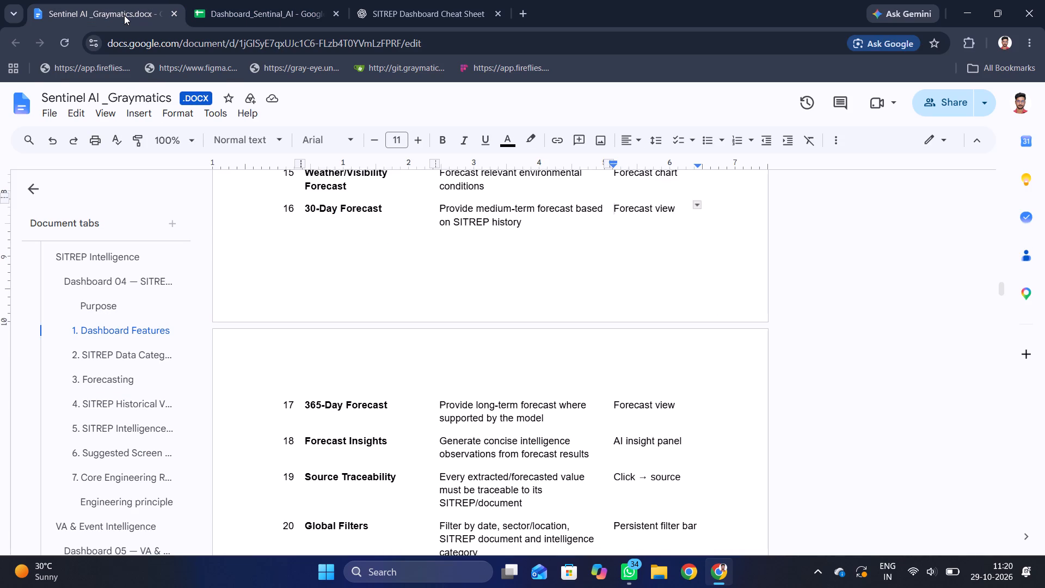
left_click(255, 3)
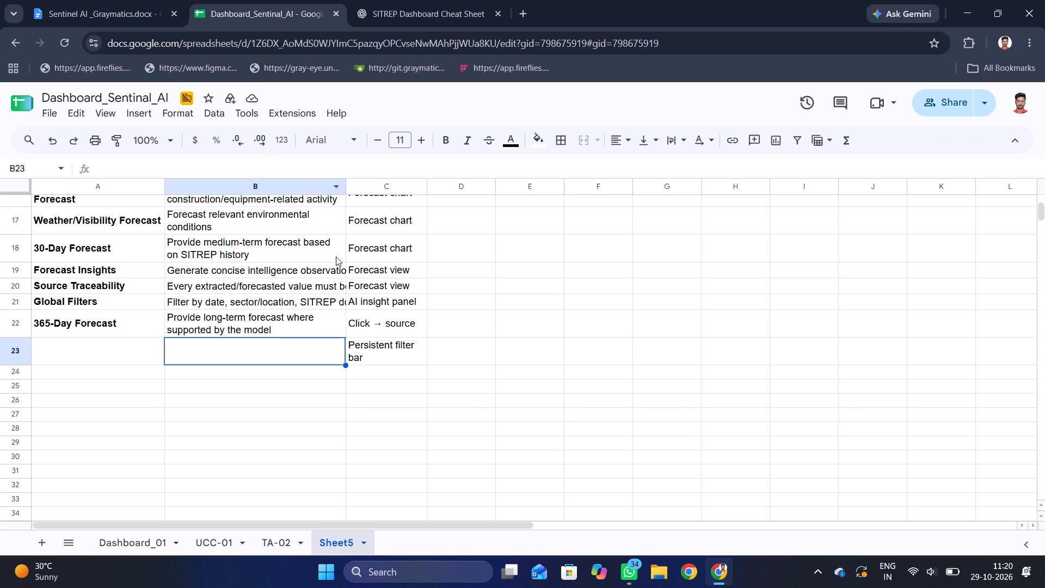
left_click(392, 273)
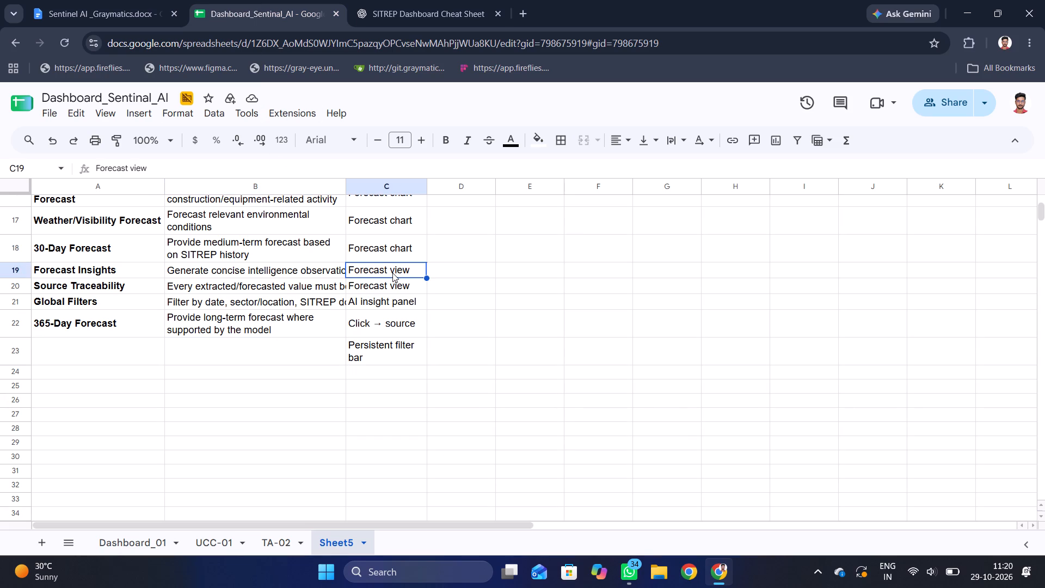
key("ctrl+c")
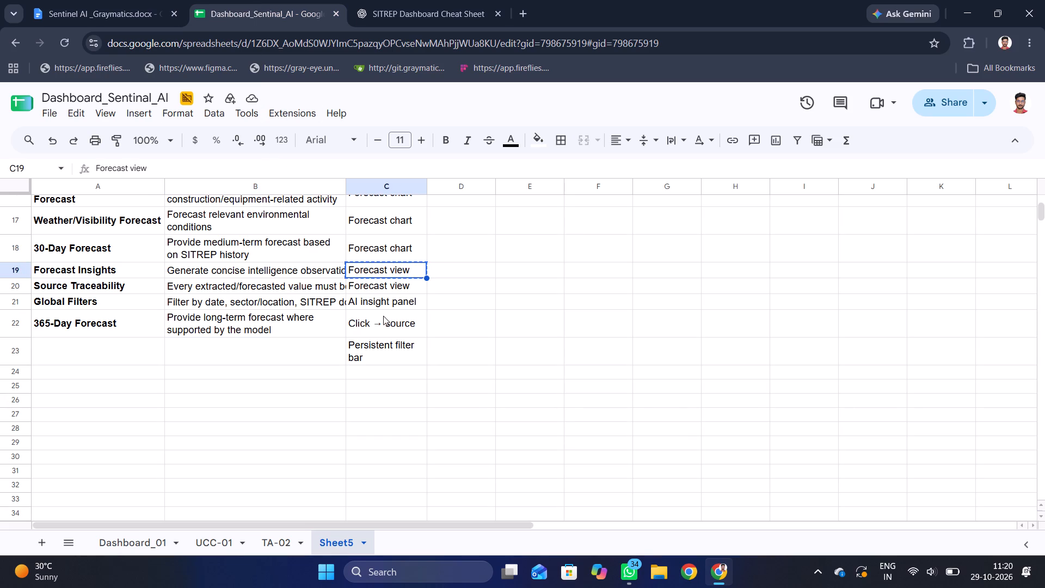
left_click(374, 326)
key("ctrl+v")
Compare the Sheet5 rows and their display entries with features 11 to 20 in the Sentinel AI document.
scroll(384, 318, "up", 4)
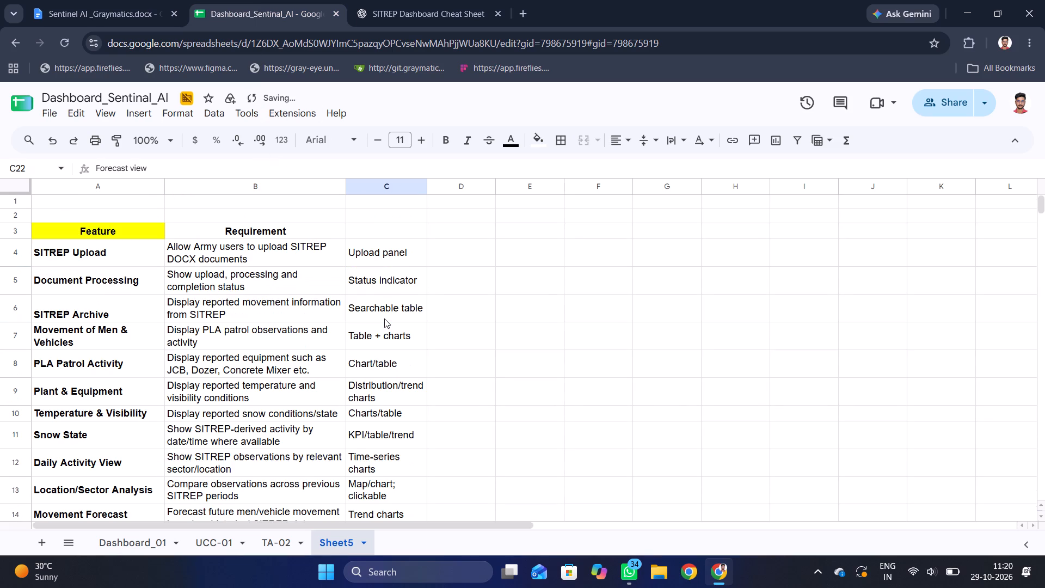
scroll(265, 256, "down", 1)
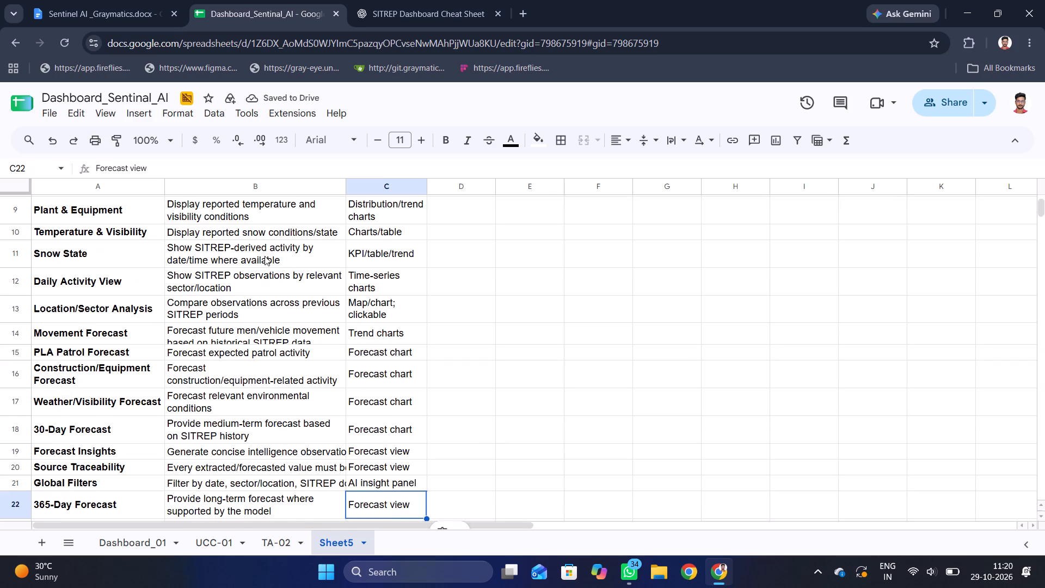
scroll(262, 256, "up", 2)
scroll(257, 256, "down", 3)
scroll(248, 244, "up", 1)
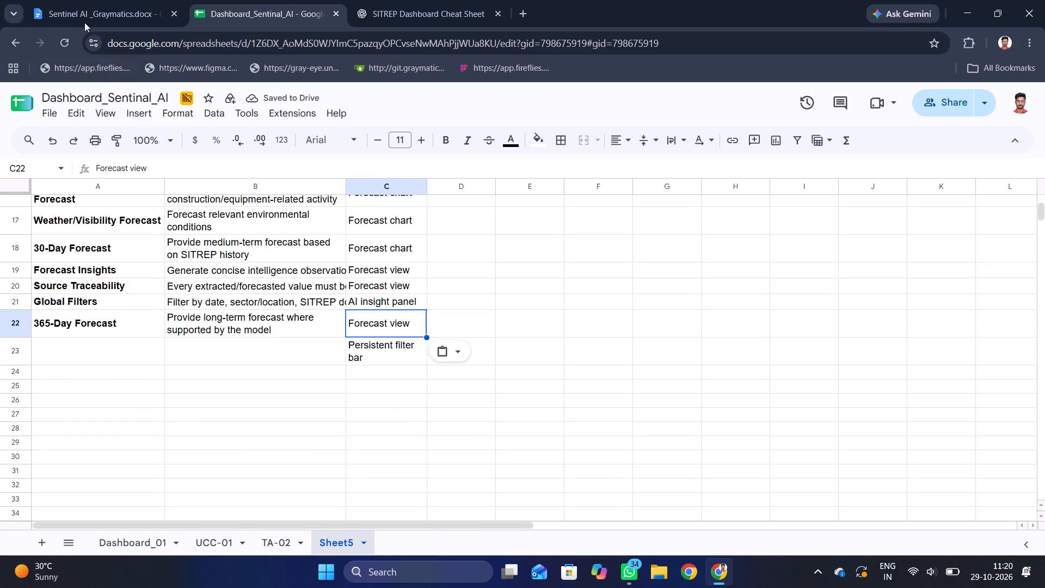
left_click(85, 10)
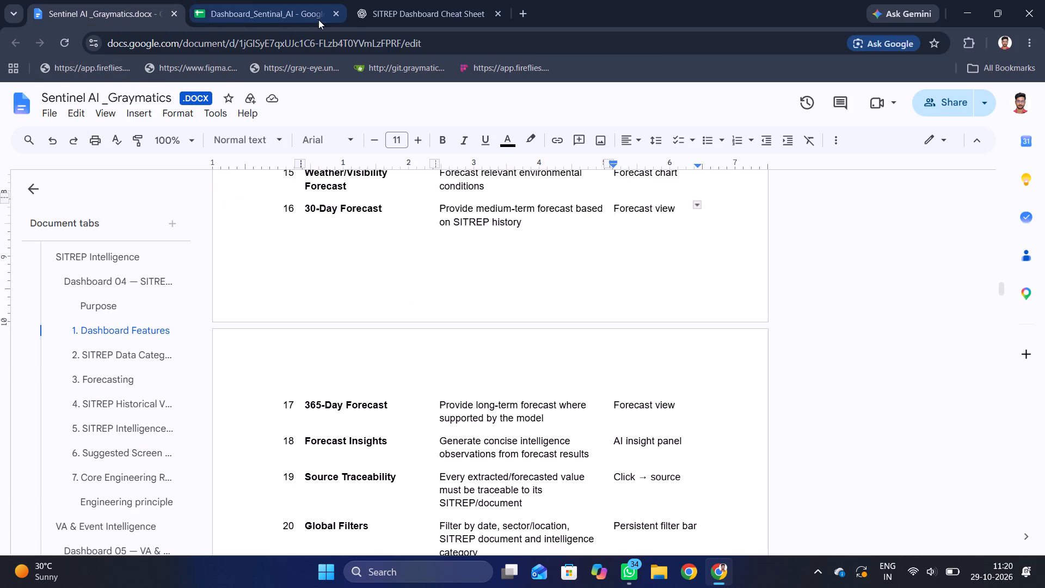
scroll(536, 224, "up", 1)
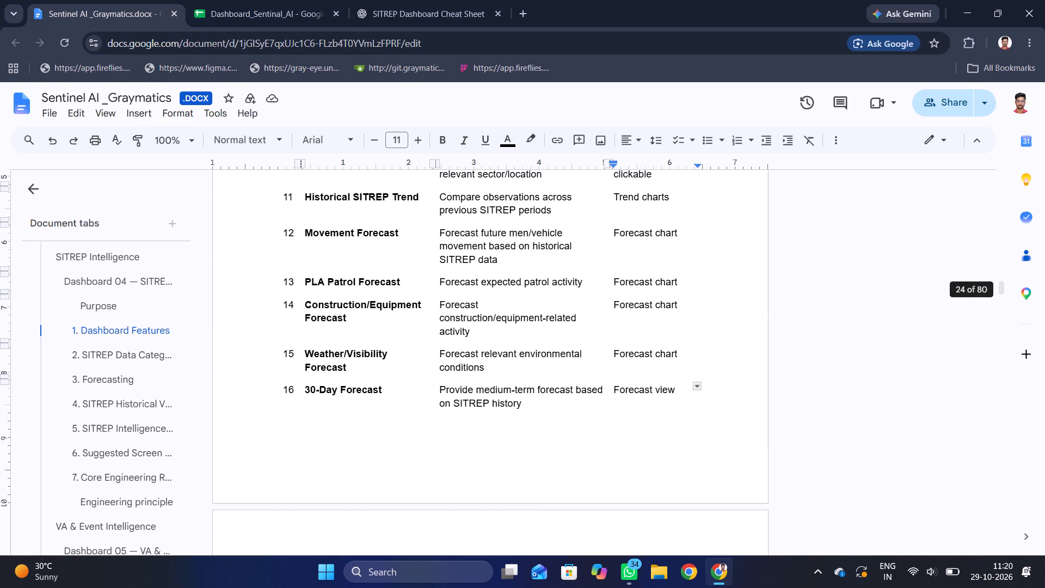
scroll(528, 358, "down", 1)
scroll(581, 377, "down", 1)
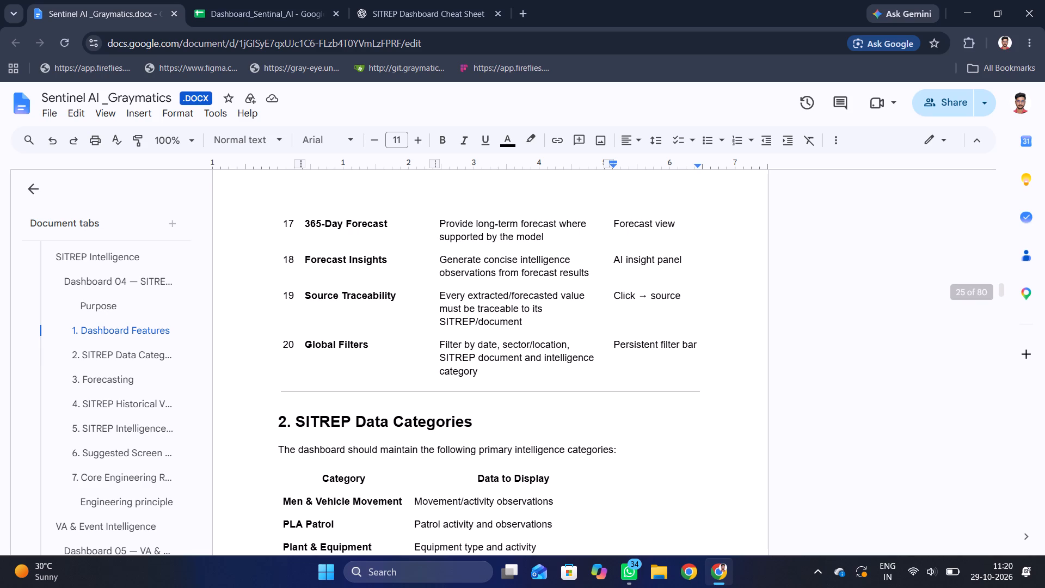
left_click(244, 0)
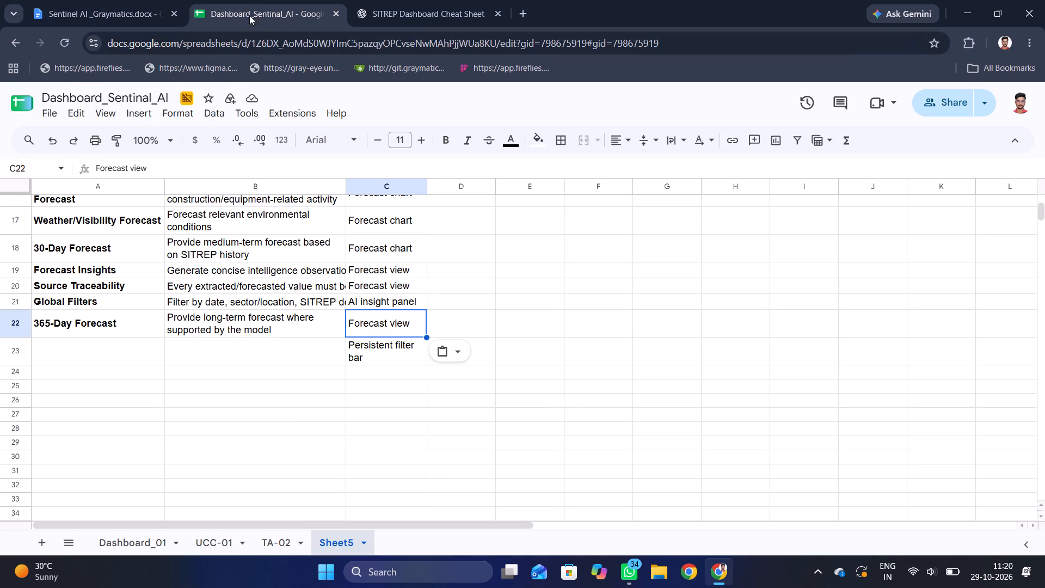
Replace the display entry in C20, beside Source Traceability, with the document's Click → source.
left_click(392, 298)
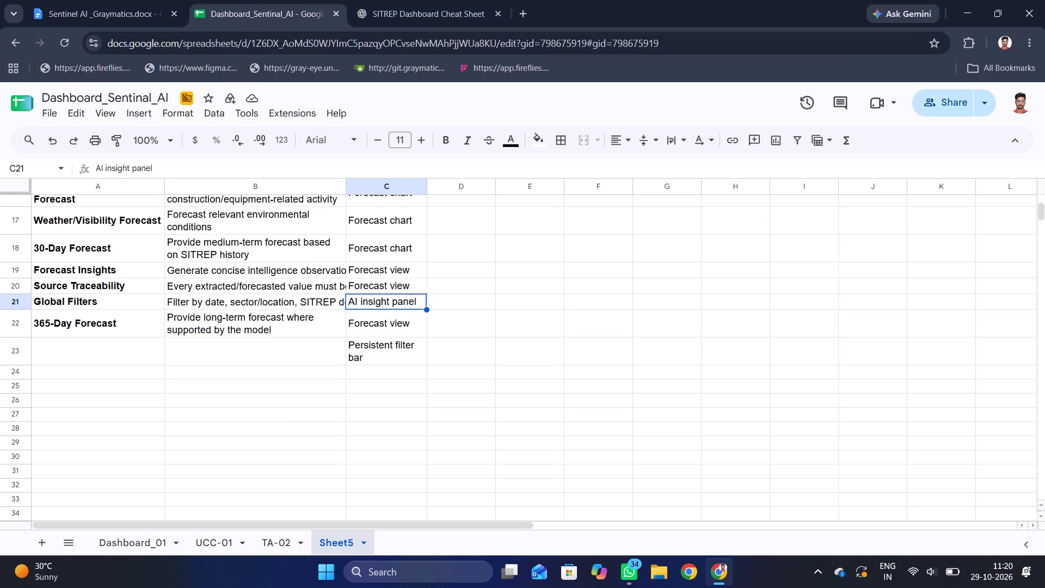
left_click(394, 293)
left_click(391, 286)
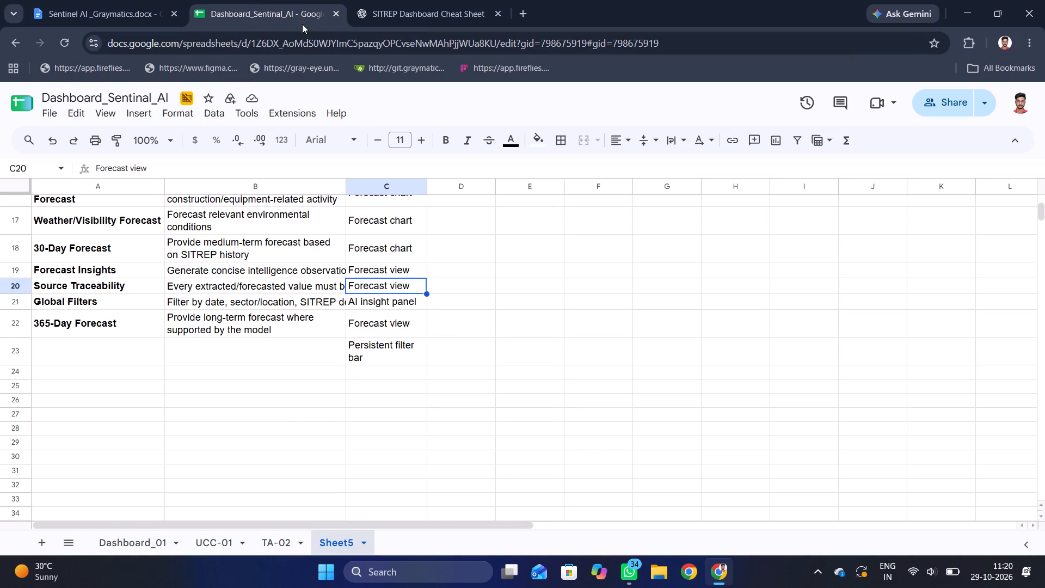
left_click(139, 0)
left_click_drag(687, 295, 628, 300)
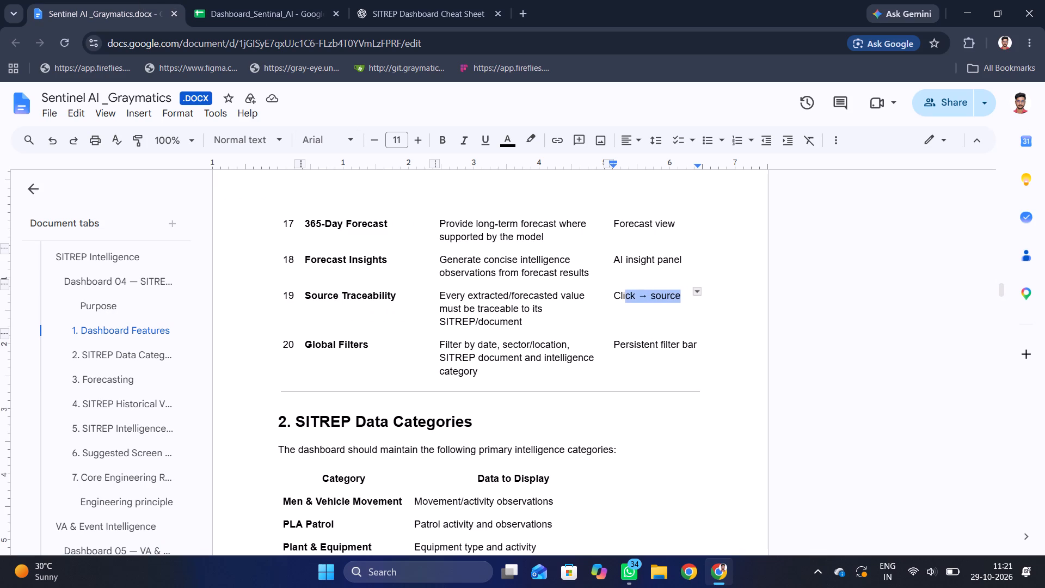
left_click_drag(628, 300, 617, 300)
key("ctrl+c")
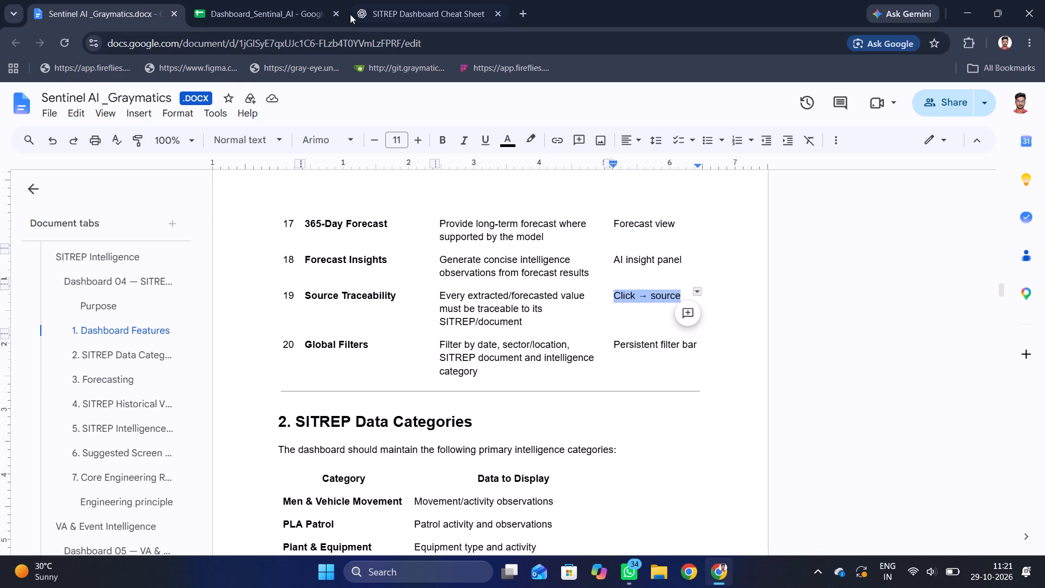
left_click(288, 0)
left_click(382, 278)
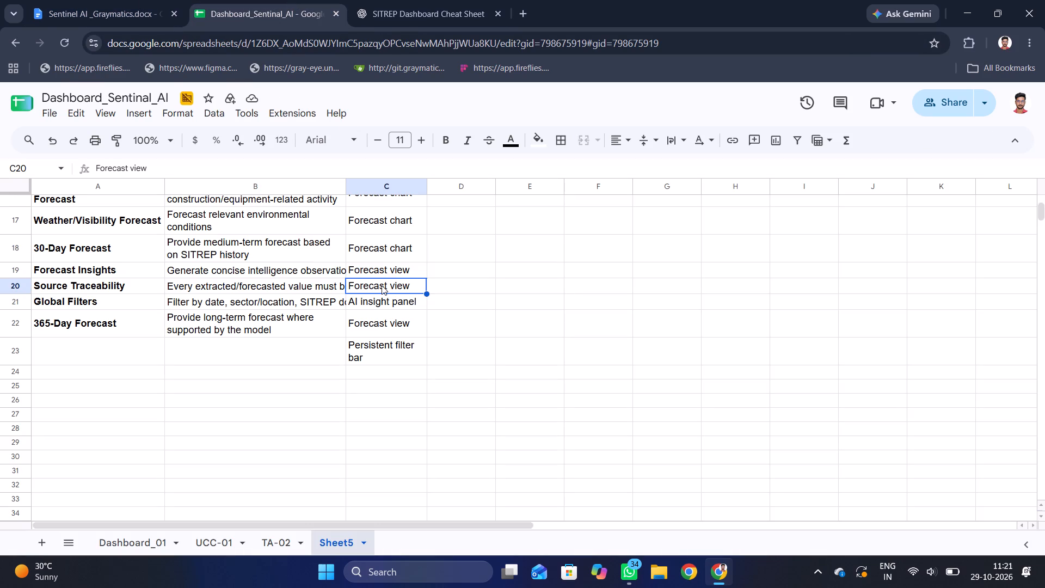
left_click(382, 285)
key("ctrl+v")
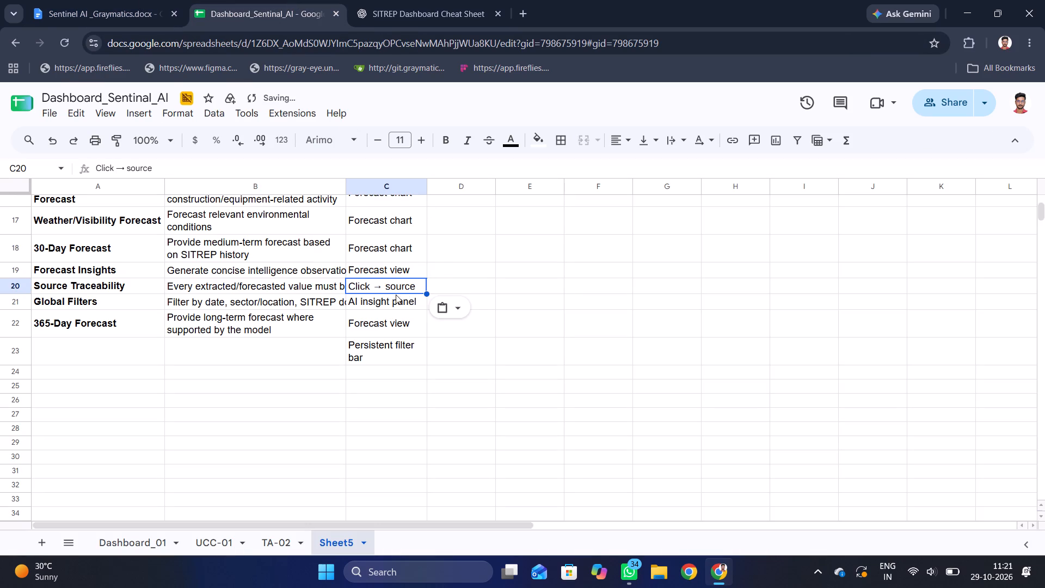
Replace the display entry in C21, beside Global Filters, with the document's Persistent filter bar, and widen column C to fit it.
left_click(138, 4)
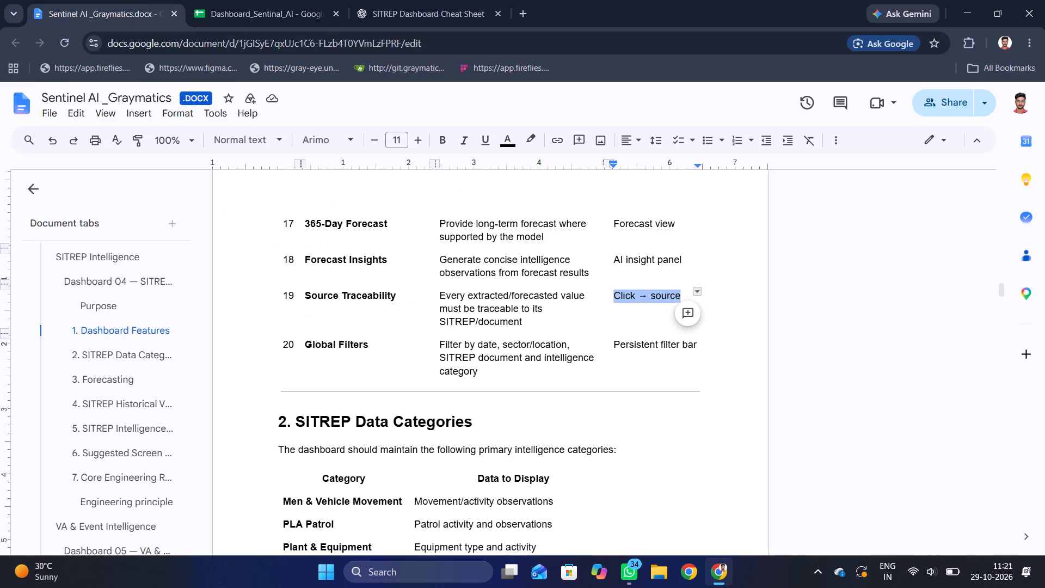
left_click_drag(696, 348, 610, 349)
key("ctrl+c")
left_click(284, 0)
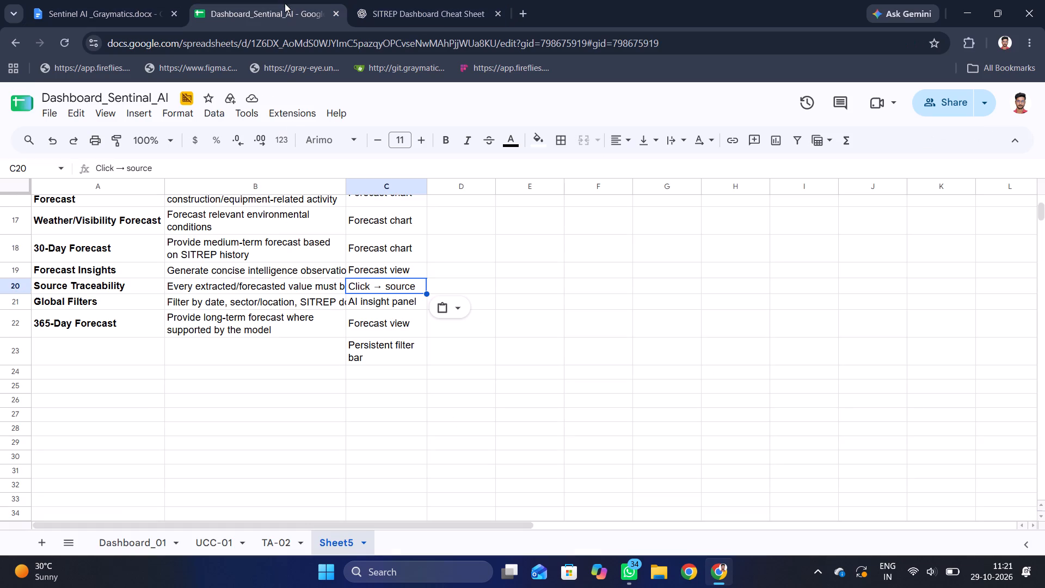
left_click(370, 301)
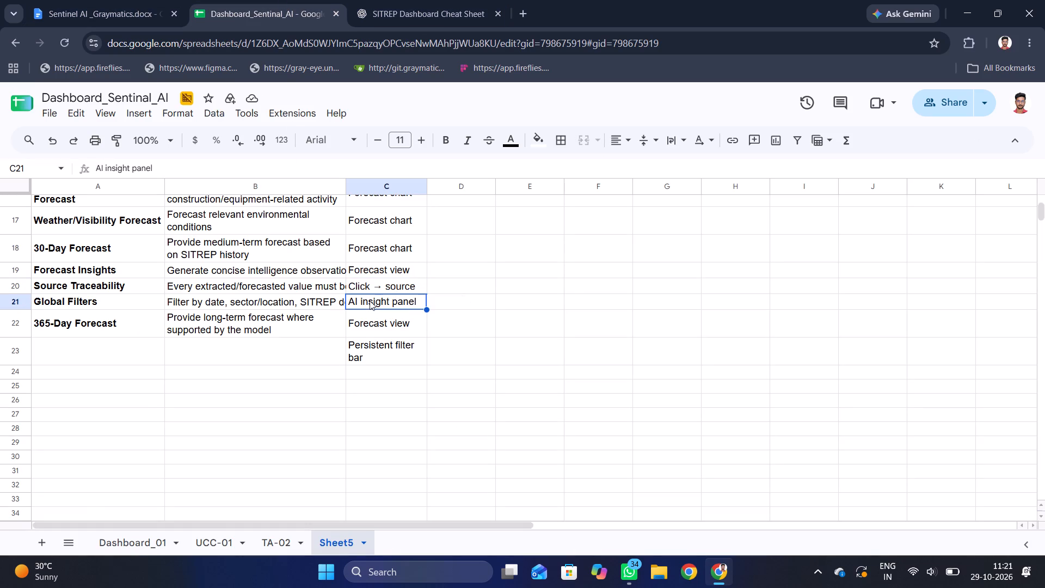
key("ctrl+v")
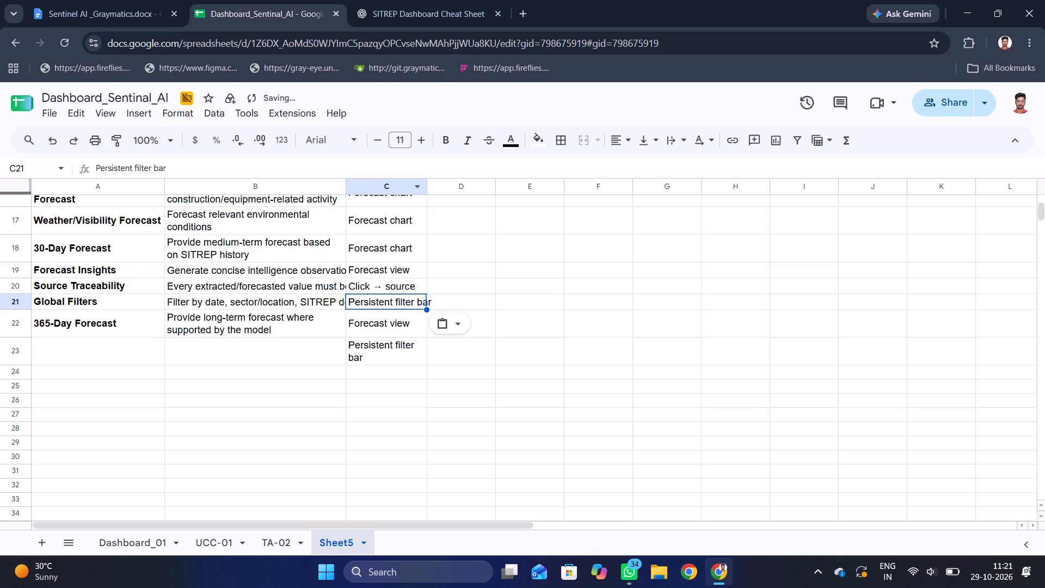
left_click_drag(428, 189, 435, 189)
Clear the duplicate Persistent filter bar entry from C23 and recheck the last display entries against the document.
left_click(395, 317)
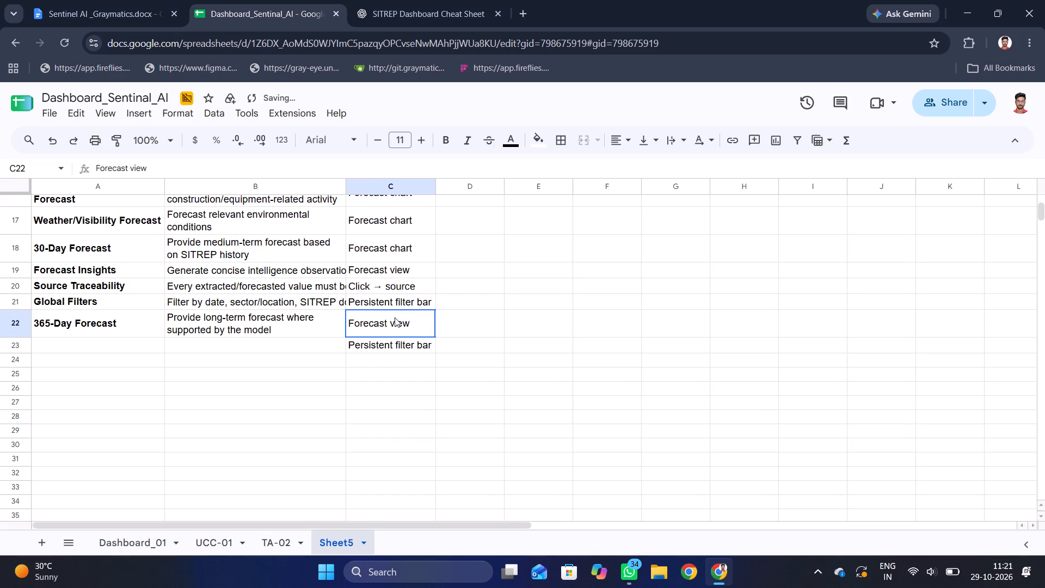
left_click(385, 349)
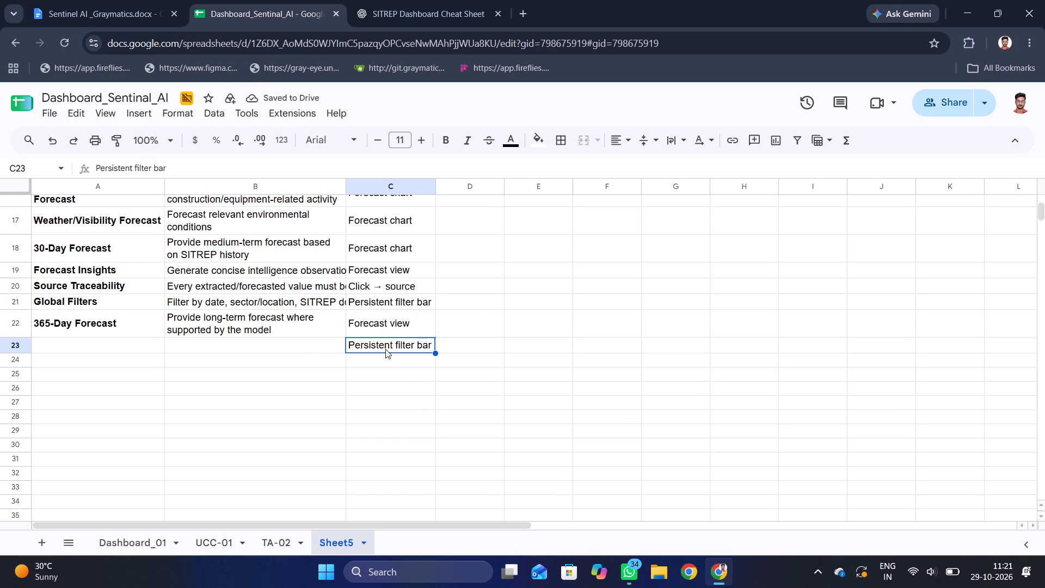
key("BackSpace")
scroll(376, 338, "up", 1)
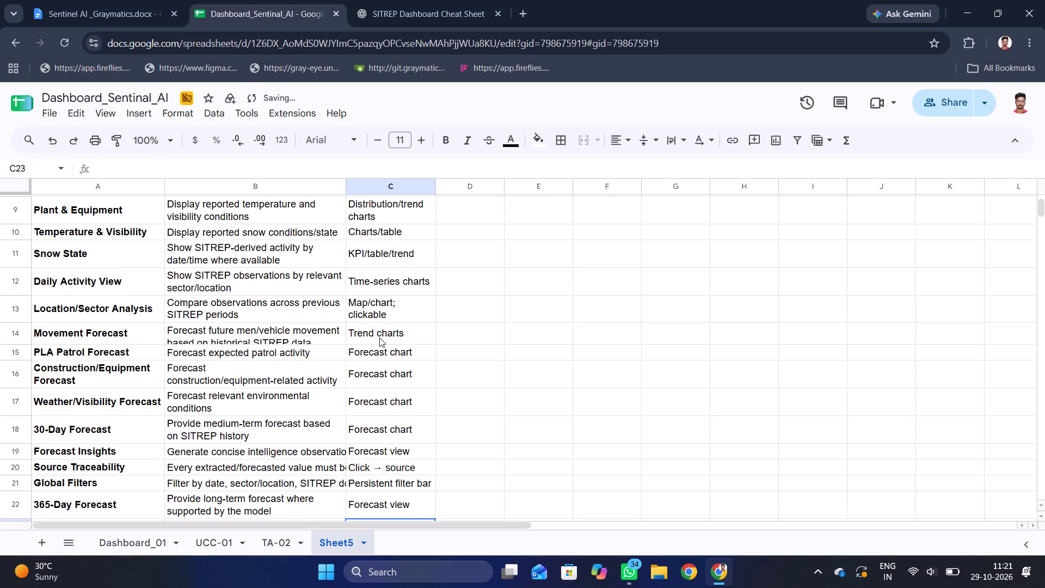
scroll(411, 379, "down", 1)
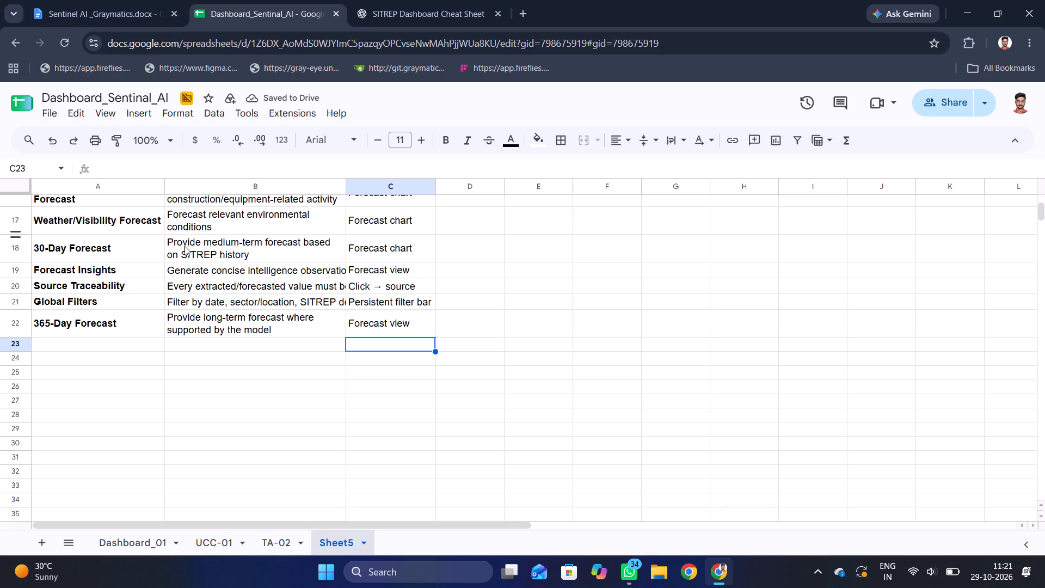
left_click(119, 8)
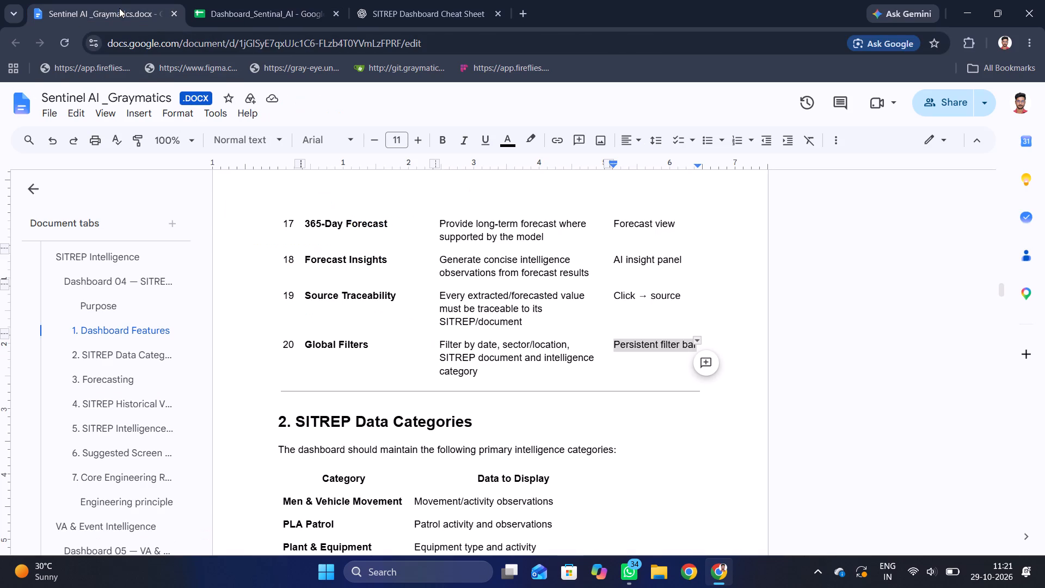
left_click(635, 310)
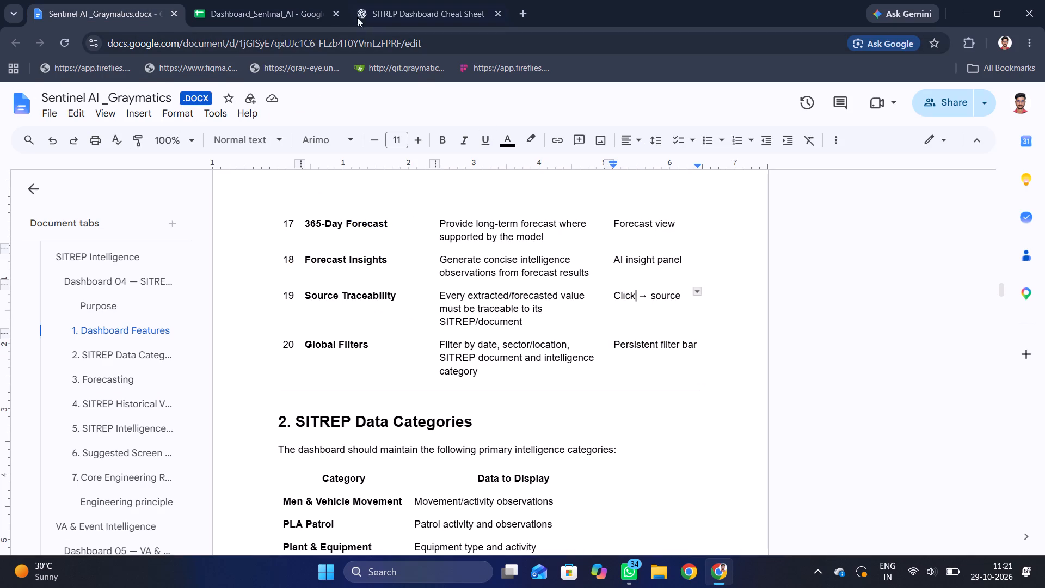
left_click(265, 9)
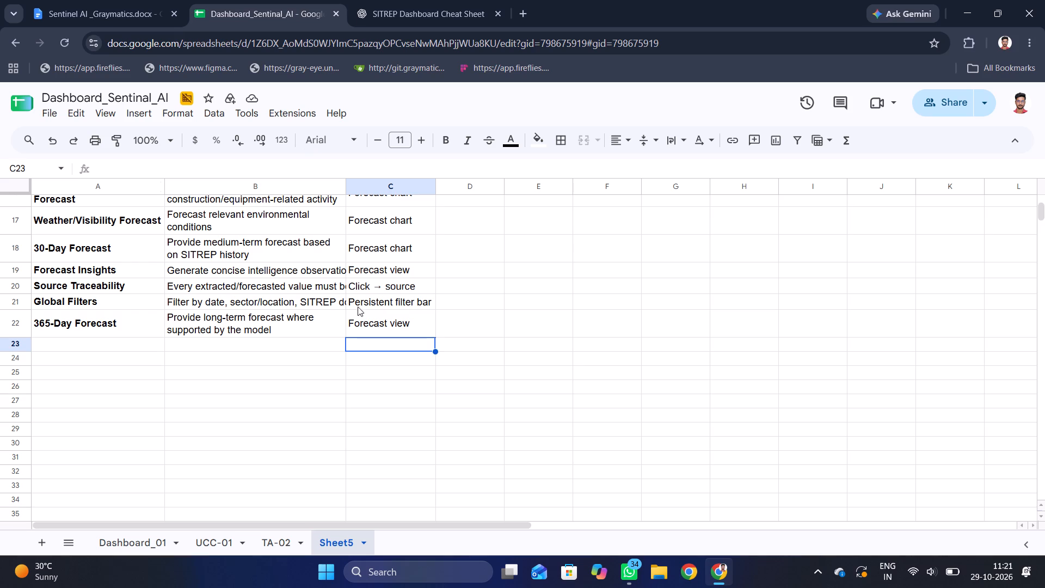
left_click(372, 317)
Widen the Requirement column B slightly.
scroll(402, 309, "up", 1)
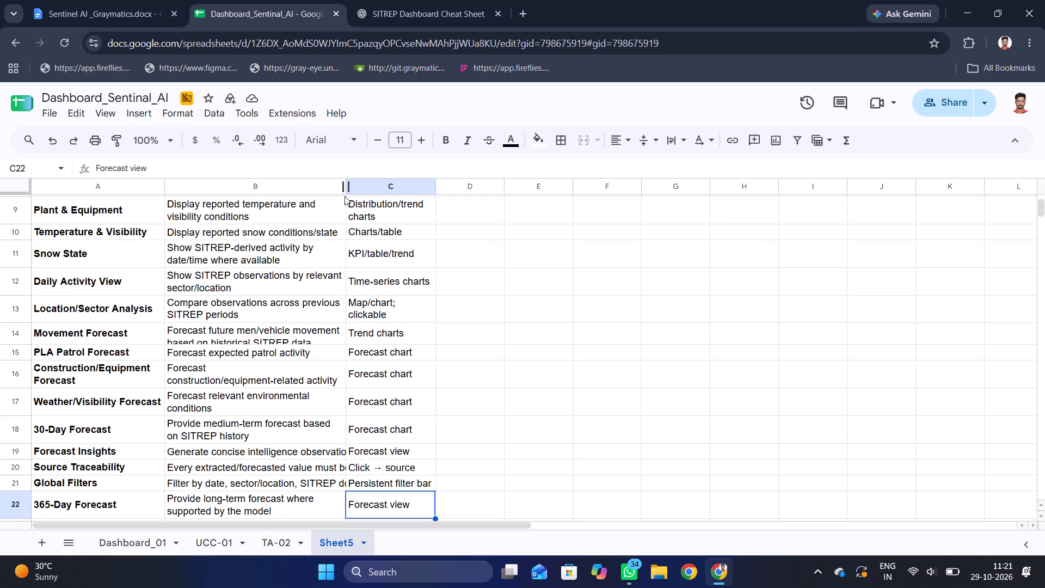
left_click_drag(346, 188, 354, 187)
scroll(390, 261, "down", 1)
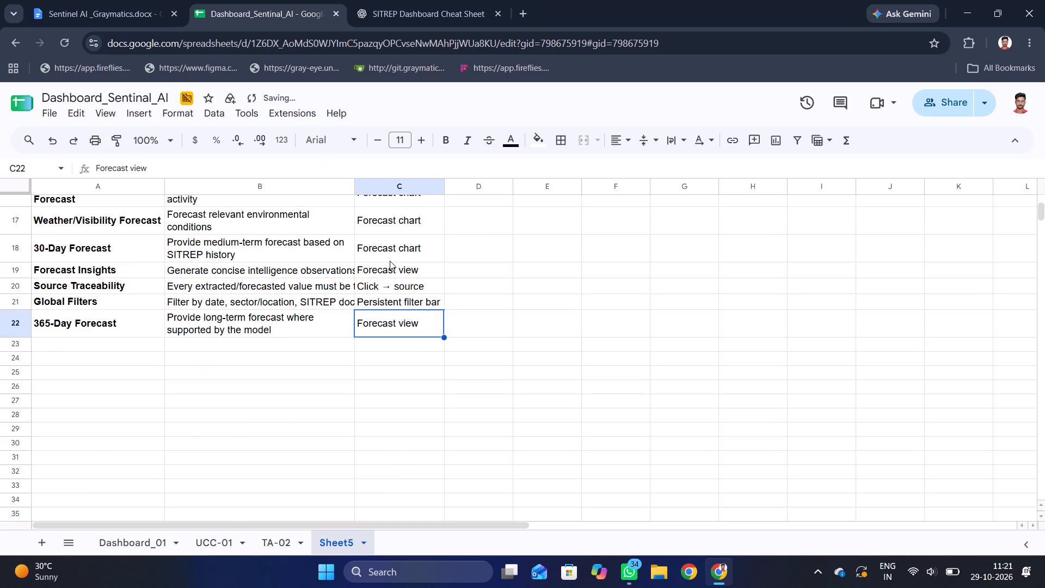
scroll(336, 269, "up", 4)
Set the requirements in B4:B22 to middle vertical alignment with wrapped text, and look over the rows.
left_click_drag(187, 251, 236, 476)
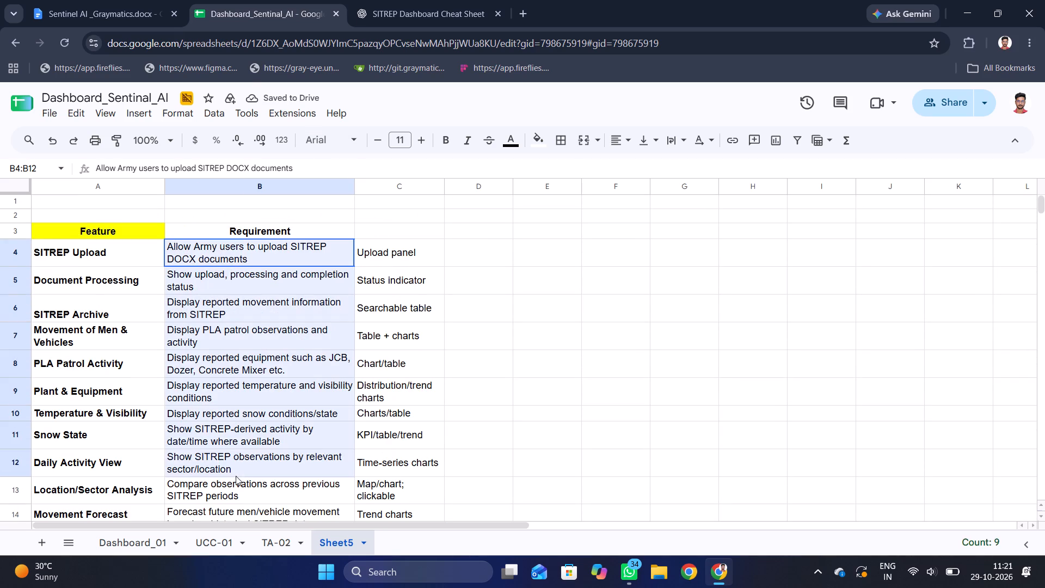
left_click_drag(236, 476, 244, 347)
scroll(236, 476, "down", 2)
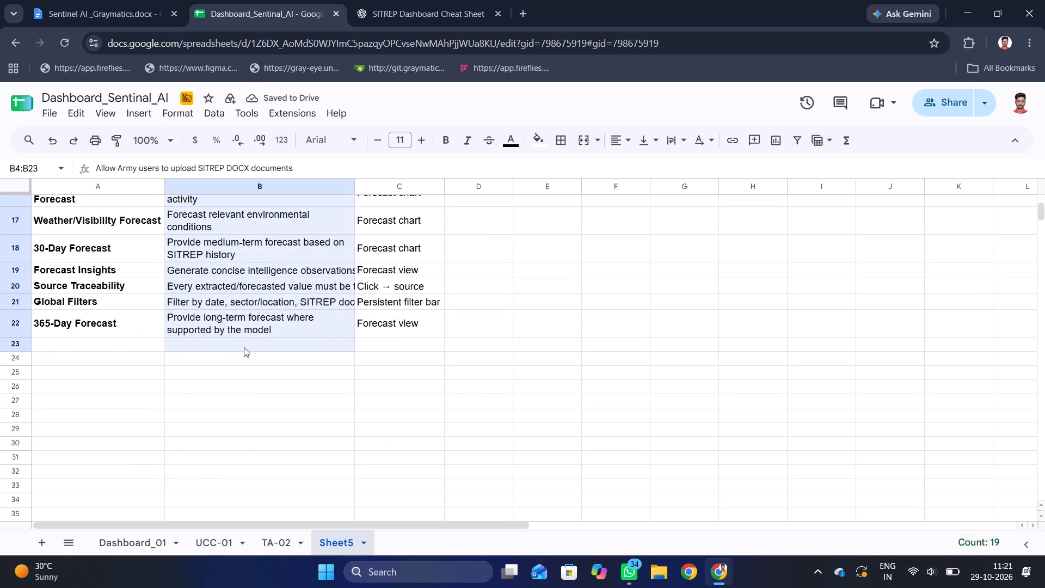
left_click_drag(244, 347, 240, 333)
left_click(652, 138)
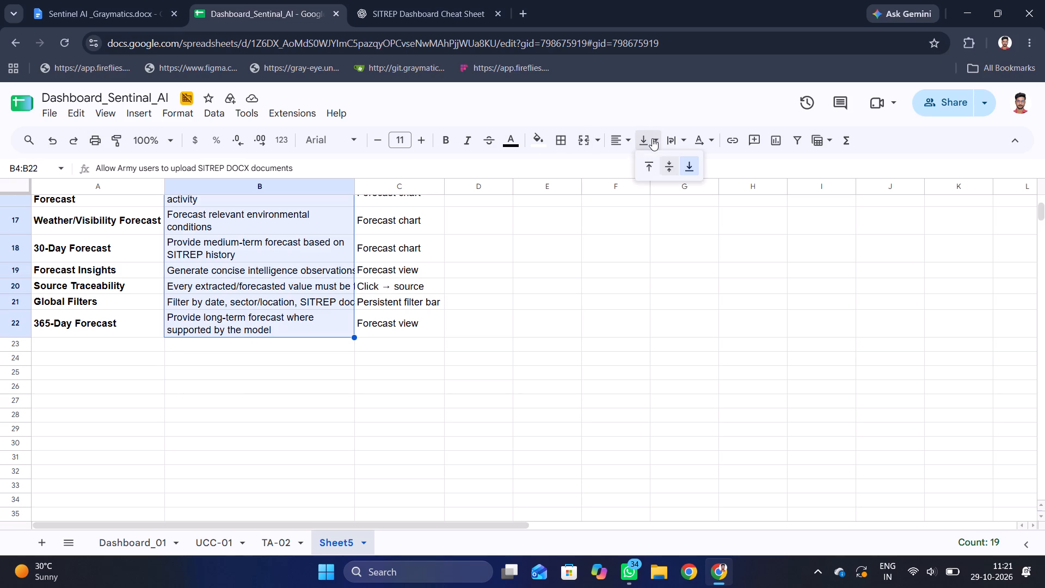
left_click(665, 169)
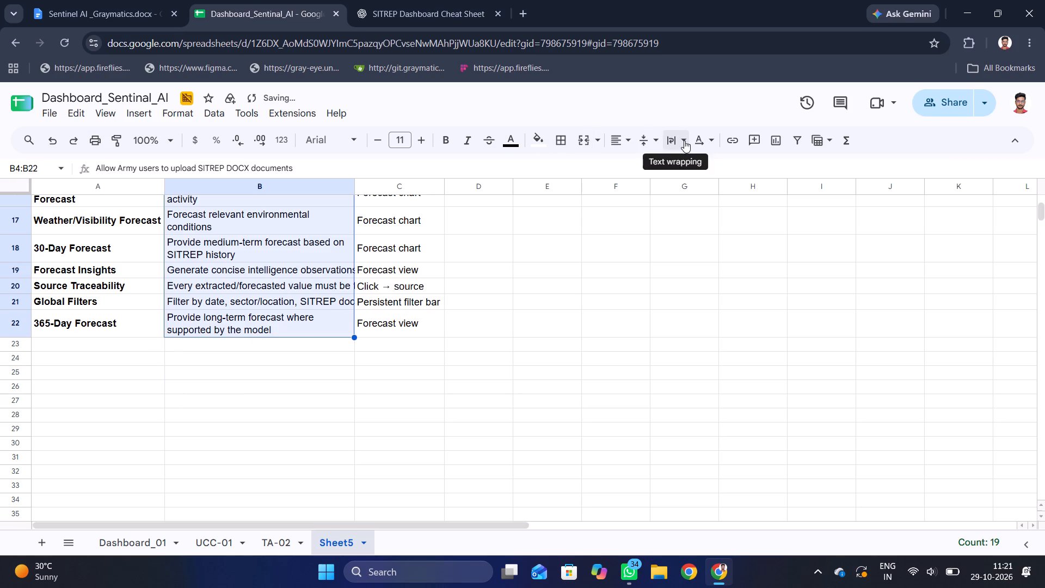
left_click(684, 140)
left_click(699, 164)
left_click(457, 332)
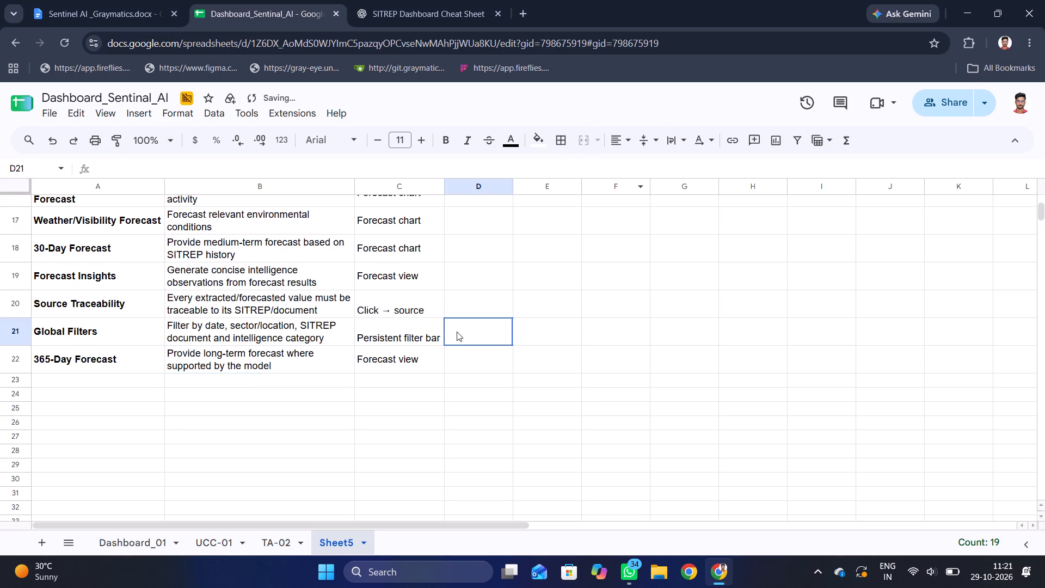
scroll(456, 330, "up", 5)
scroll(456, 317, "down", 1)
scroll(456, 317, "up", 1)
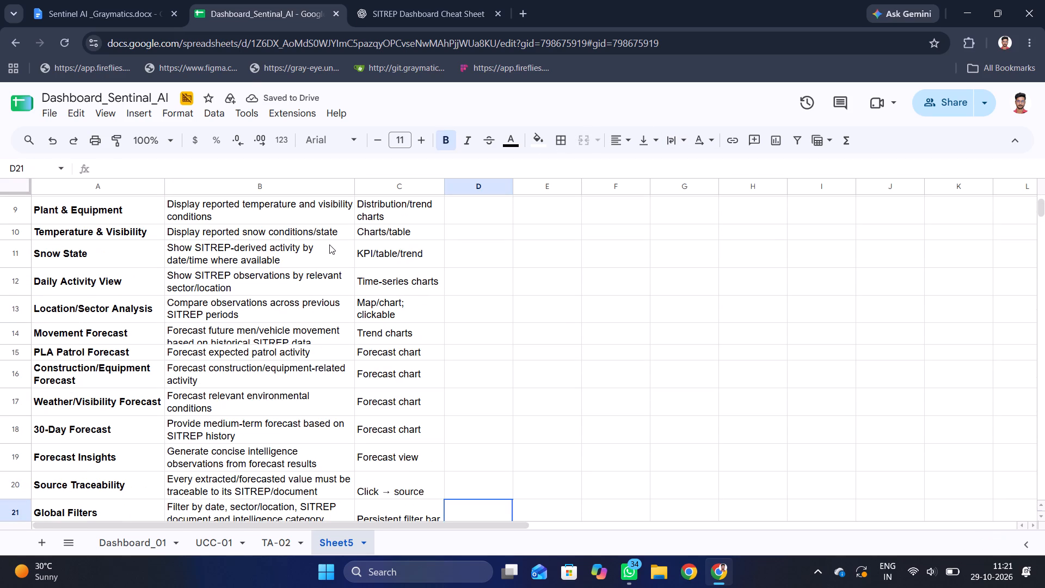
scroll(329, 244, "down", 3)
scroll(328, 243, "up", 4)
Fill the Requirement header cell B3 with yellow.
left_click(245, 226)
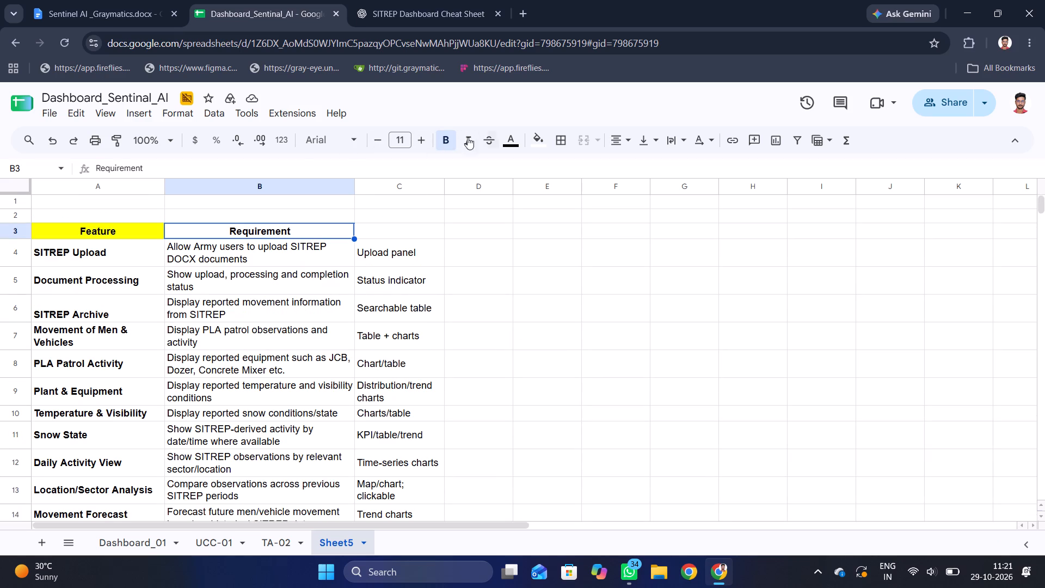
left_click(535, 140)
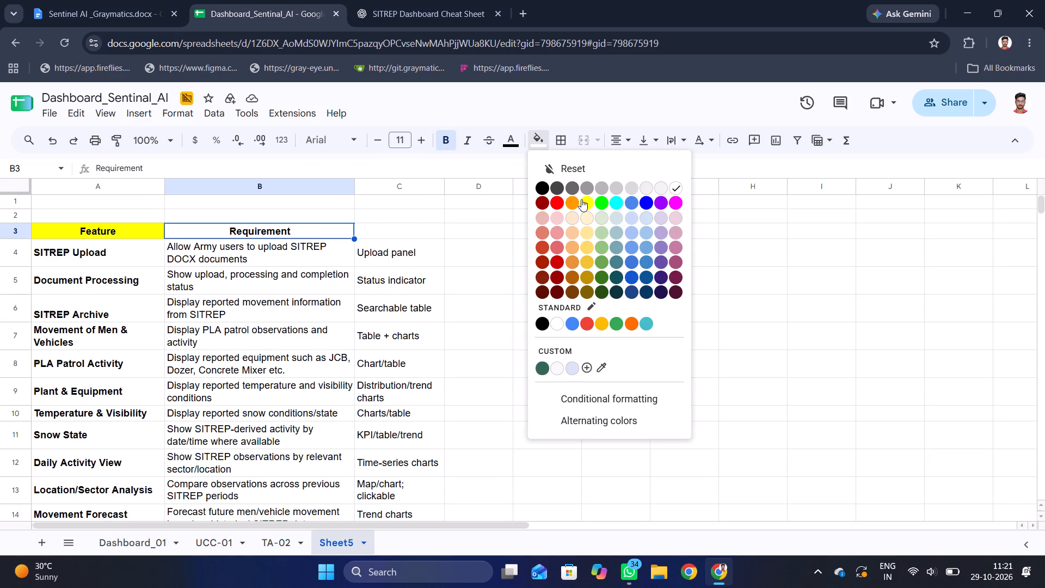
left_click(587, 200)
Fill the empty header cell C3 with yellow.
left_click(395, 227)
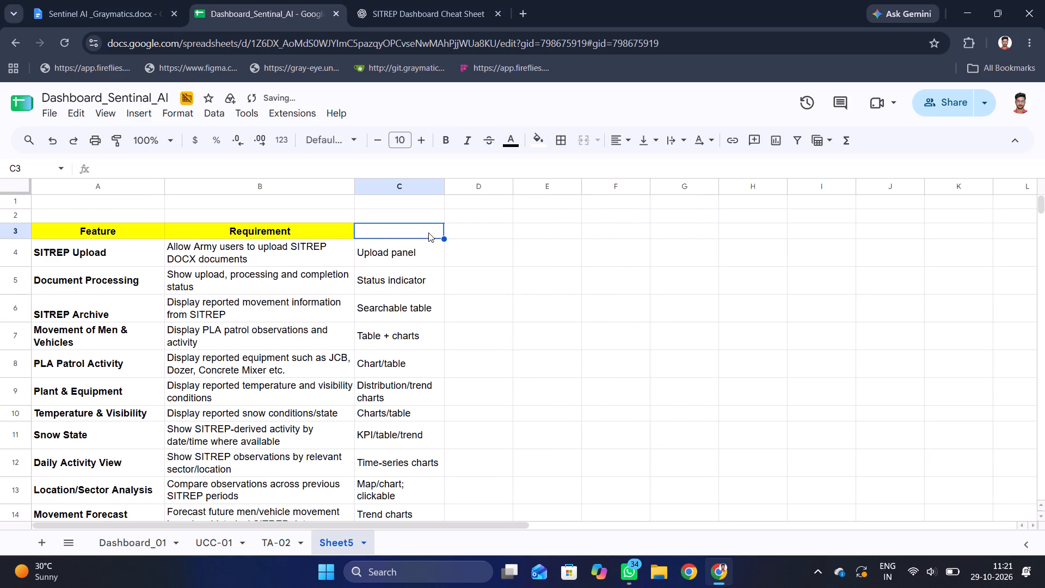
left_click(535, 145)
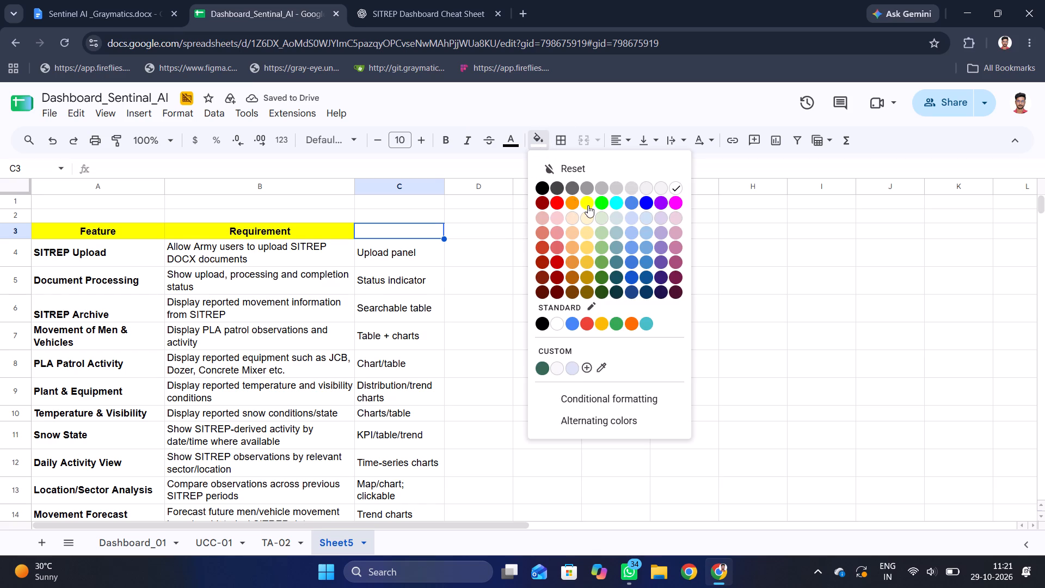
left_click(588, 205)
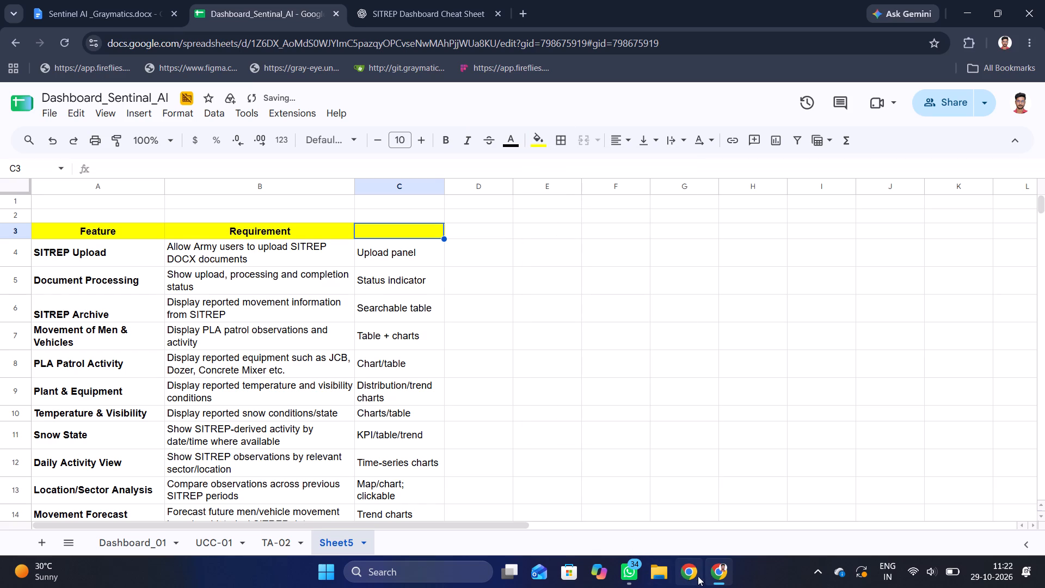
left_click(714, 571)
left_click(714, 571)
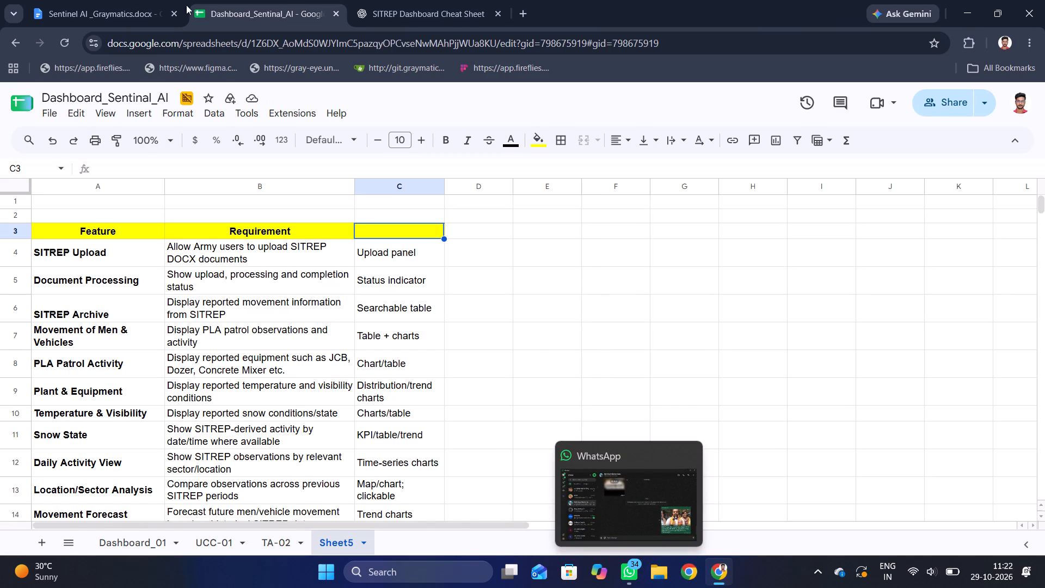
Copy the Display / Interaction header from the document's Dashboard Features table into C3 and widen column C to fit it.
left_click(125, 2)
scroll(584, 318, "up", 3)
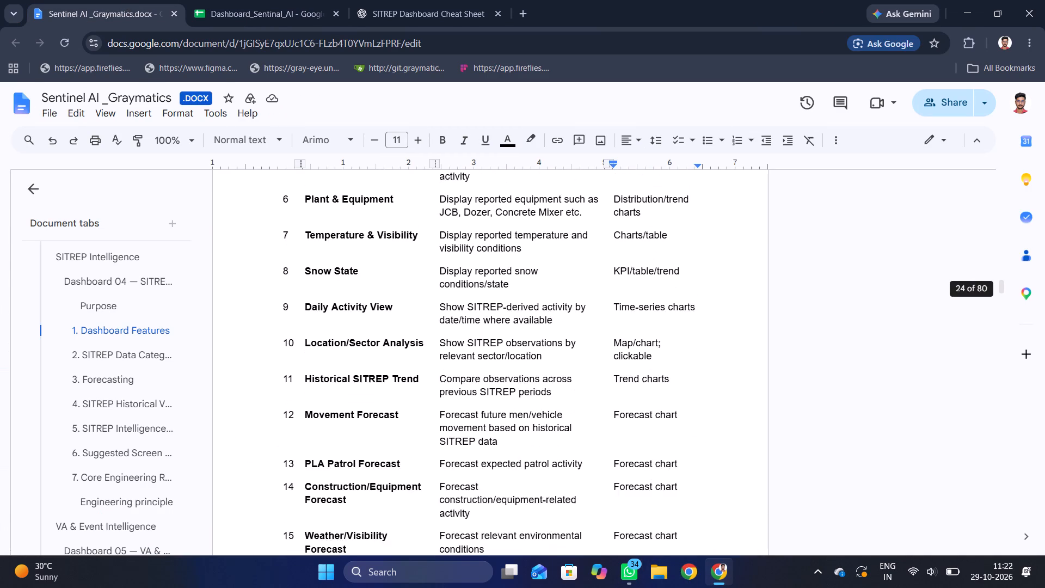
scroll(584, 317, "up", 3)
left_click_drag(696, 373, 636, 361)
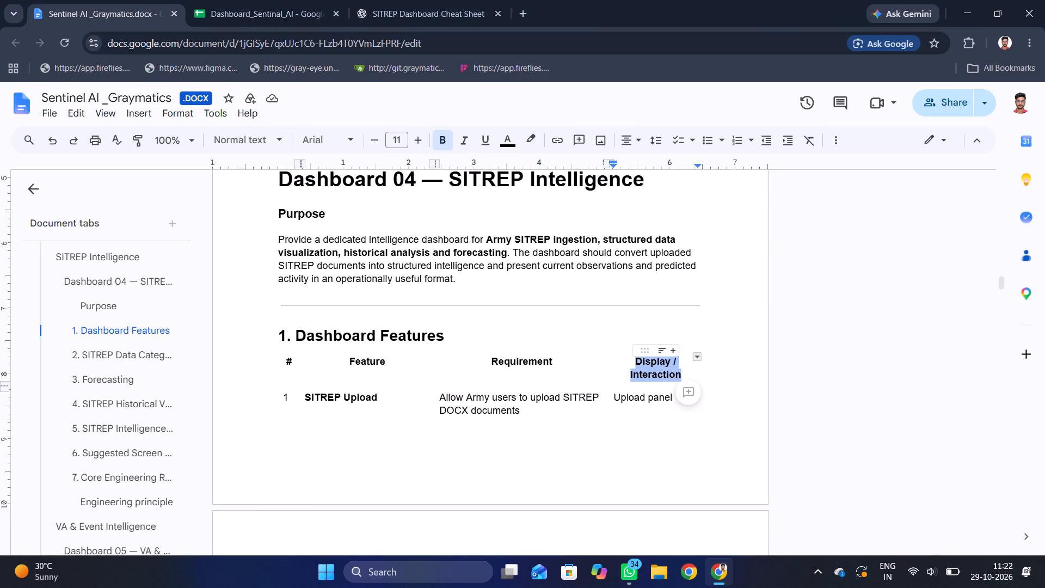
key("ctrl+c")
left_click(290, 5)
left_click(410, 233)
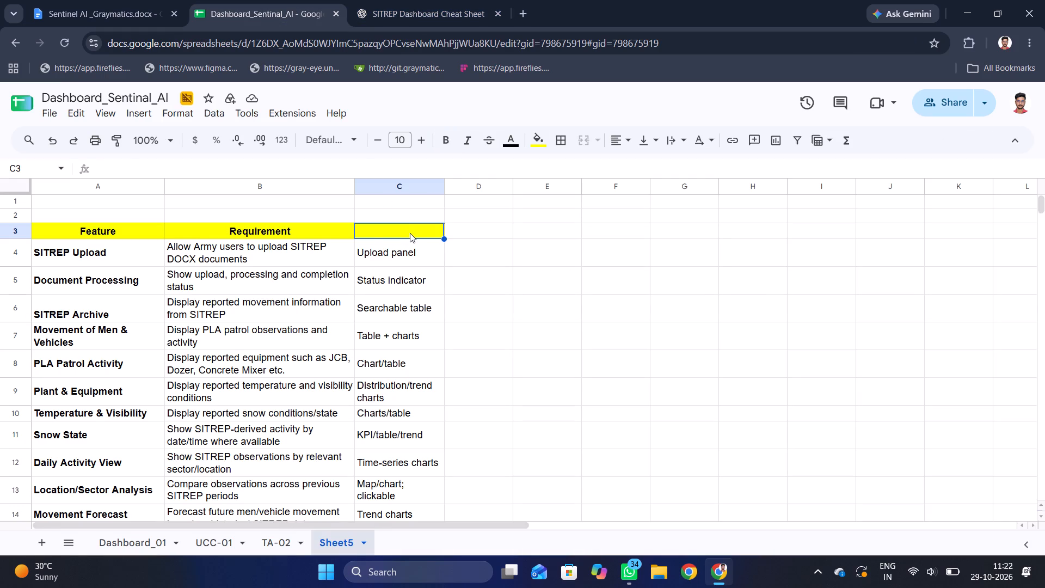
key("ctrl+v")
left_click_drag(446, 187, 460, 186)
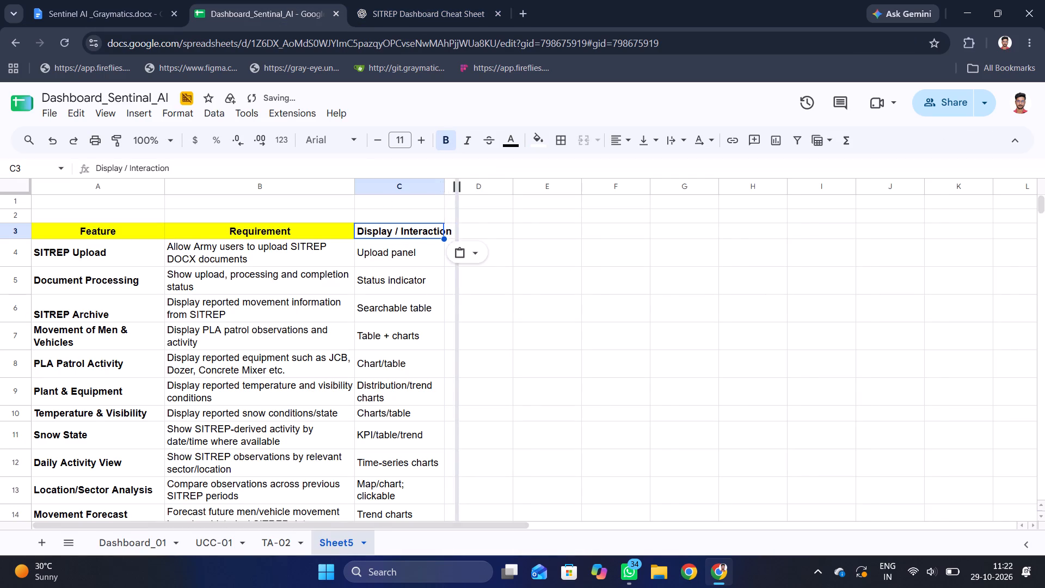
Fill the Display / Interaction header cell C3 with yellow.
left_click(423, 229)
left_click(531, 136)
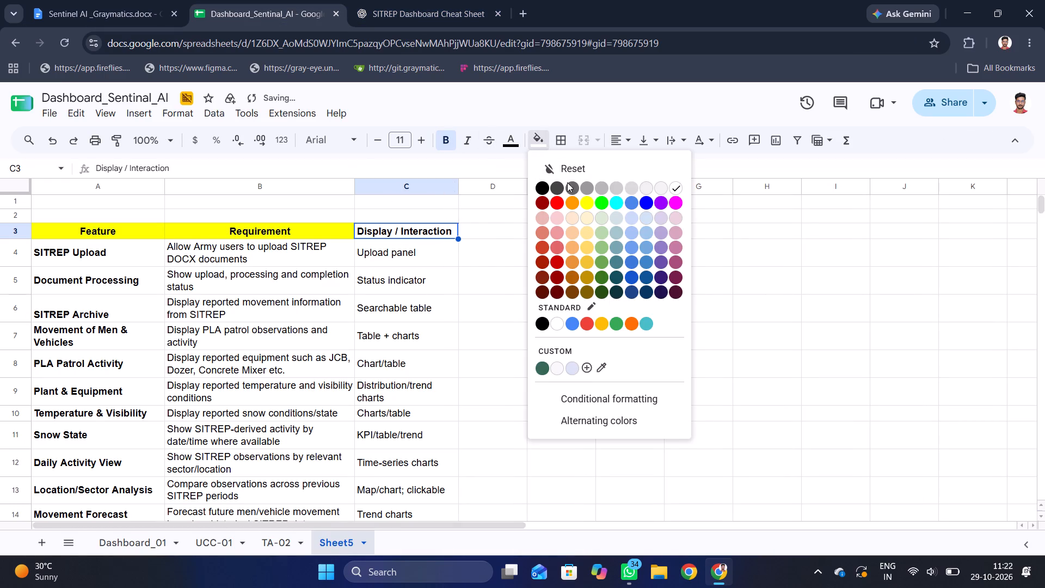
left_click(583, 198)
left_click(497, 231)
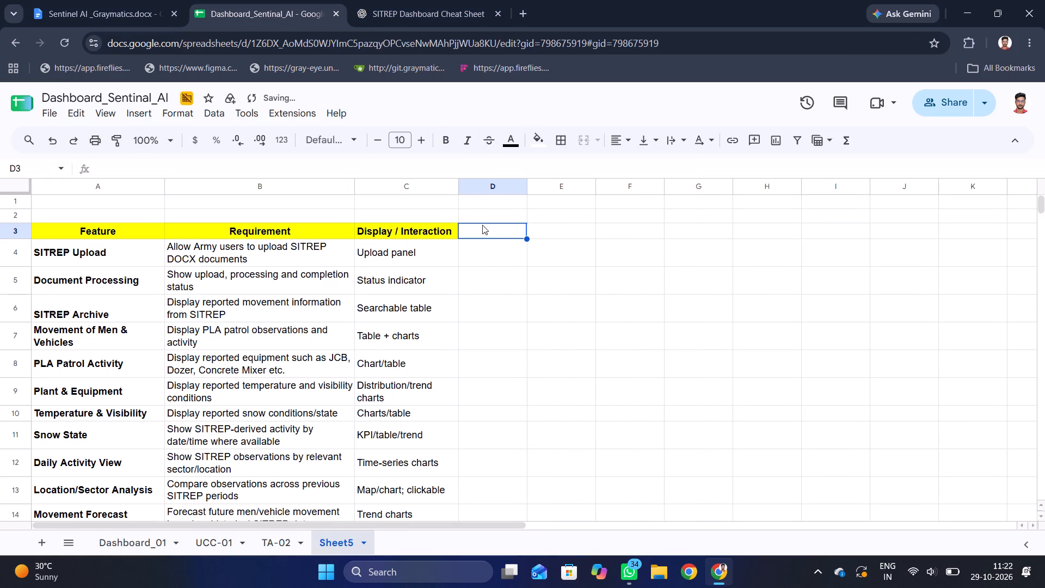
Widen column C so that the Distribution/trend charts entry fits on one line.
left_click_drag(460, 185, 470, 185)
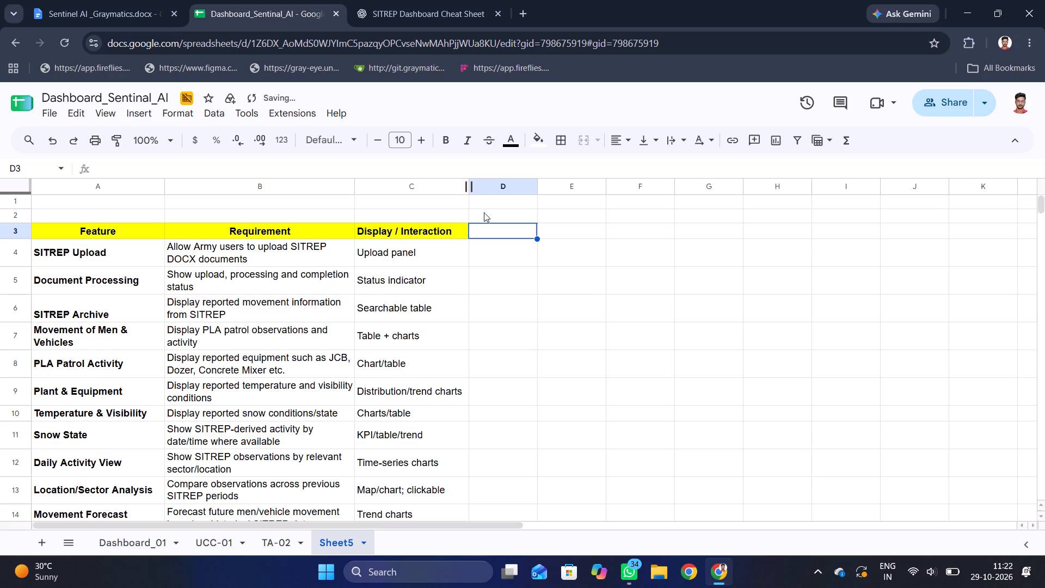
left_click(511, 226)
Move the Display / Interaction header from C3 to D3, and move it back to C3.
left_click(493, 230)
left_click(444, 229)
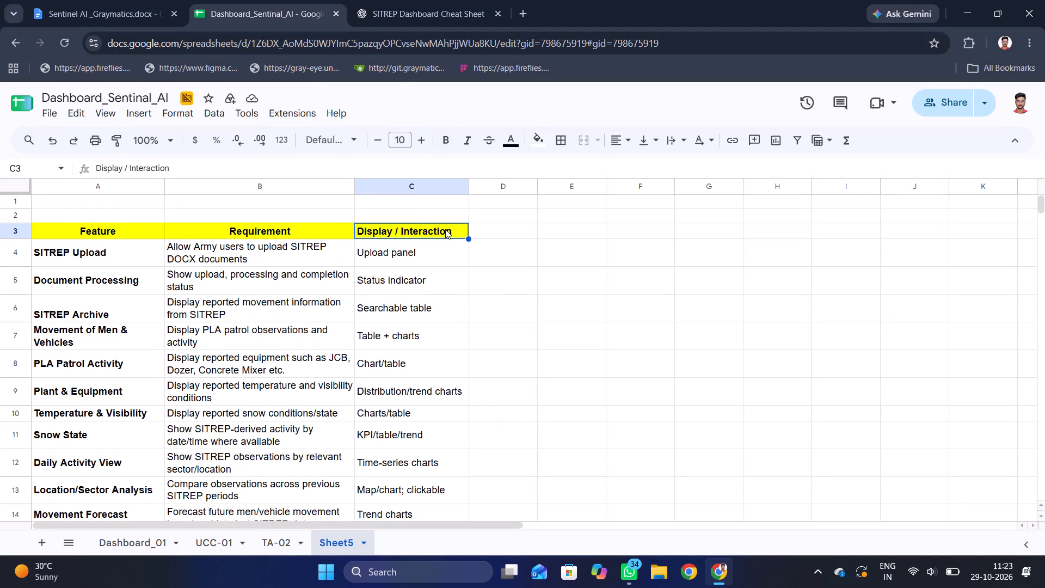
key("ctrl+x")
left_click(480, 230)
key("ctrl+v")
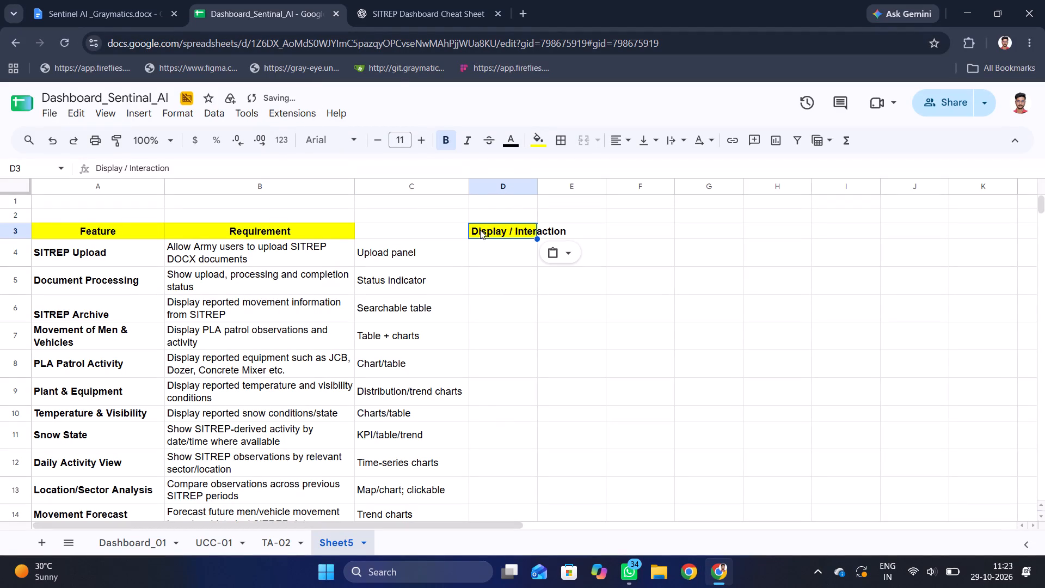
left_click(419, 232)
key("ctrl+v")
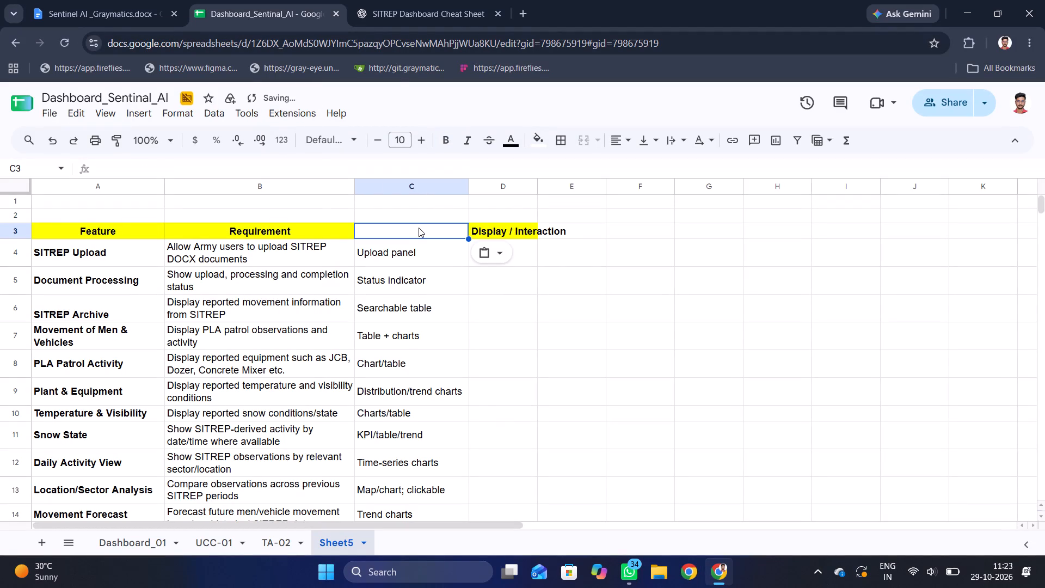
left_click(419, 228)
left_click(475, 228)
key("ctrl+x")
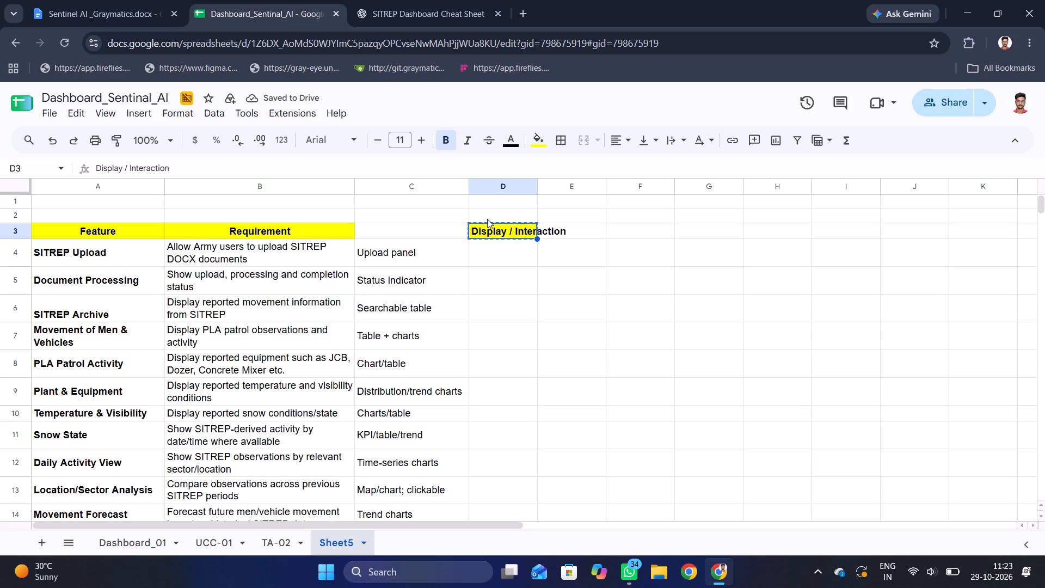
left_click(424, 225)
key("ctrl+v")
Copy the formatted Display / Interaction header from C3 into D3 and replace the copy's text with Status.
left_click(425, 227)
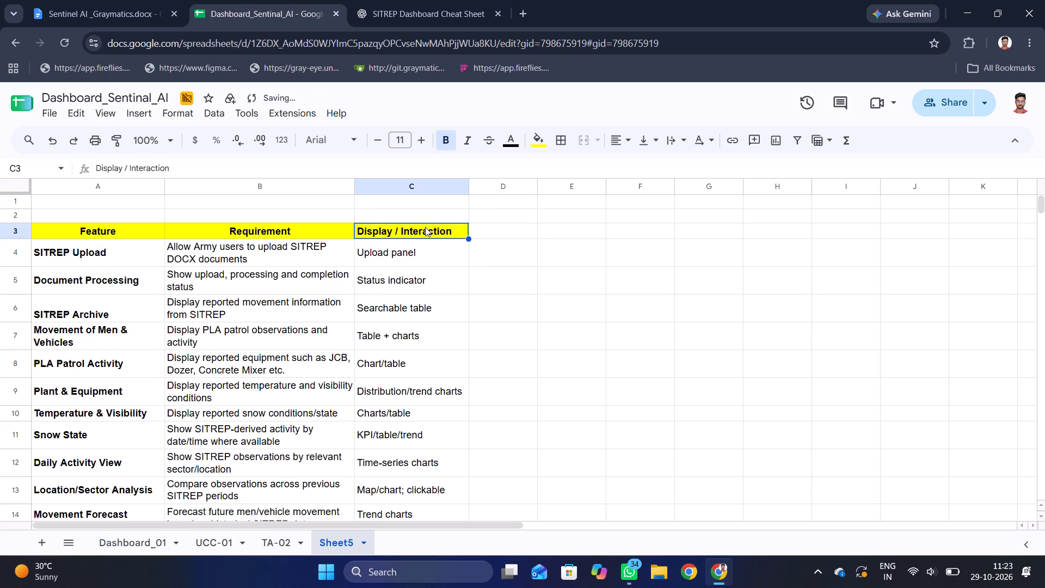
key("ctrl+c")
left_click(466, 230)
left_click(473, 229)
key("ctrl+v")
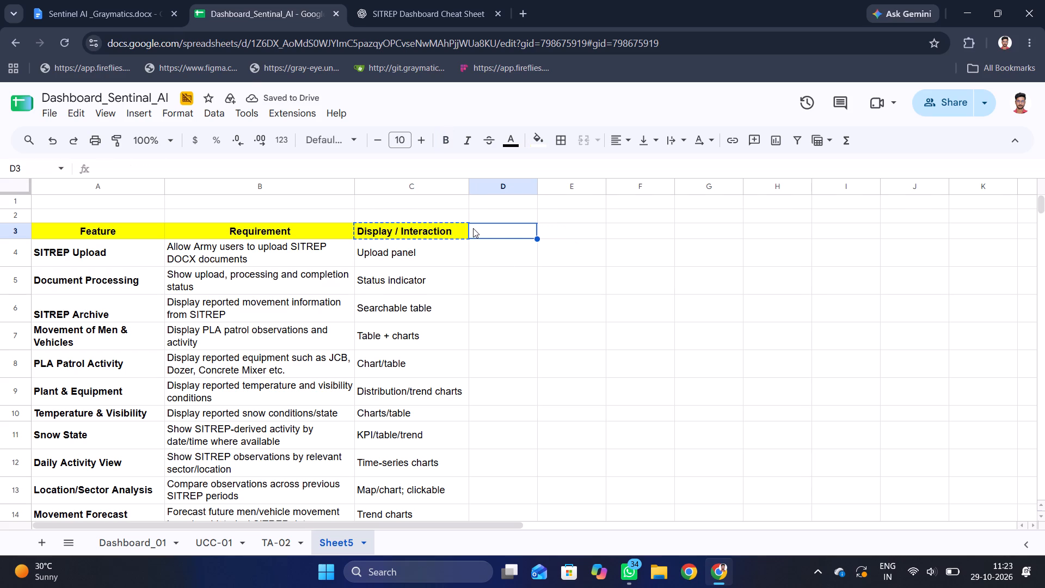
double_click(495, 234)
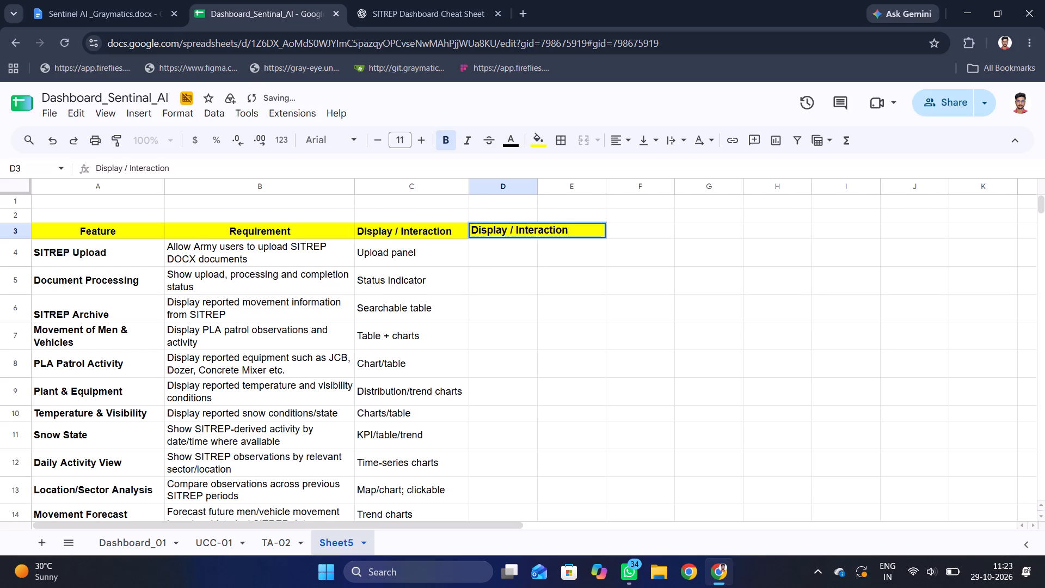
key("ctrl+a")
type("Status")
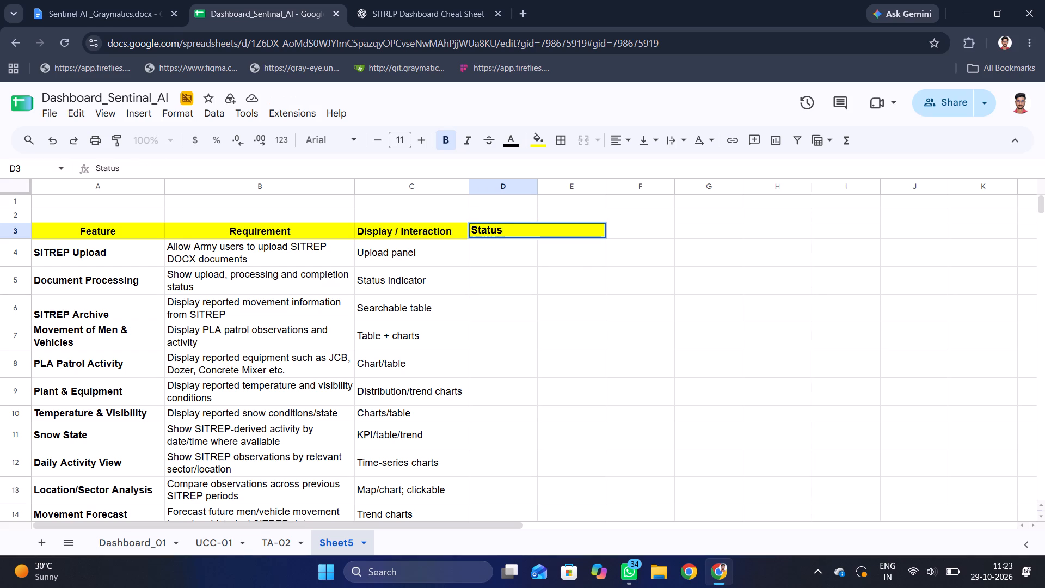
key("Return")
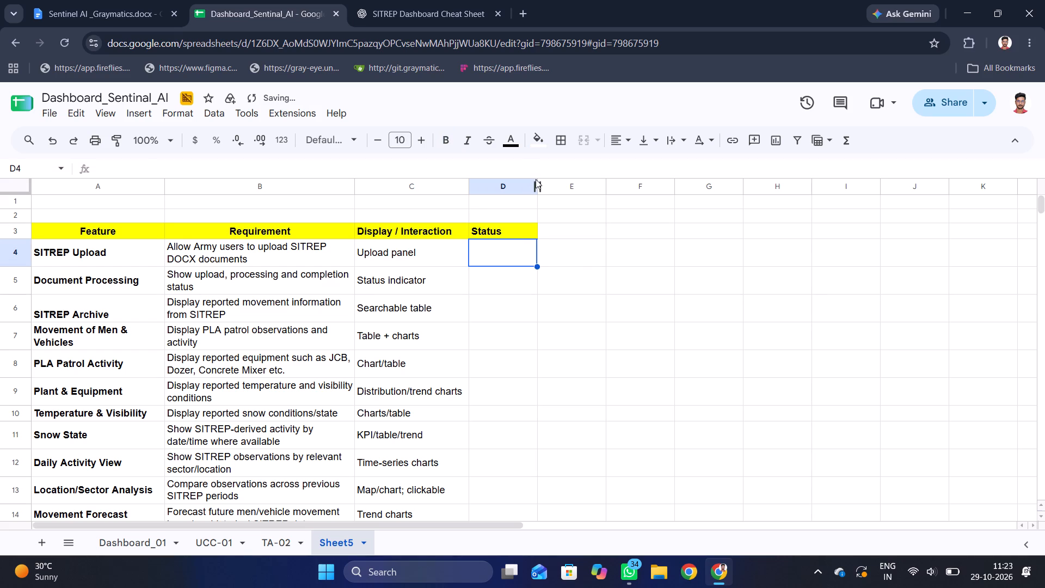
Adjust column D to be slightly wider than the default width under the Status header.
left_click_drag(537, 186, 558, 186)
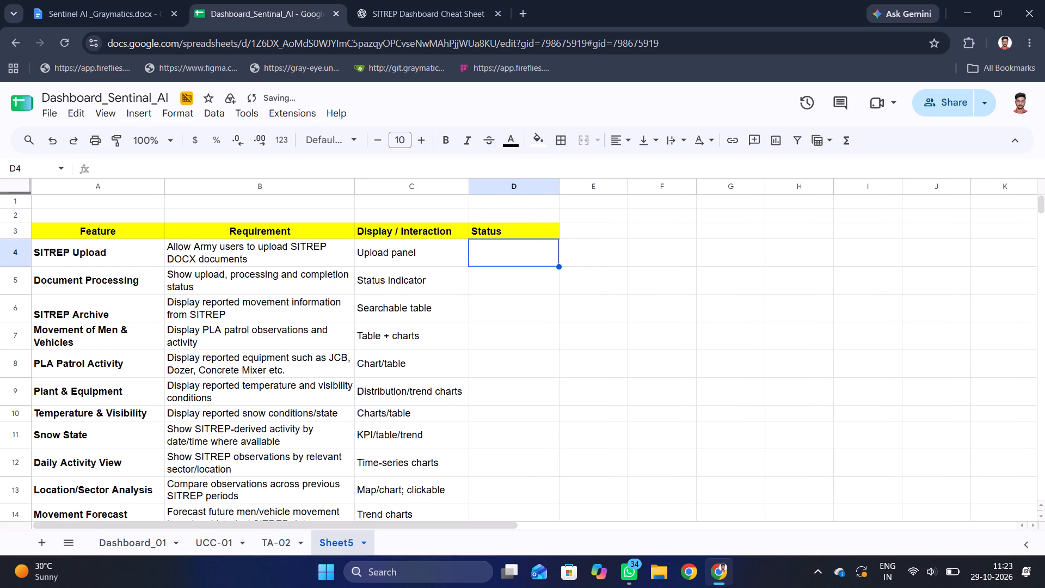
left_click(495, 242)
double_click(512, 235)
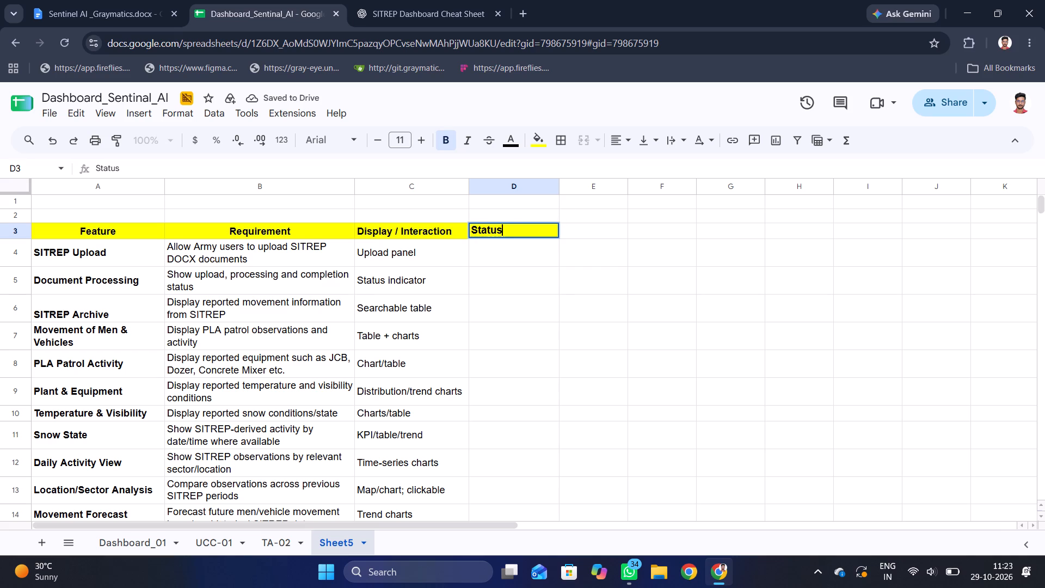
left_click(500, 227)
left_click_drag(562, 186, 551, 186)
left_click(513, 257)
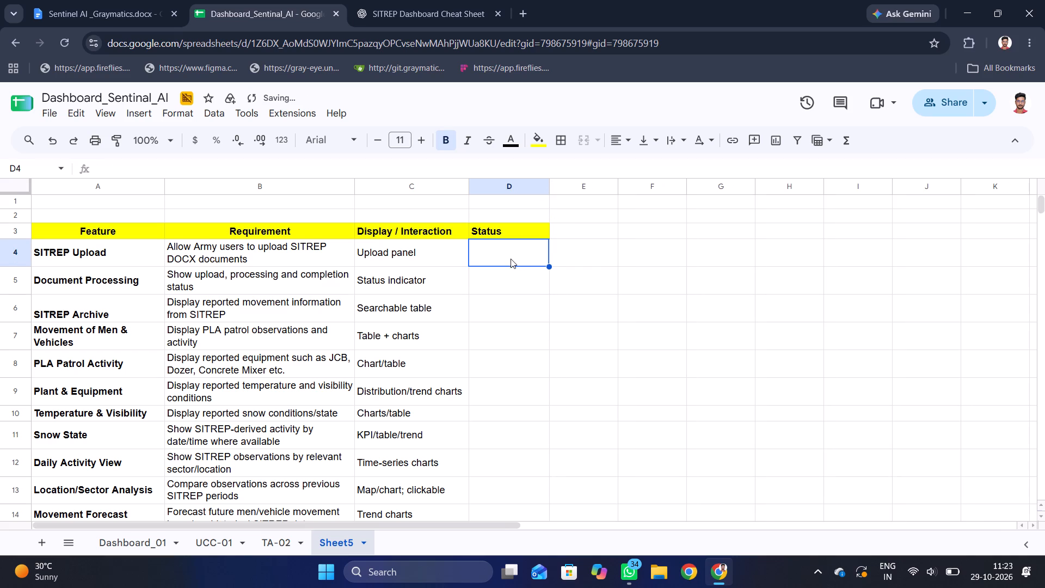
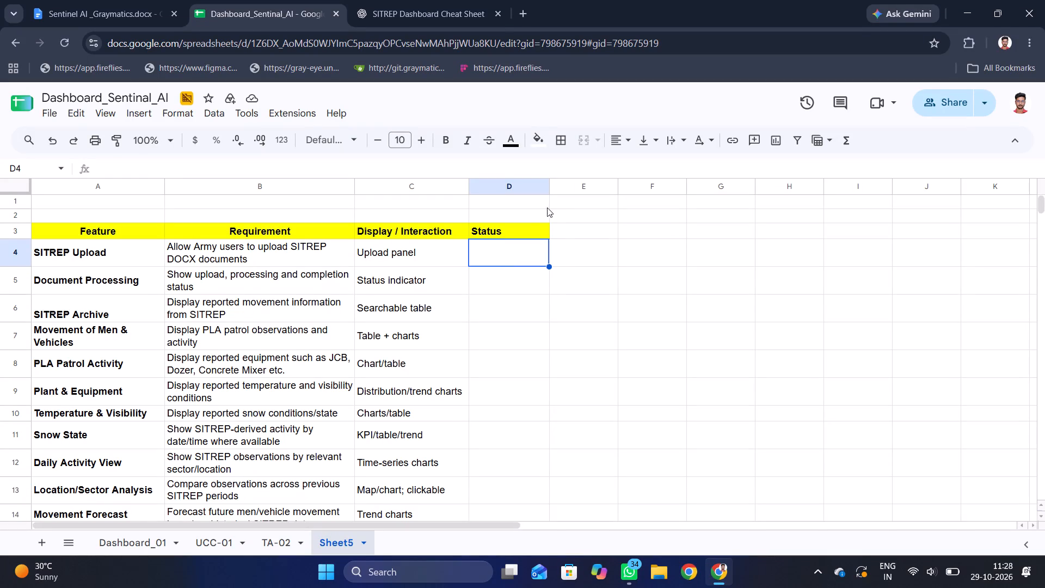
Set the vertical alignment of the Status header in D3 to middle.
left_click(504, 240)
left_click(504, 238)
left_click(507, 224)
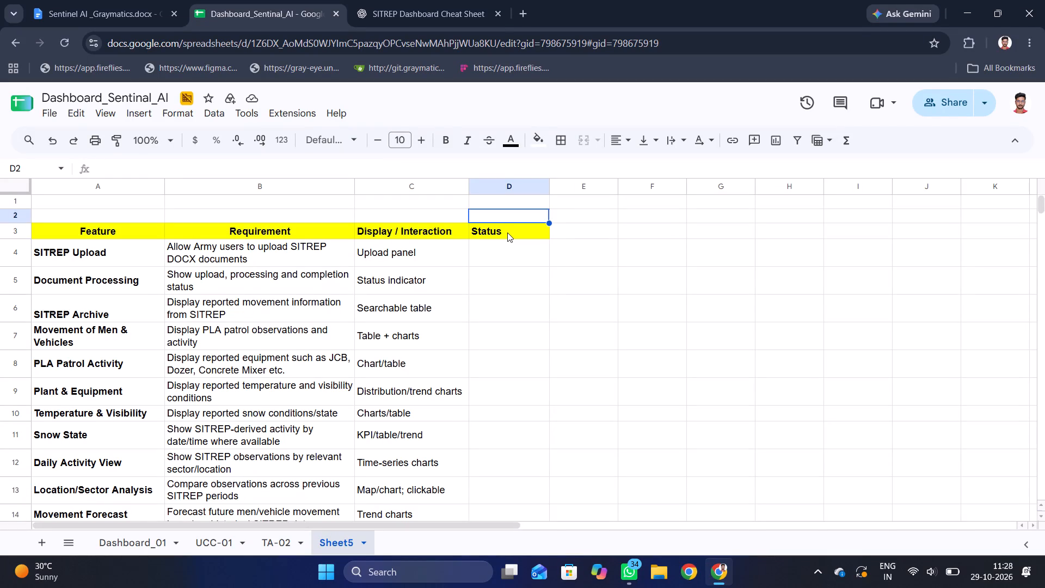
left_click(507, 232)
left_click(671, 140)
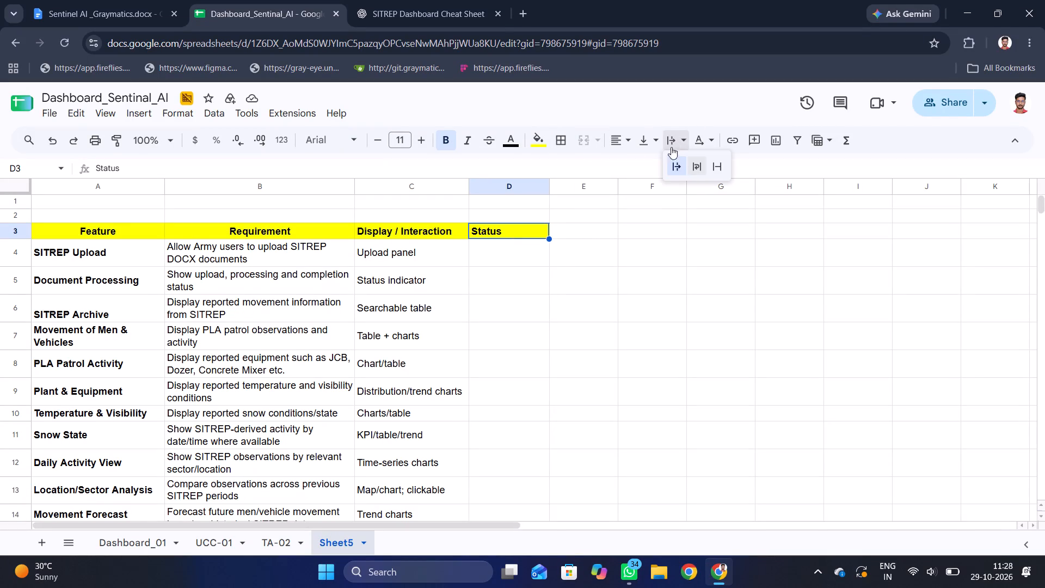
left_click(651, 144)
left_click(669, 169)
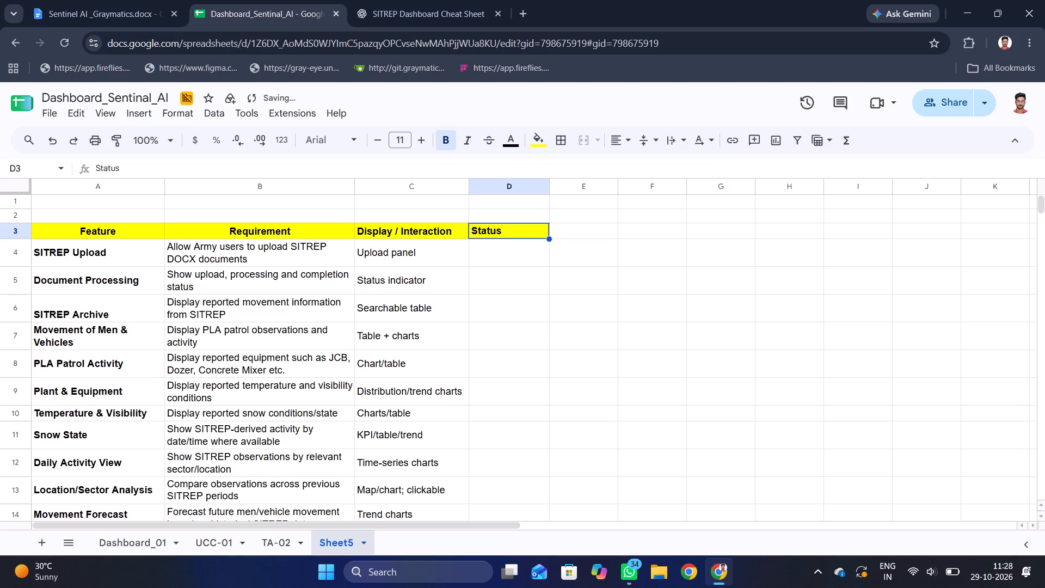
Vertically align the header cells A3:D3 to the middle and set their text wrapping to Wrap.
left_click(445, 228)
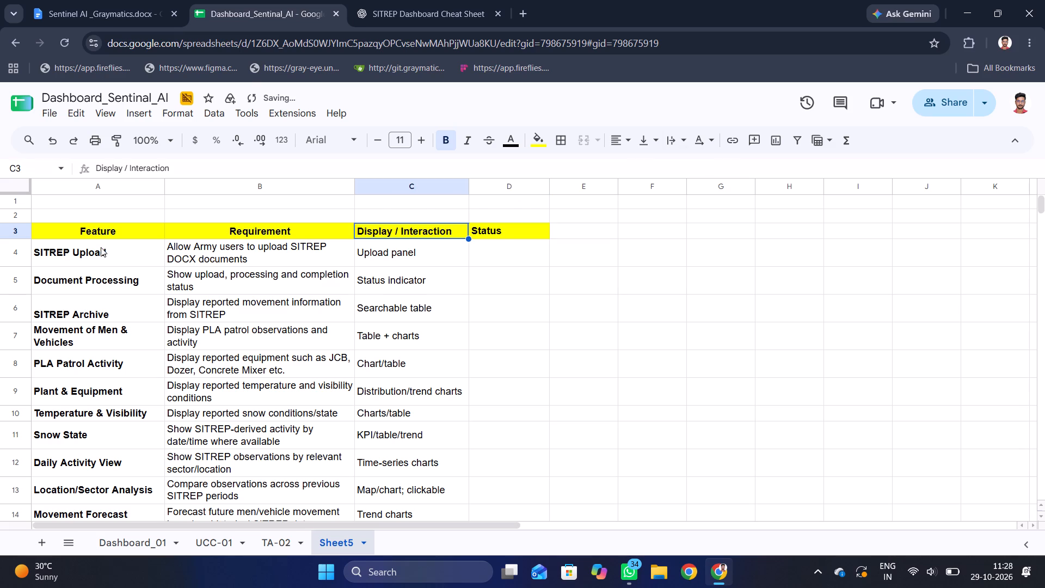
left_click(96, 234)
key("shift+Right")
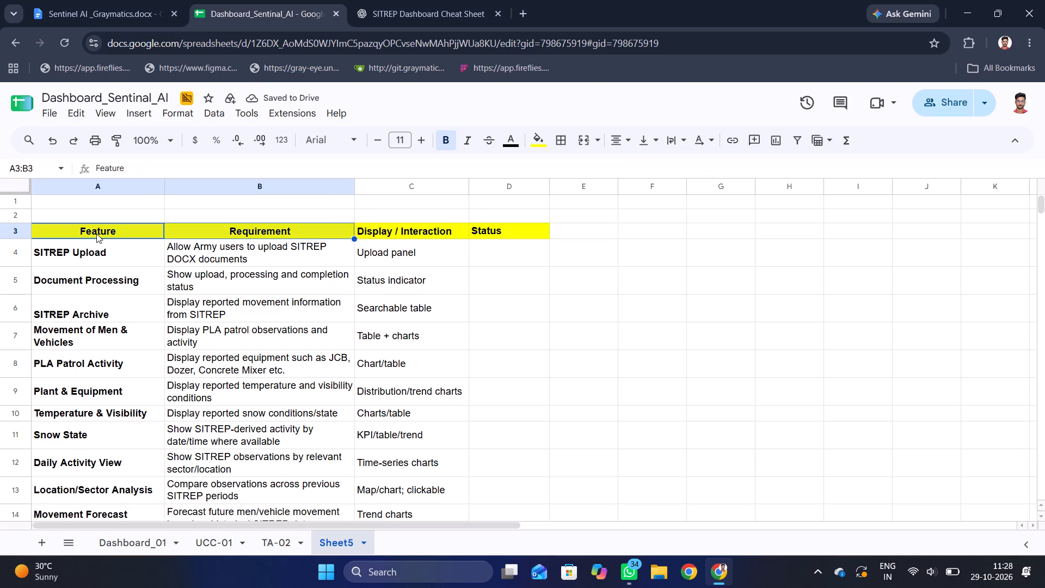
key("shift+Right")
key("shift+Right")
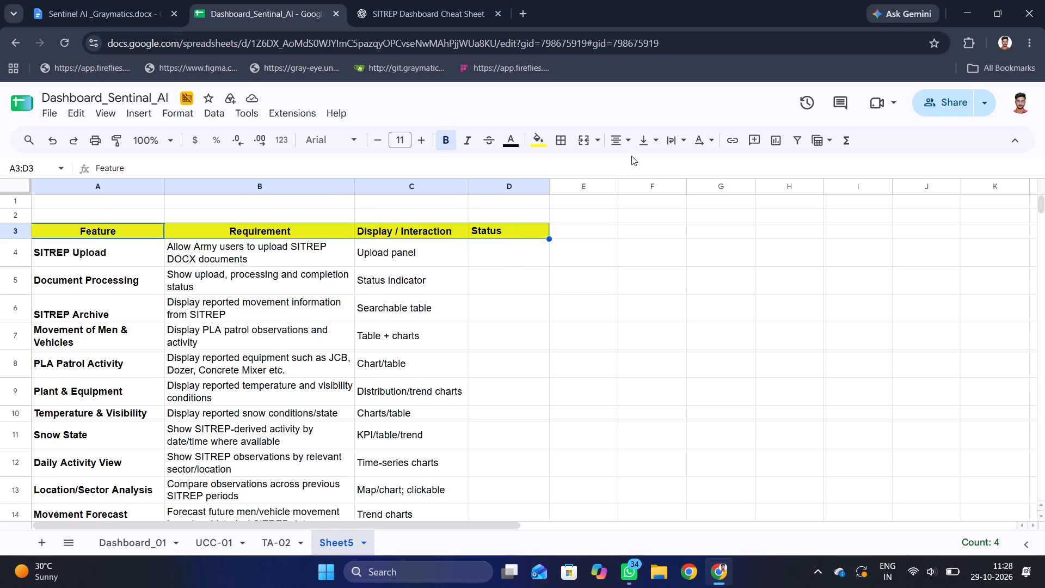
left_click(651, 140)
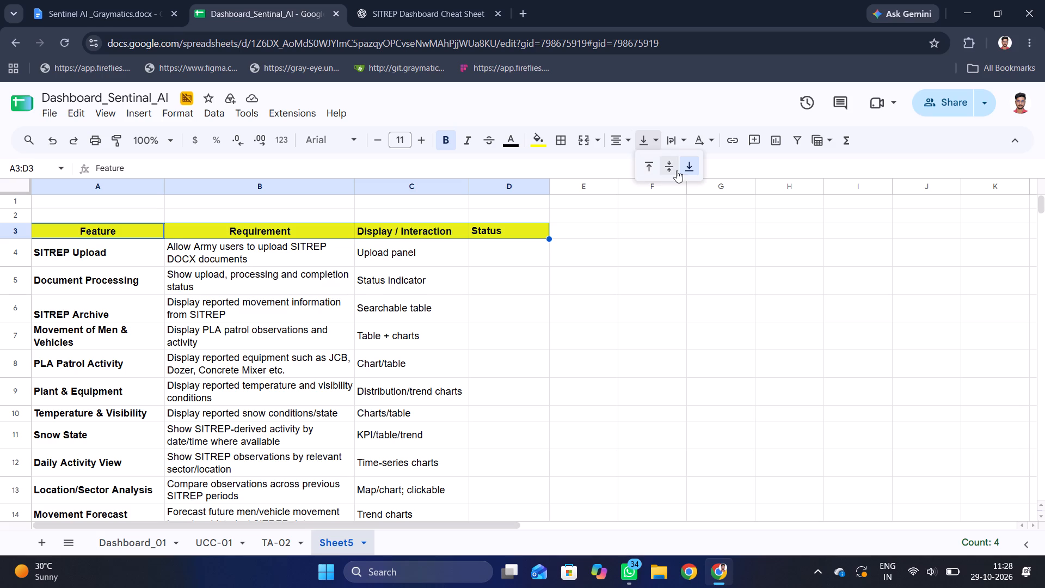
left_click(677, 170)
left_click(672, 148)
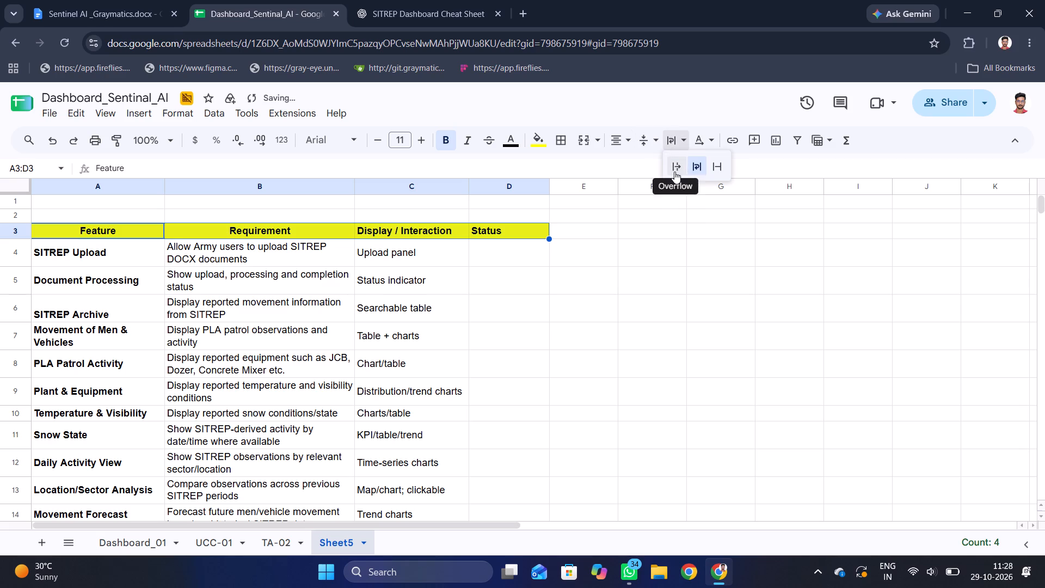
left_click(674, 171)
left_click(671, 140)
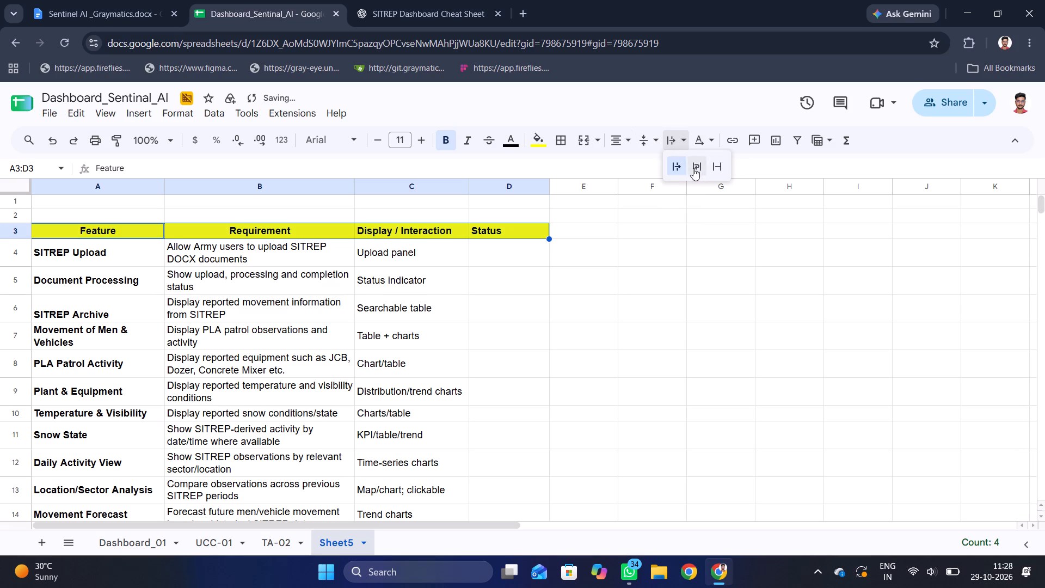
left_click(693, 168)
left_click(468, 268)
Center the text of the header cells A3:D3 horizontally.
left_click(514, 234)
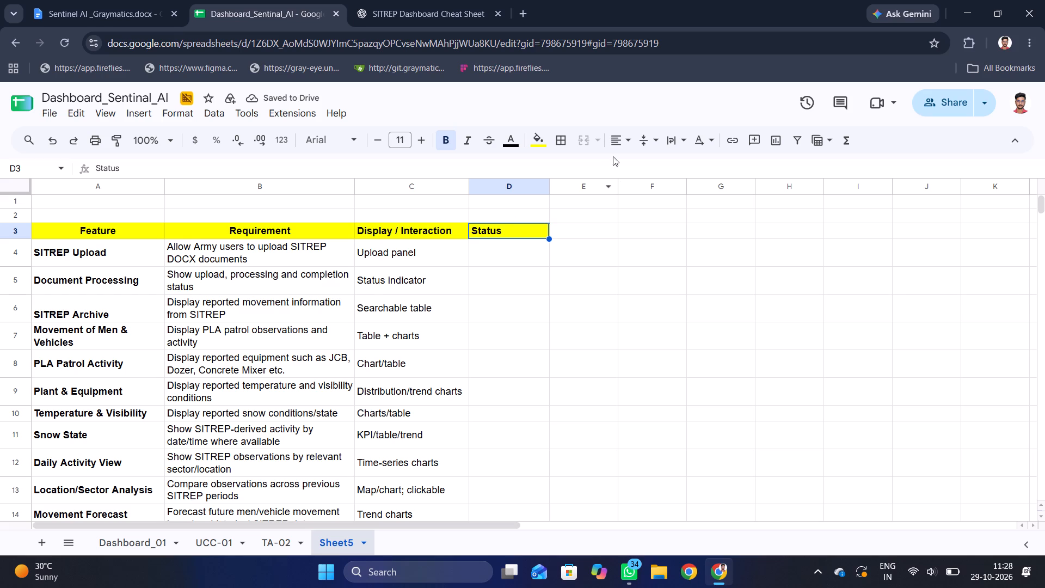
left_click(630, 141)
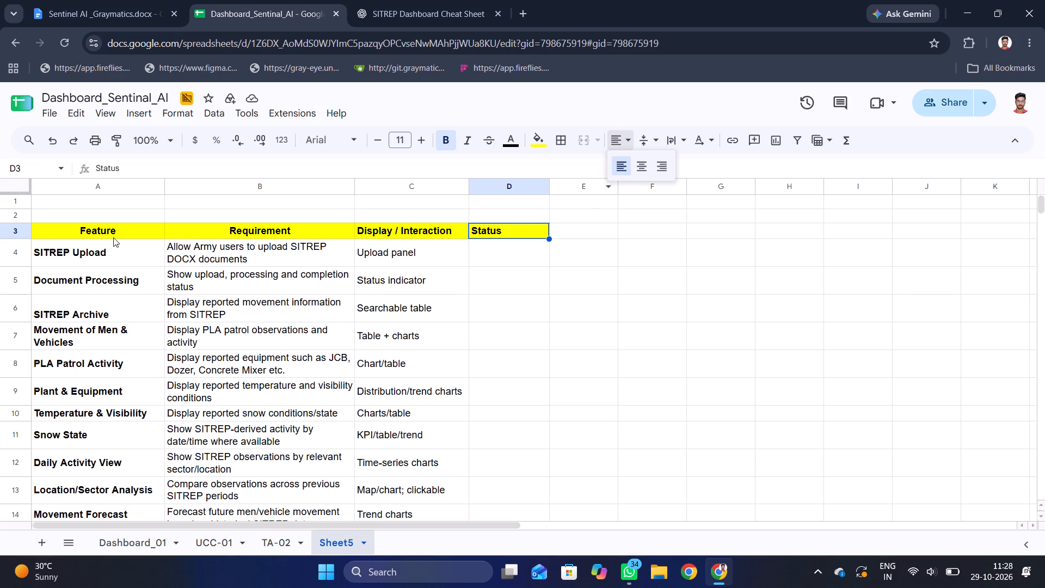
left_click(113, 226)
key("shift+Right")
key("shift+Right")
key("shift+Right")
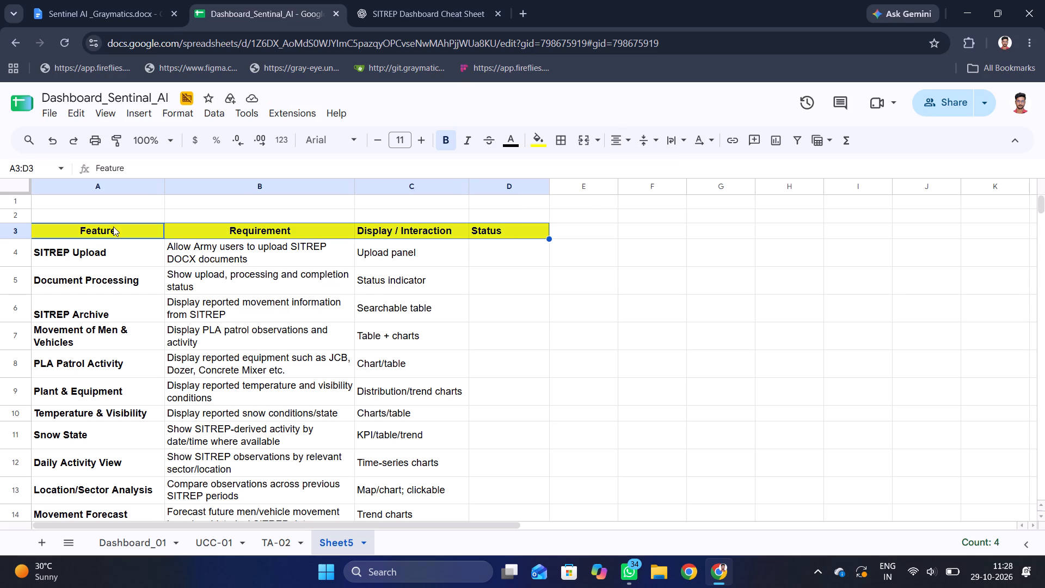
left_click(628, 137)
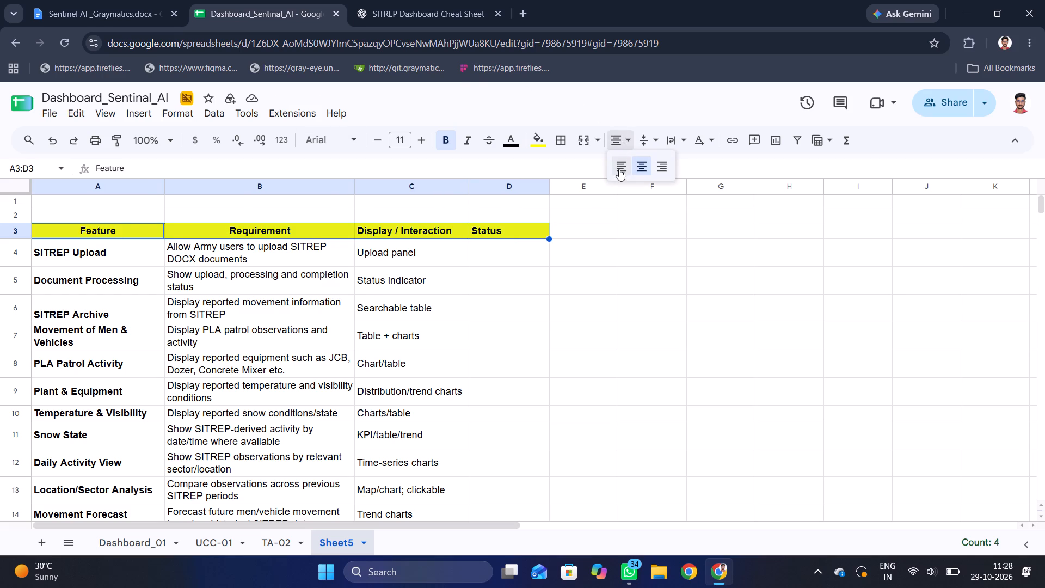
left_click(648, 170)
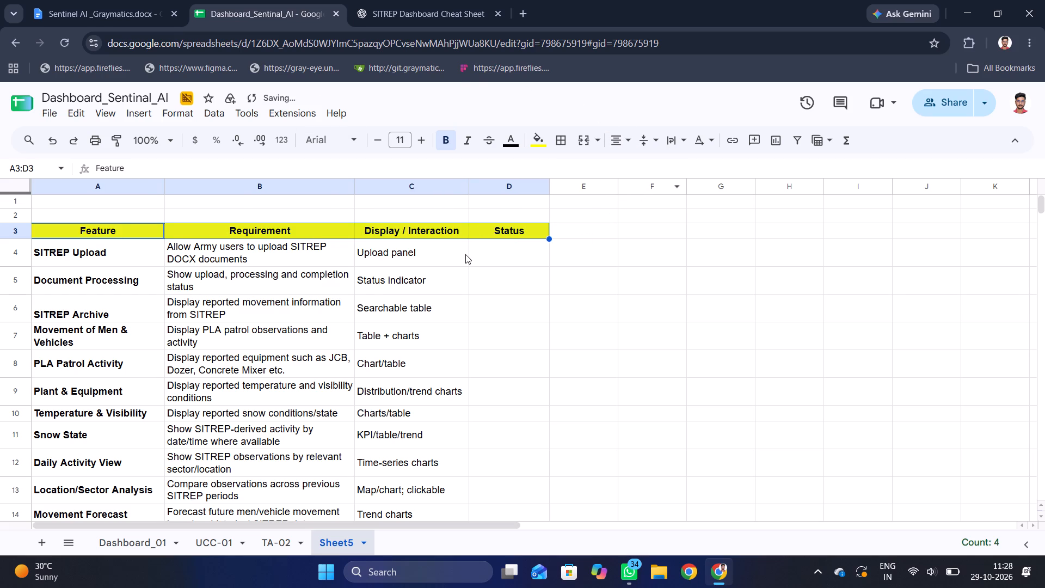
left_click(465, 254)
left_click(480, 257)
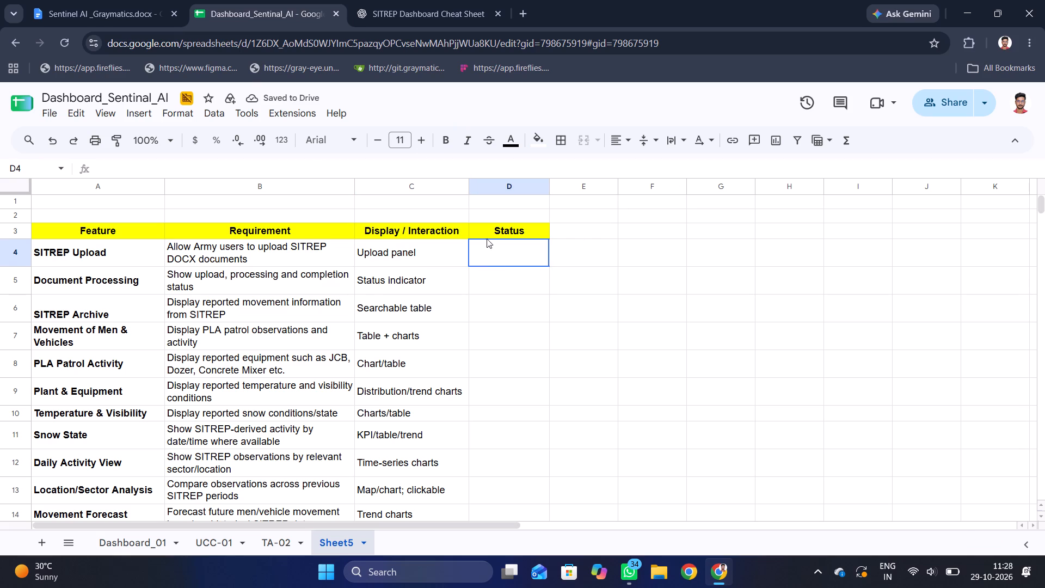
left_click(104, 11)
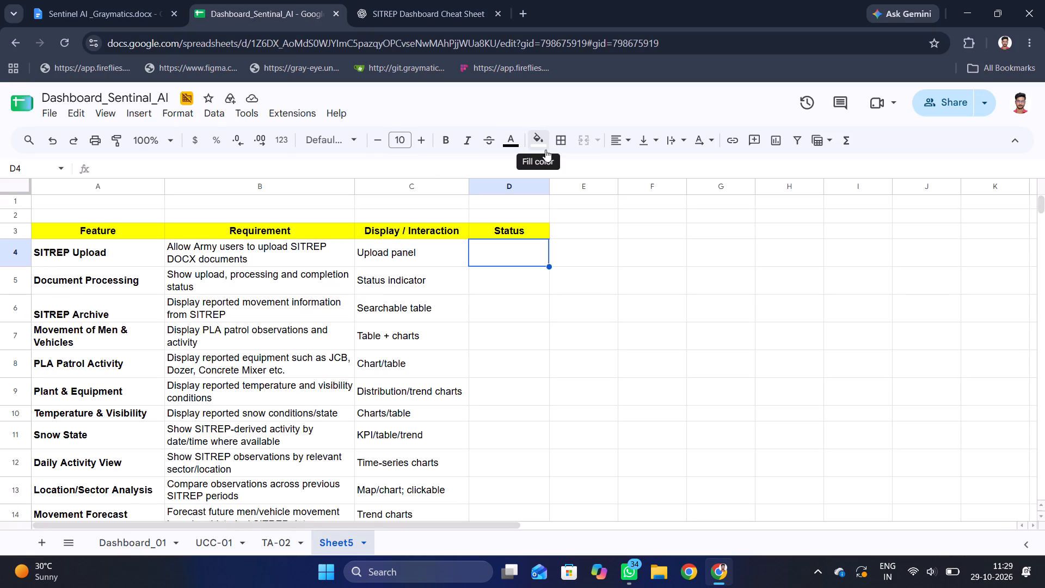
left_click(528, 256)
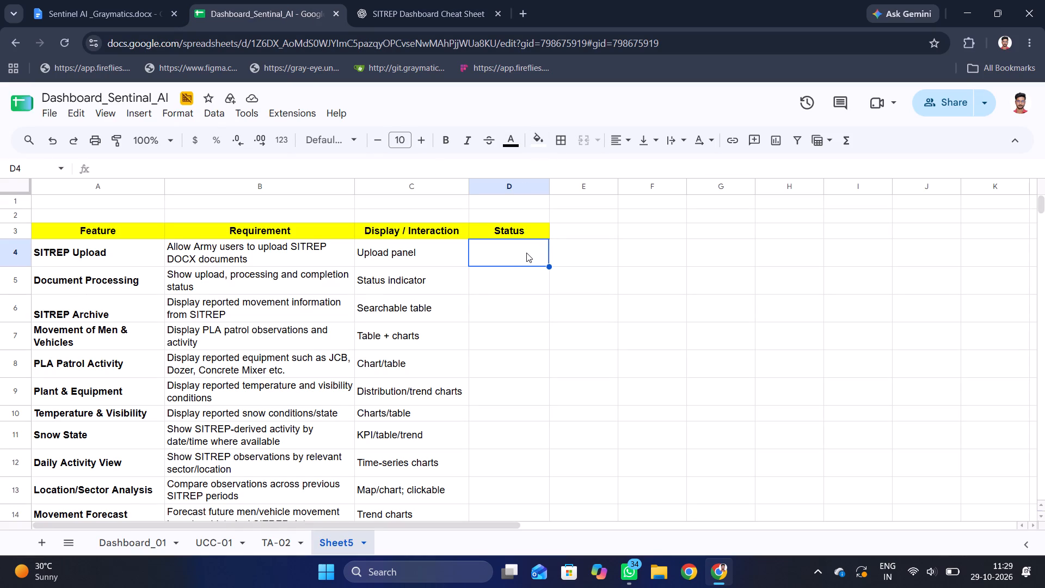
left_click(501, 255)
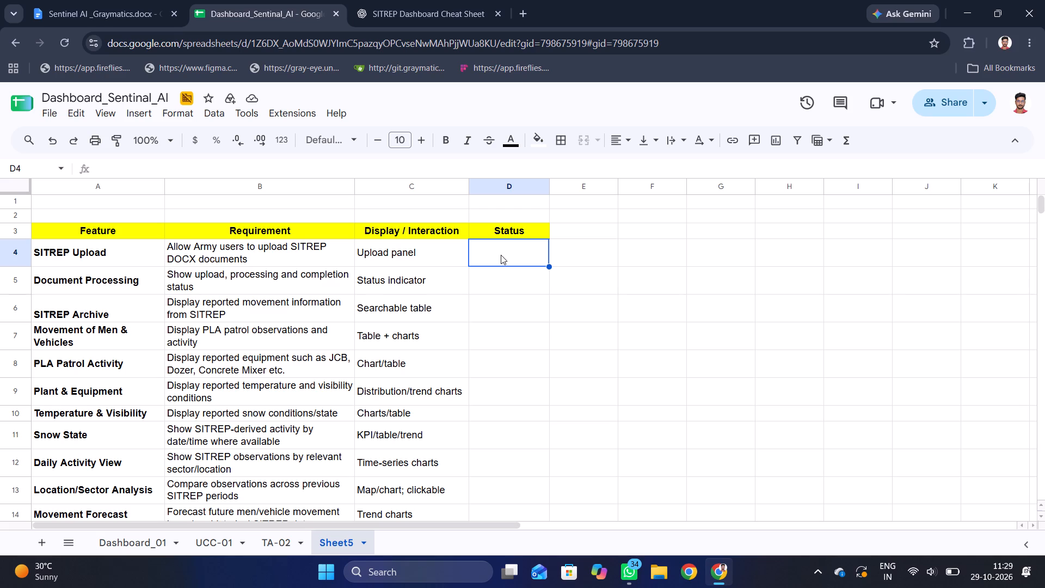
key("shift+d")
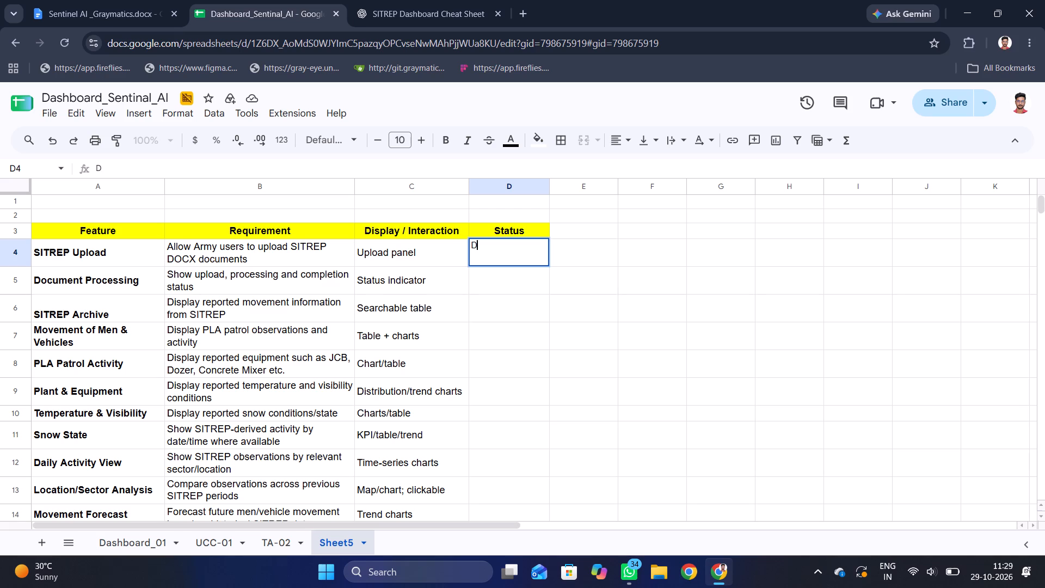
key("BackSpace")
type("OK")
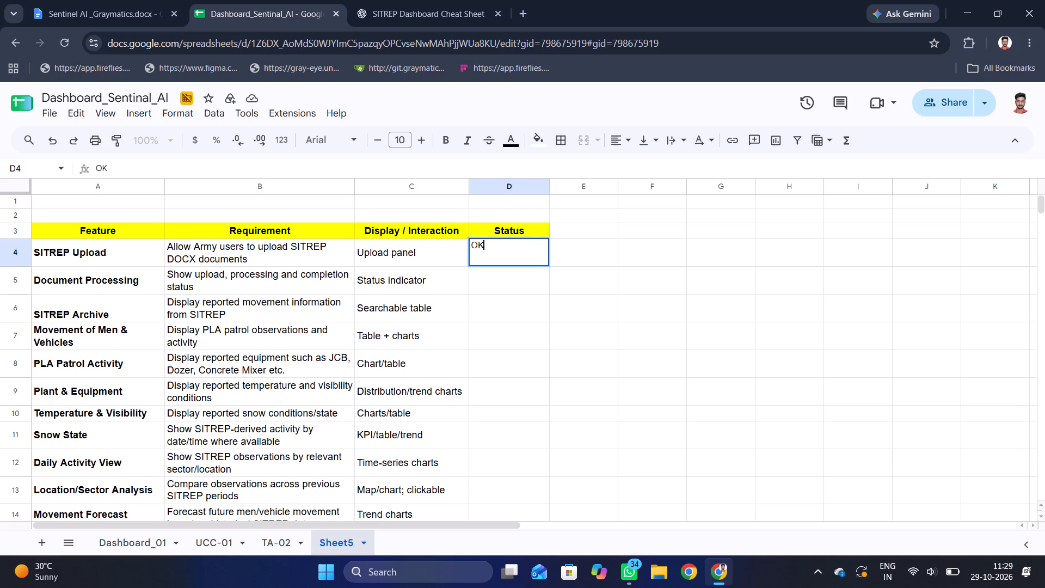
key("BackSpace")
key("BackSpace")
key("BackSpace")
Enter Functionality as a new column header in E3, next to the Status header.
left_click(569, 238)
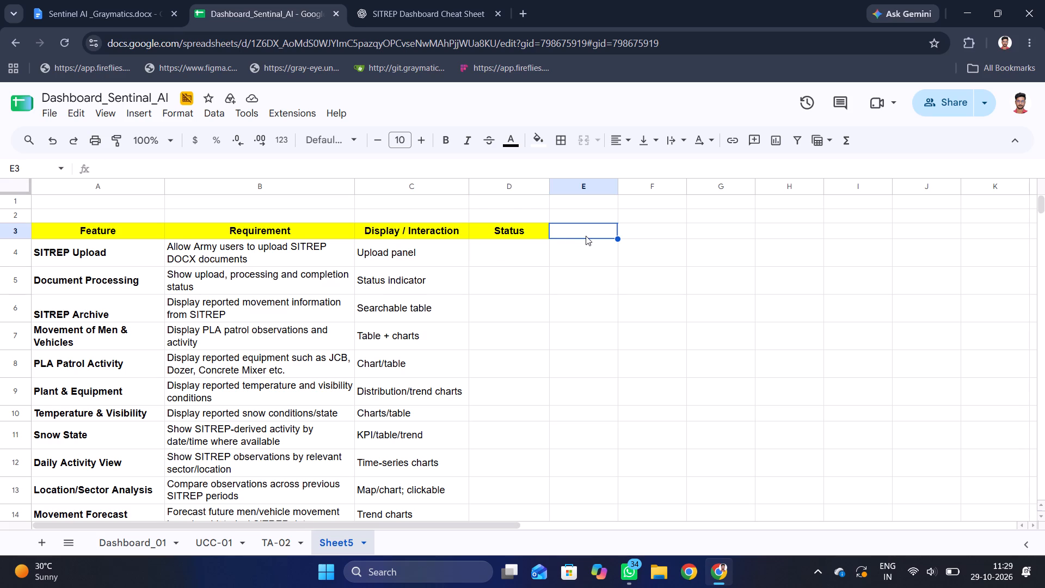
type("Functionality")
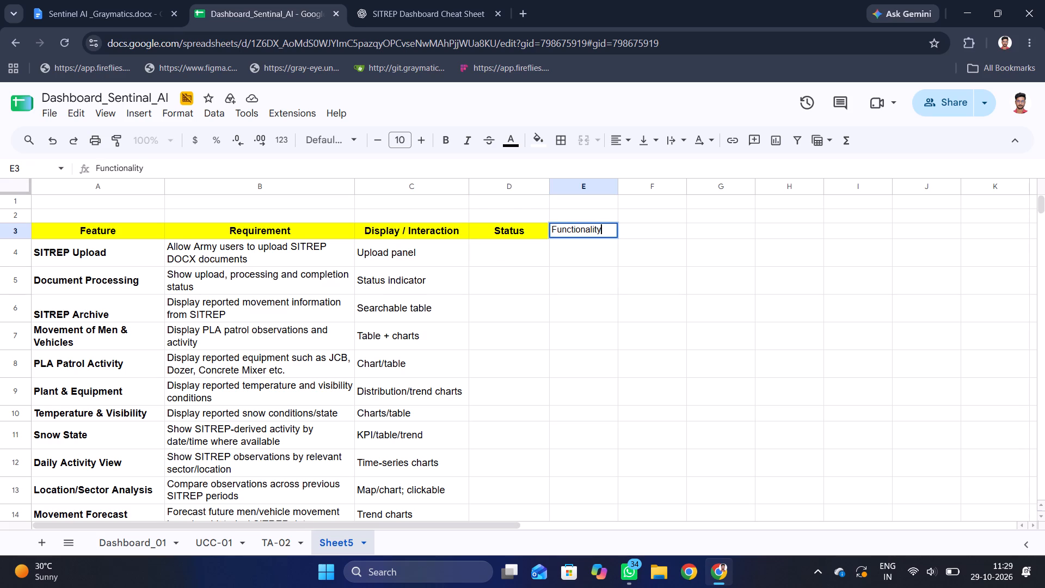
Copy the formatted Status header from D3 into E3 and change its text to Functionality.
left_click(521, 226)
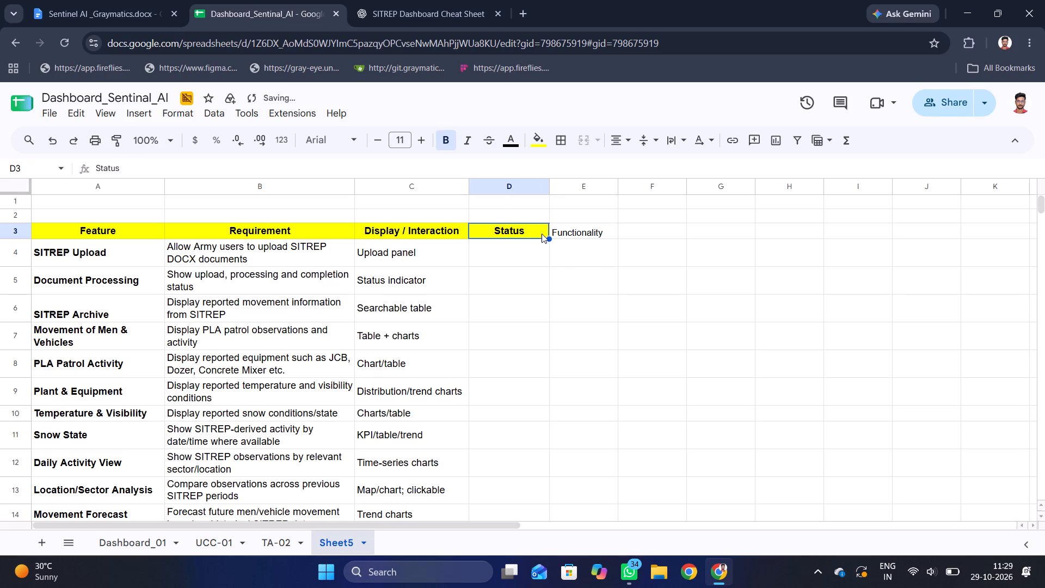
key("ctrl+c")
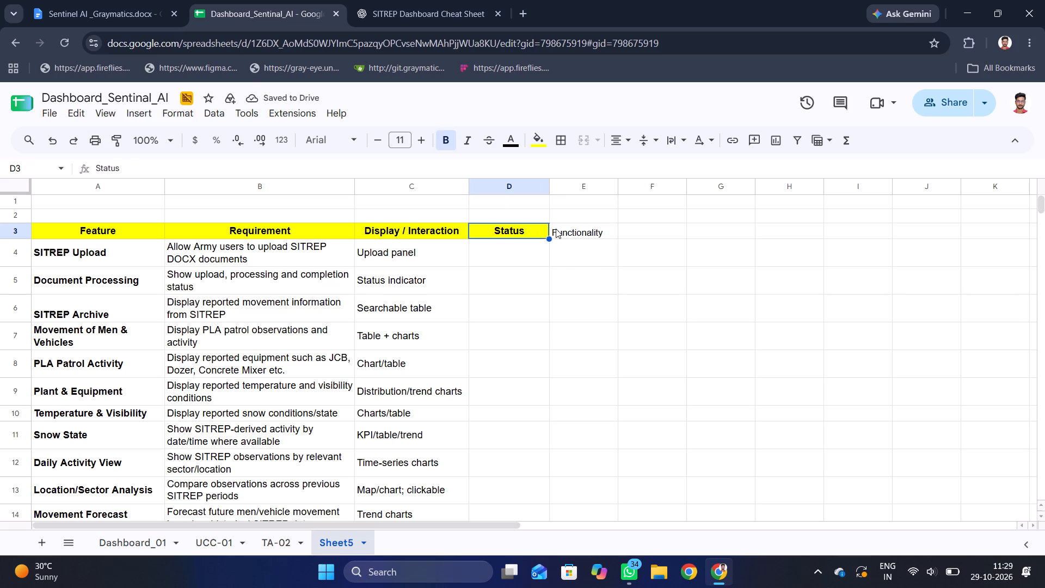
left_click(564, 229)
key("ctrl+v")
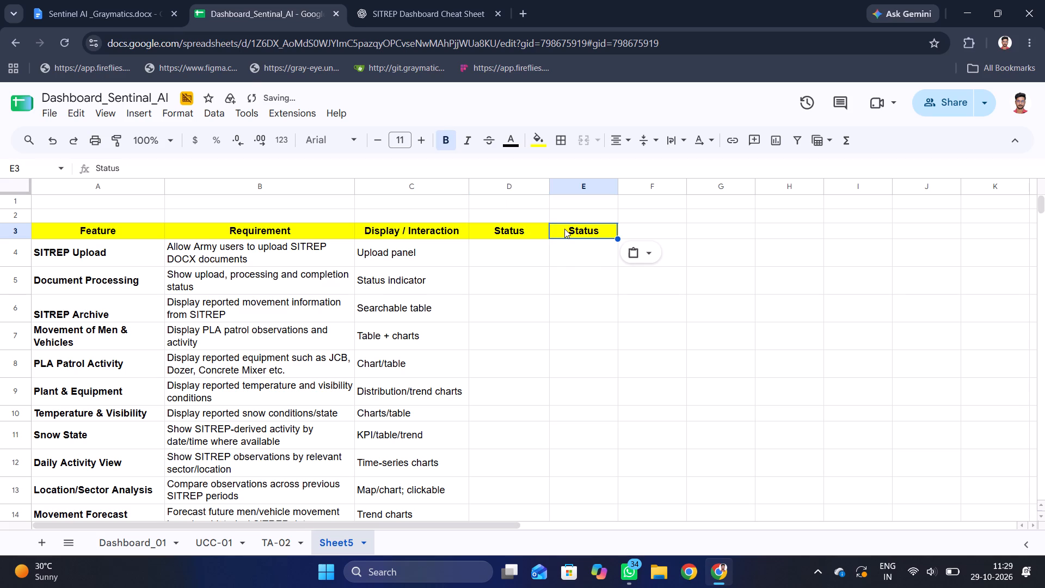
key("ctrl+a")
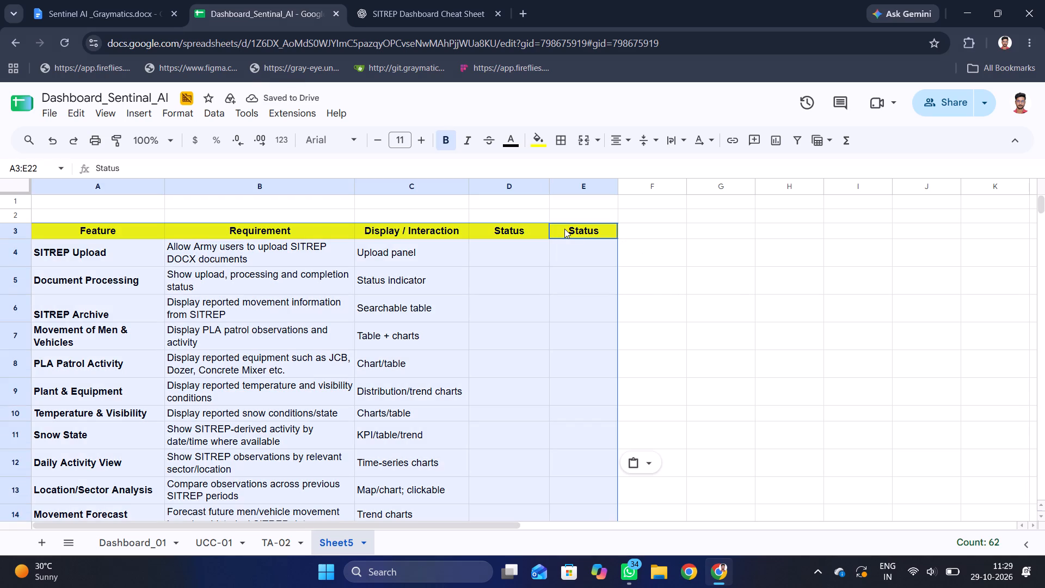
double_click(564, 229)
key("ctrl+a")
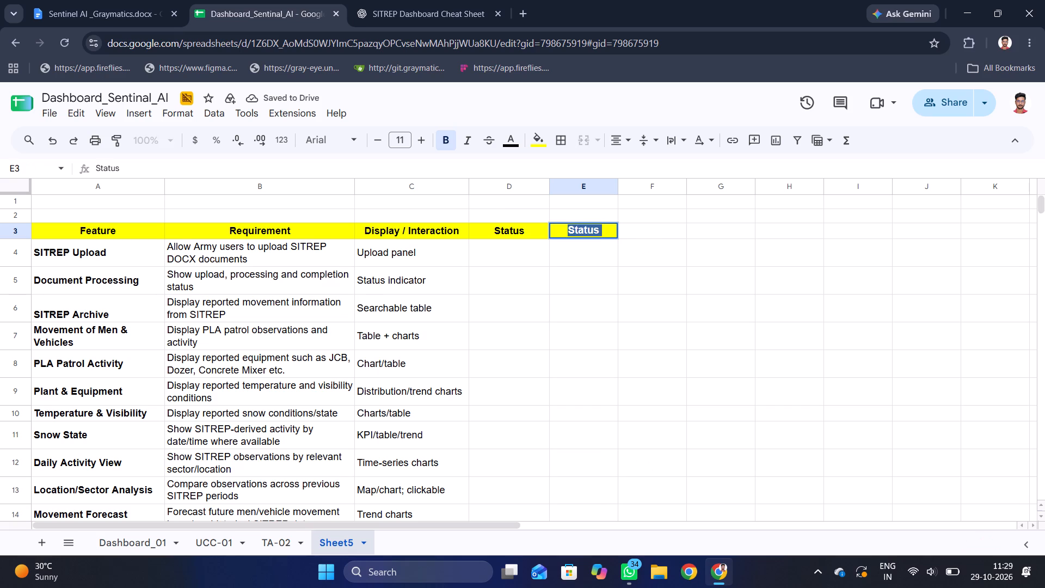
type("Fu")
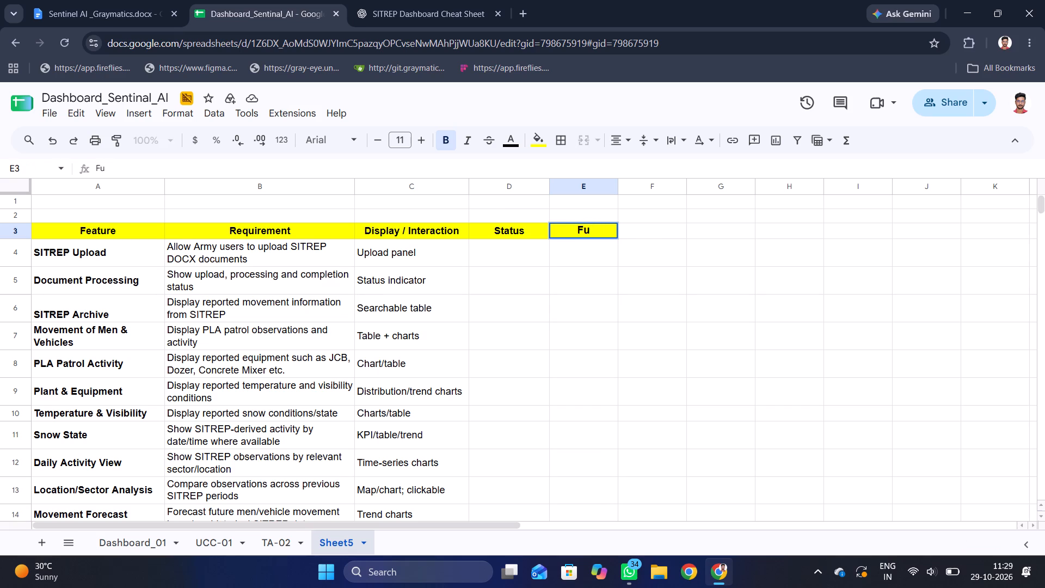
type("nctionality")
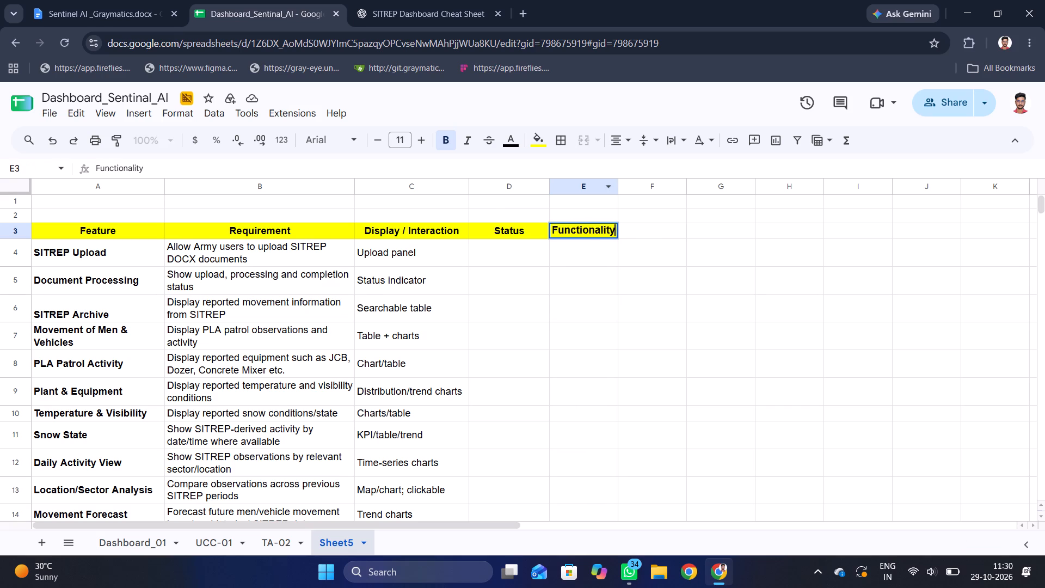
Slightly widen the Functionality column E and the Requirement column B to give their text more room.
left_click_drag(620, 182, 629, 182)
left_click(598, 233)
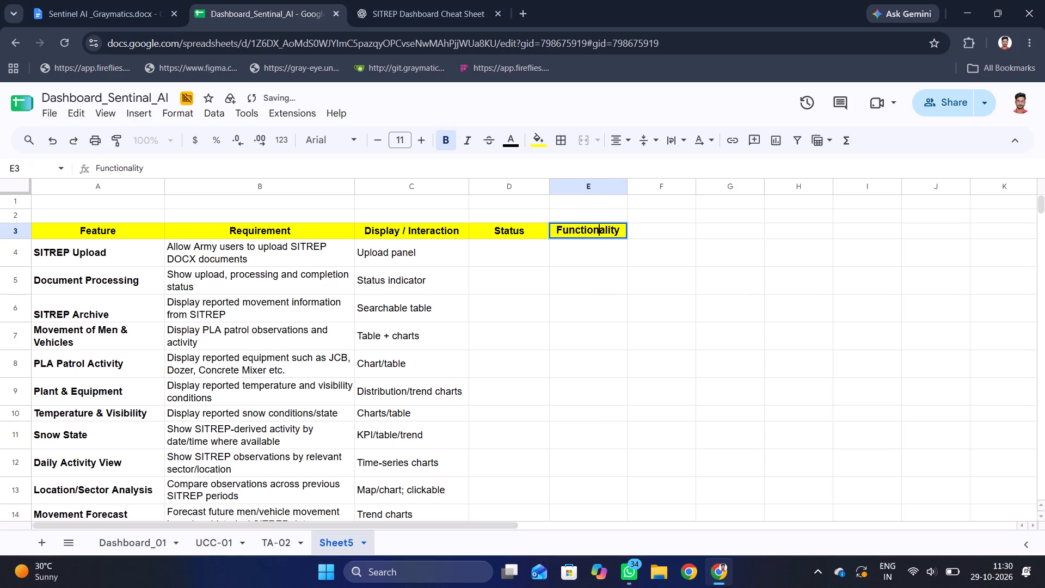
left_click(600, 246)
left_click(507, 252)
left_click(507, 233)
left_click(577, 229)
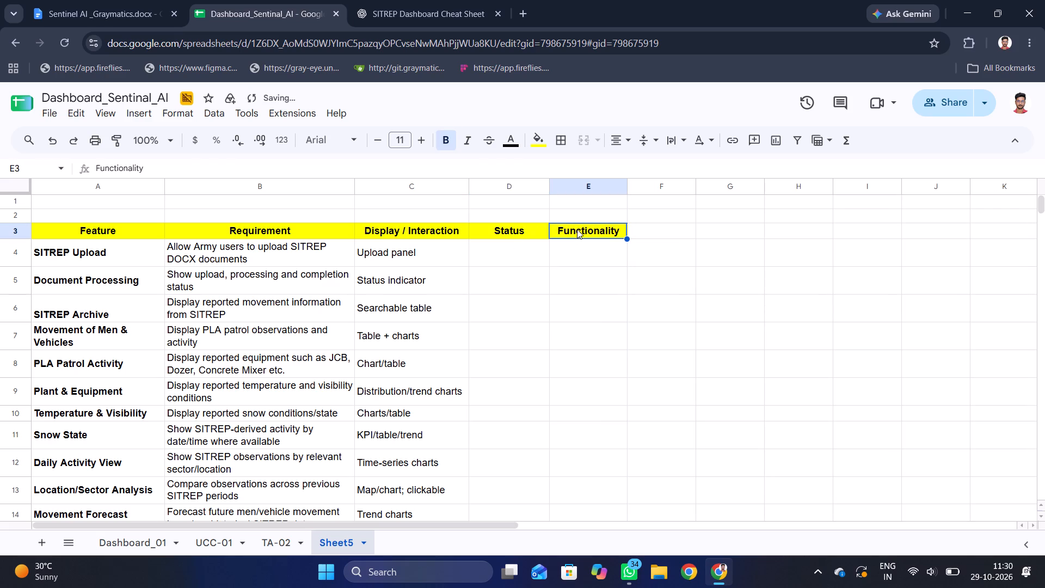
left_click(411, 251)
left_click(495, 255)
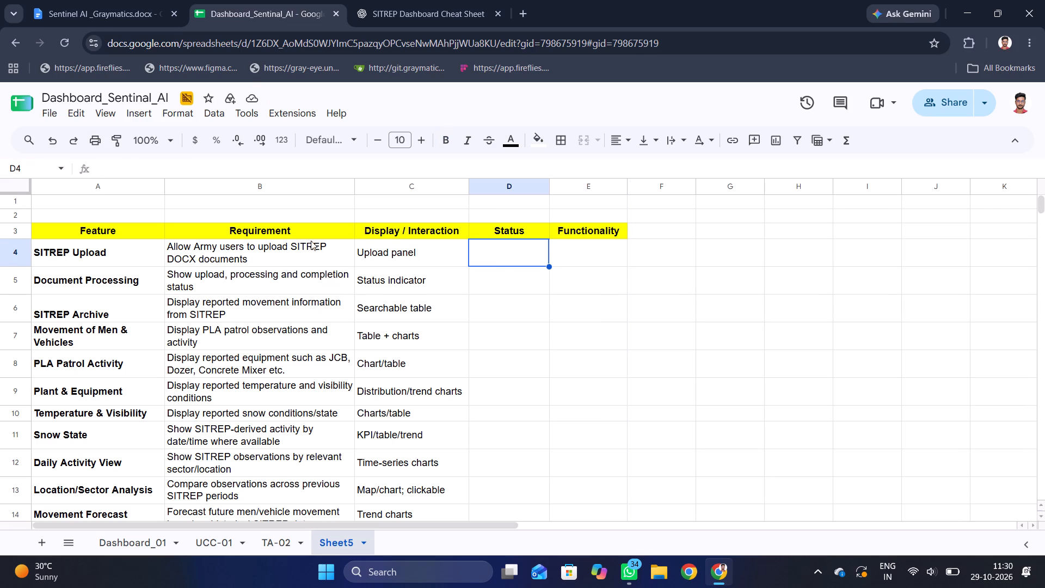
left_click(355, 188)
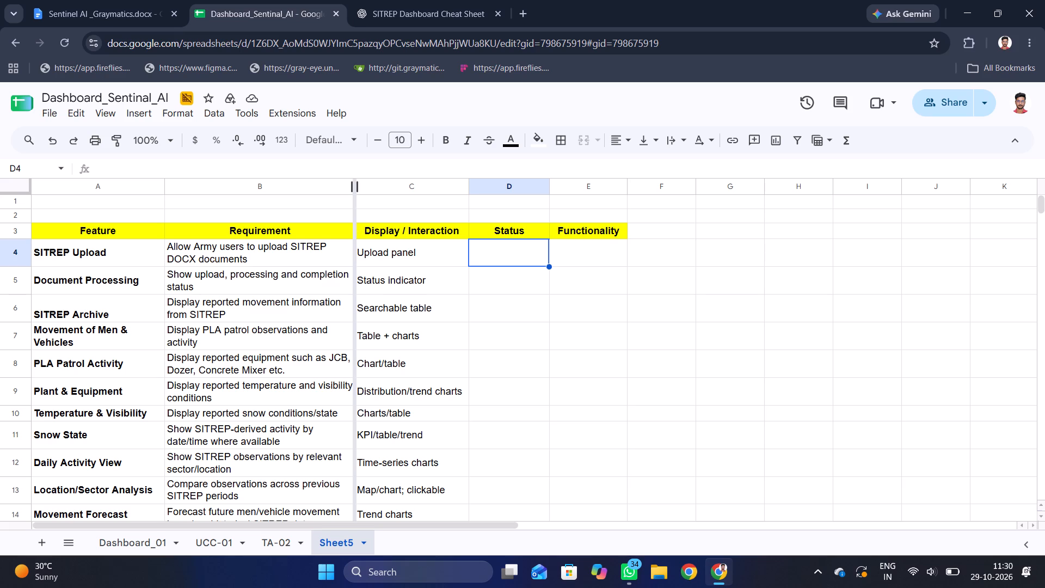
left_click(505, 287)
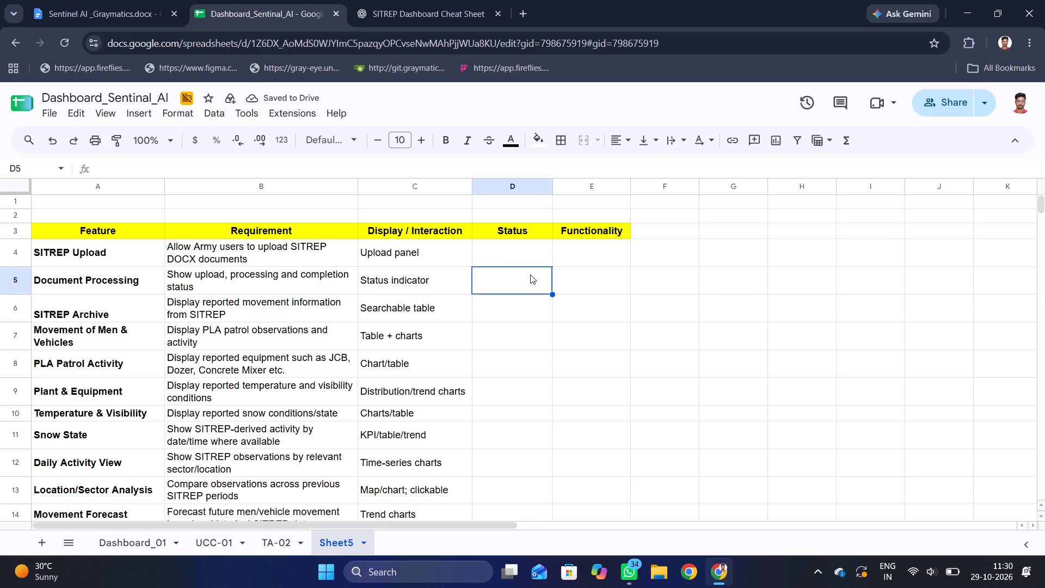
left_click(559, 247)
left_click(517, 261)
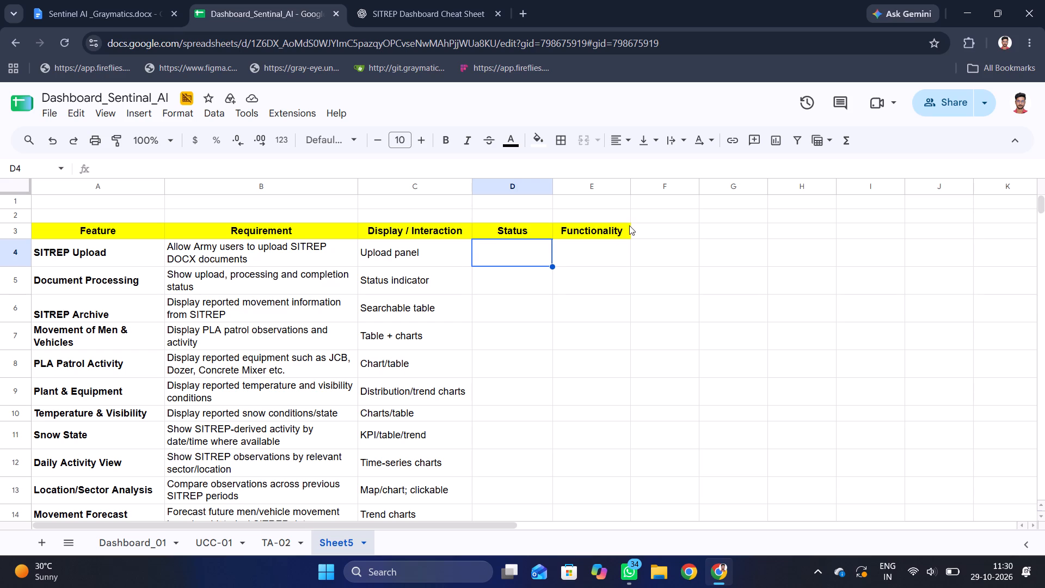
left_click(632, 190)
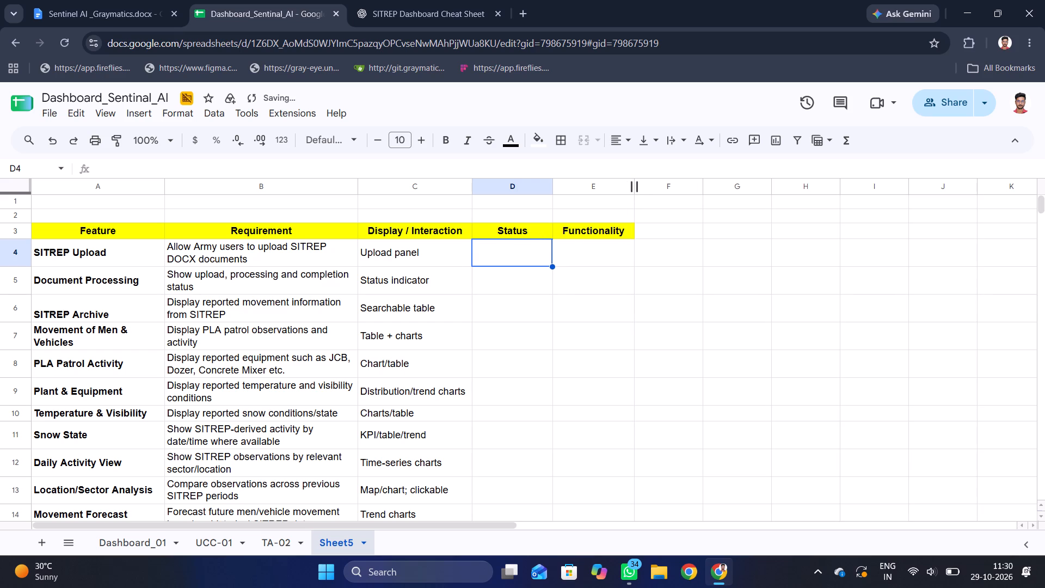
Rename the Status header in D3 as Status_UI.
left_click(520, 245)
triple_click(538, 232)
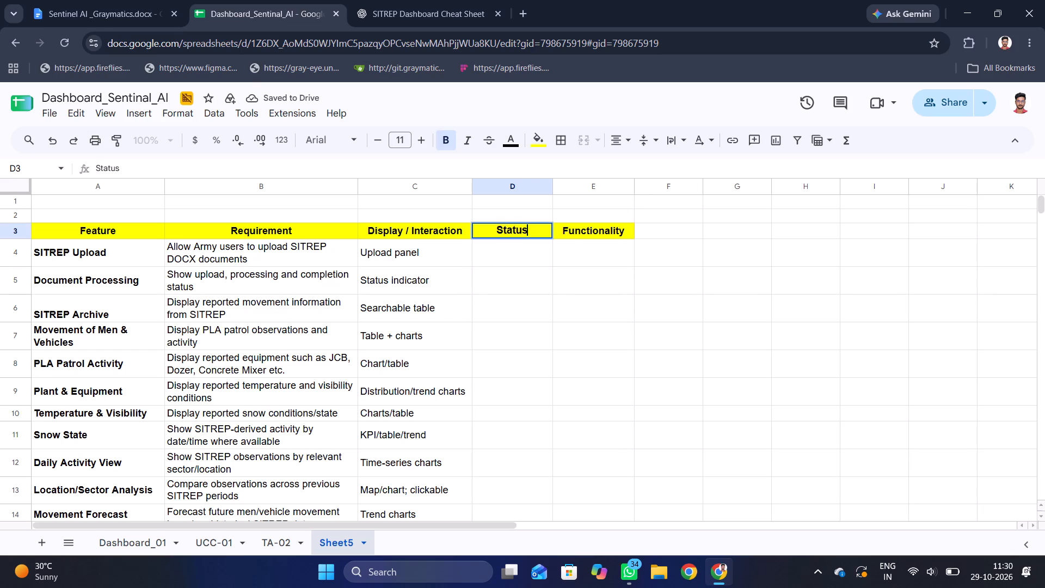
left_click(538, 232)
key("ctrl+Right")
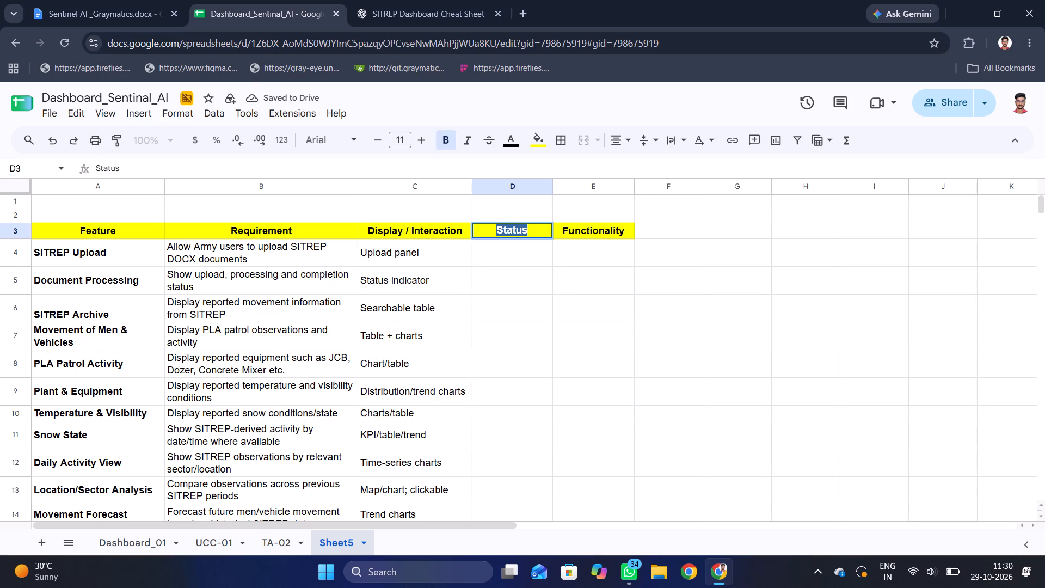
key("ctrl+Right")
key("shift+Right")
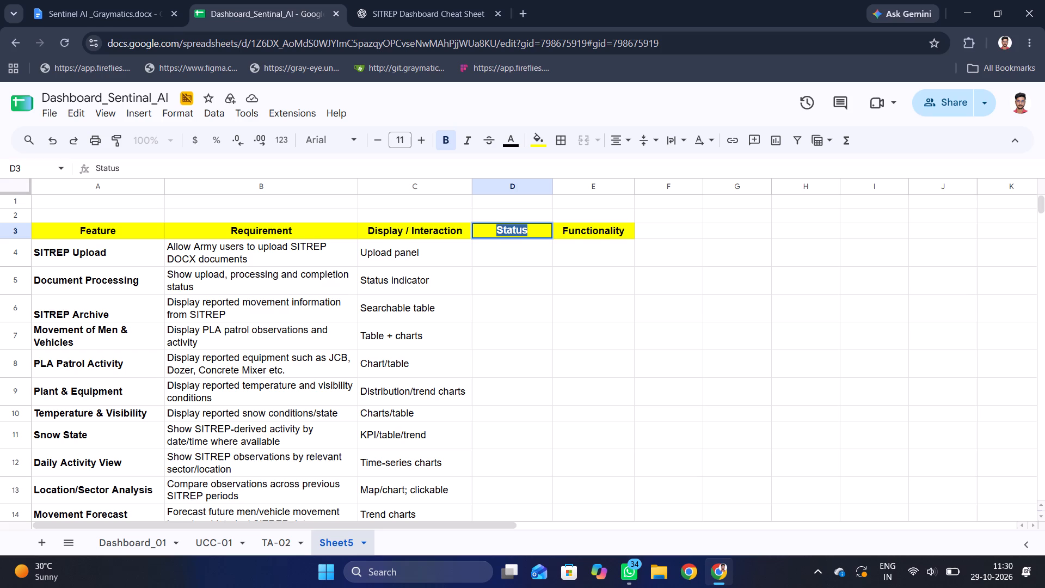
left_click(538, 232)
key("space")
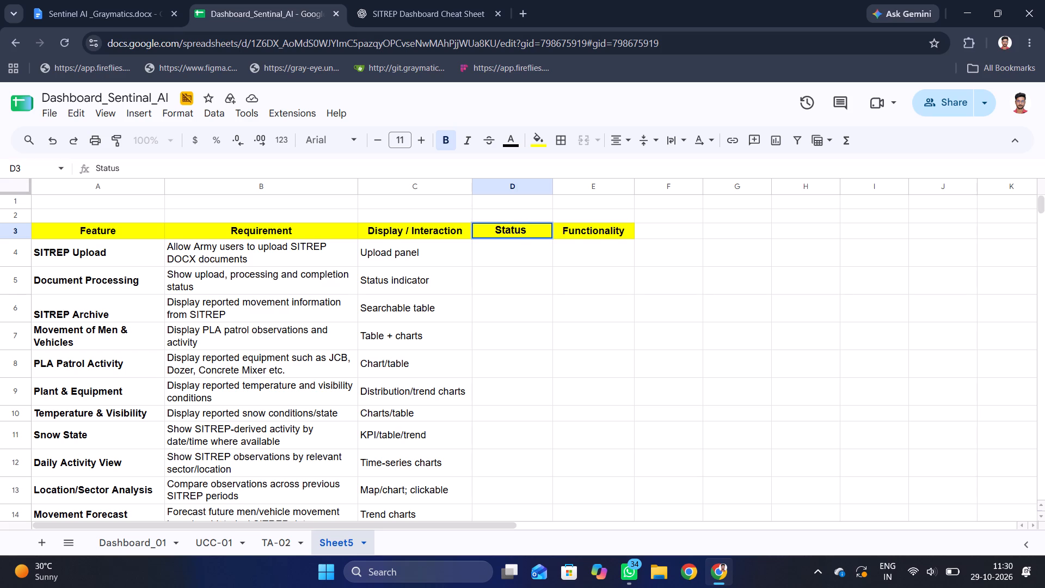
type("UI")
key("Left")
key("Left")
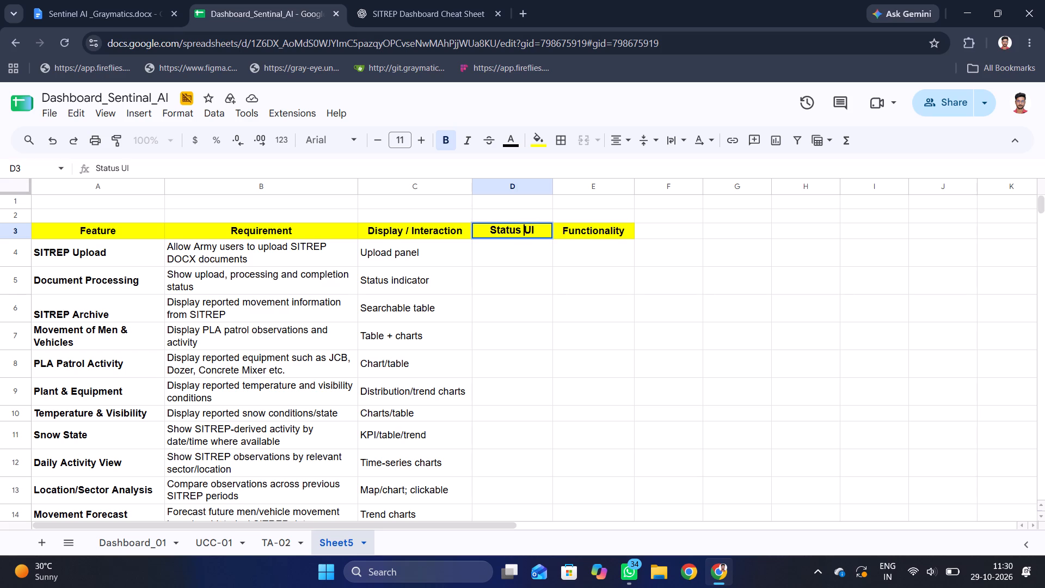
key("shift+BackSpace")
key("shift+underscore")
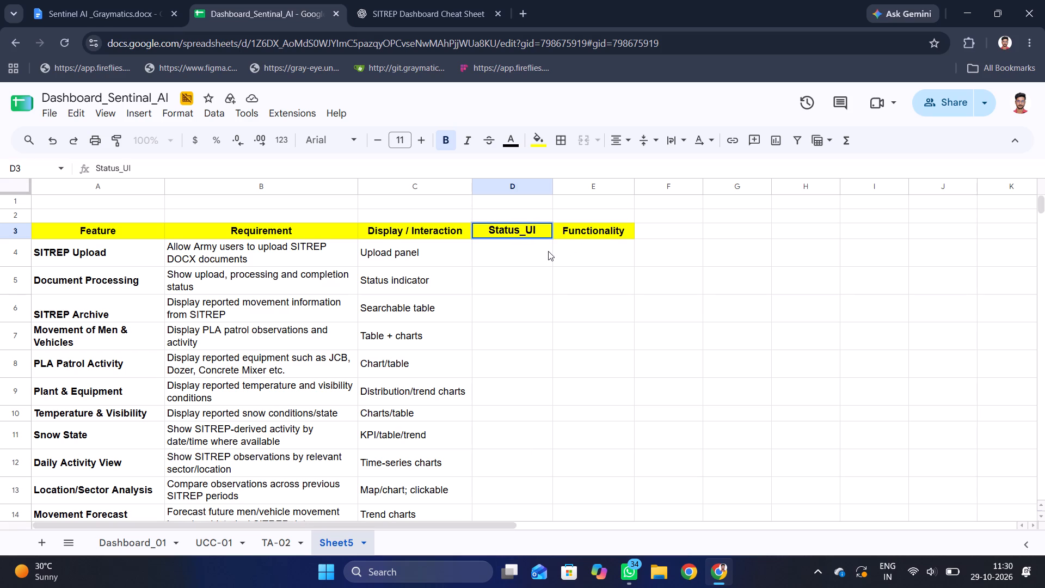
left_click(546, 244)
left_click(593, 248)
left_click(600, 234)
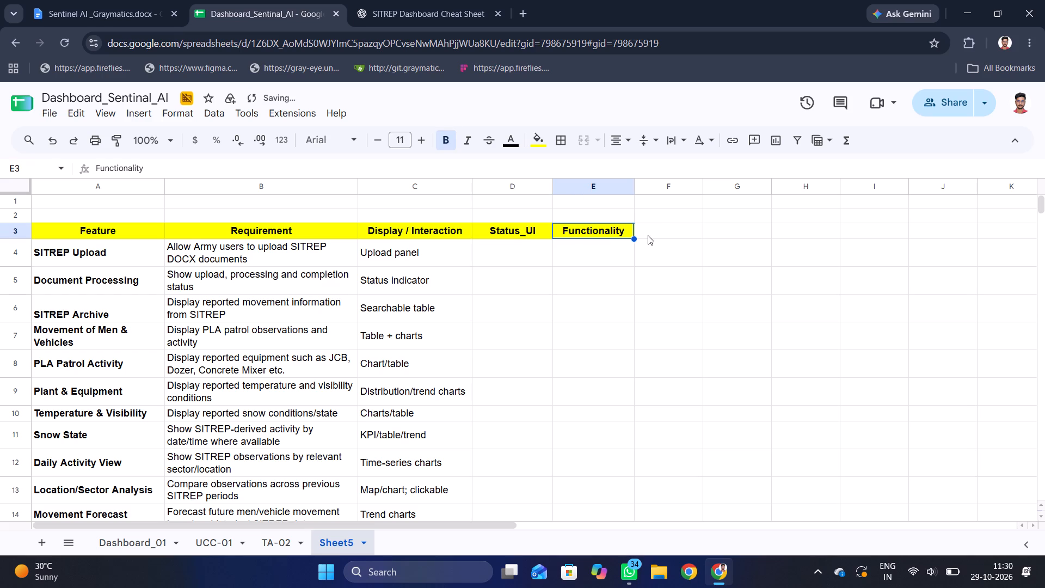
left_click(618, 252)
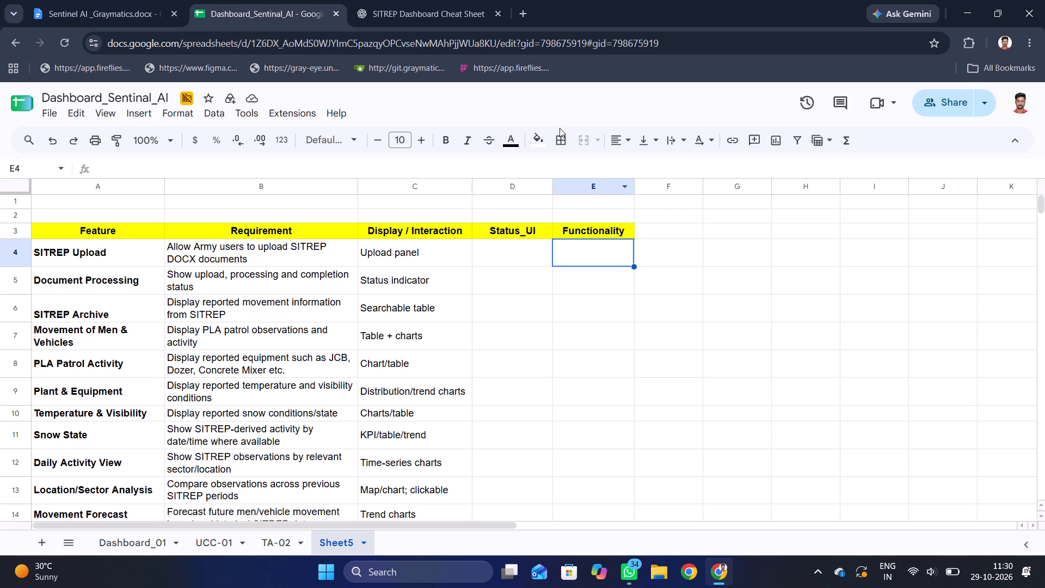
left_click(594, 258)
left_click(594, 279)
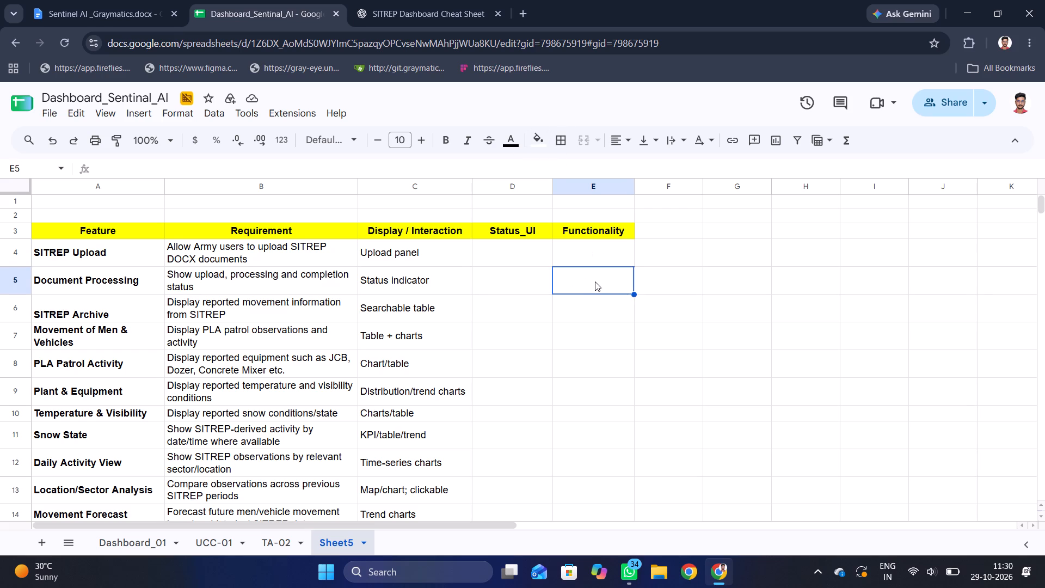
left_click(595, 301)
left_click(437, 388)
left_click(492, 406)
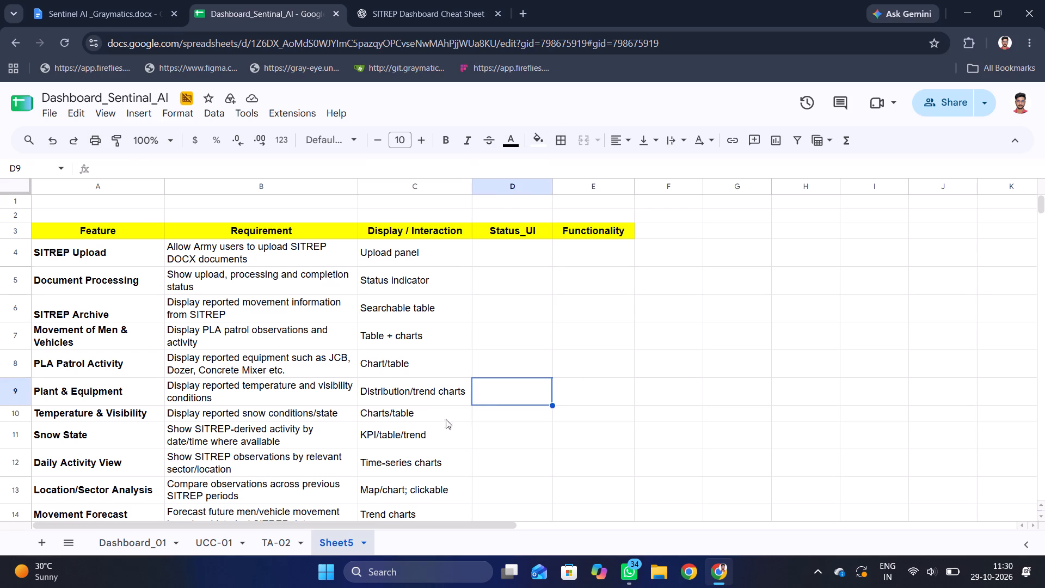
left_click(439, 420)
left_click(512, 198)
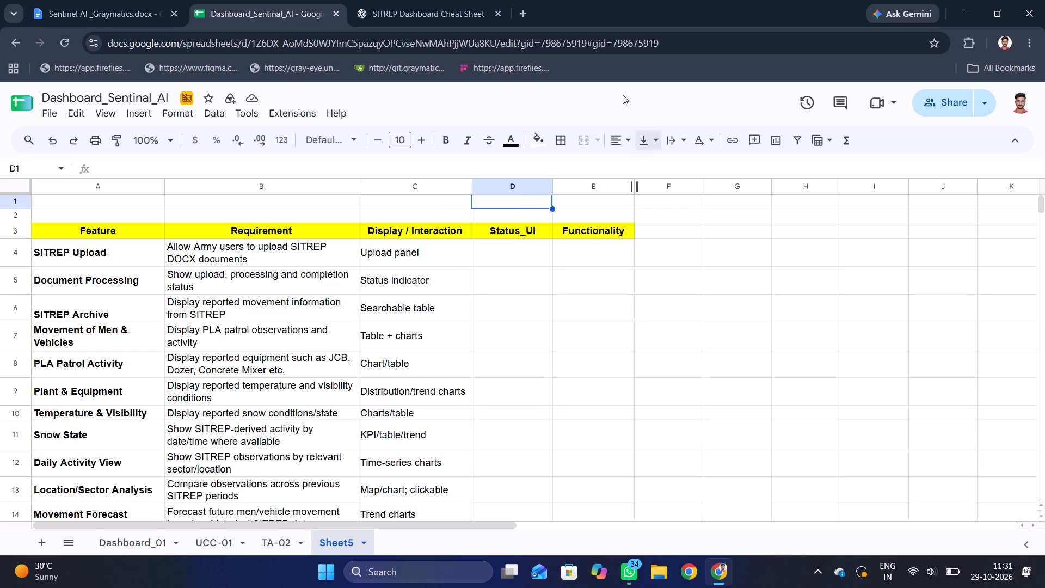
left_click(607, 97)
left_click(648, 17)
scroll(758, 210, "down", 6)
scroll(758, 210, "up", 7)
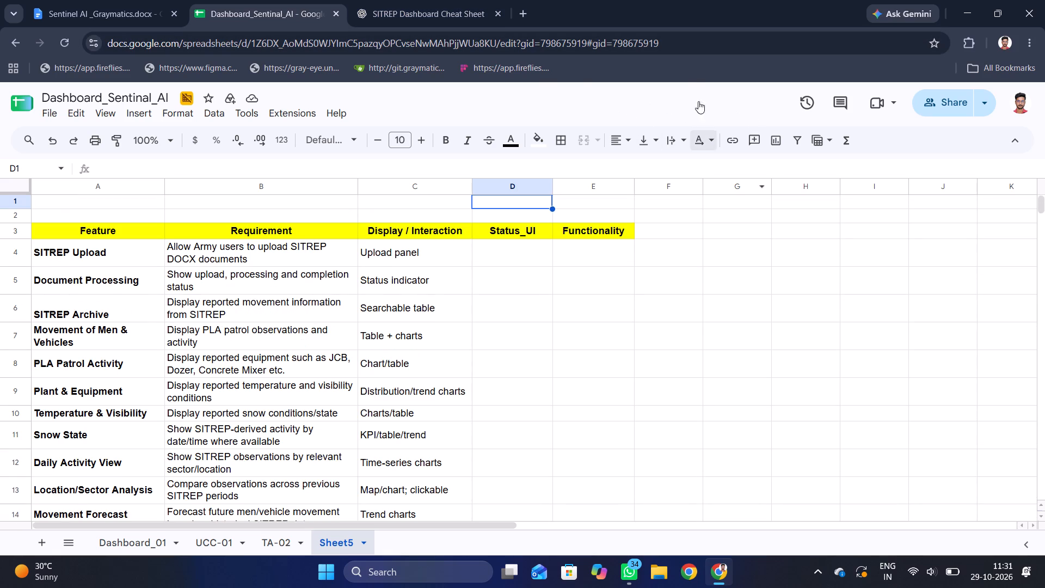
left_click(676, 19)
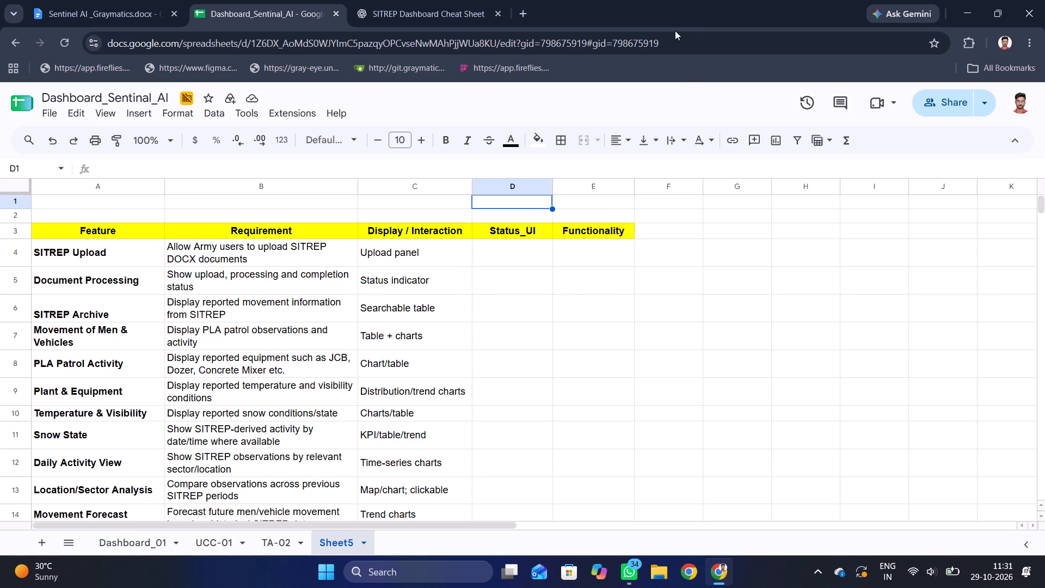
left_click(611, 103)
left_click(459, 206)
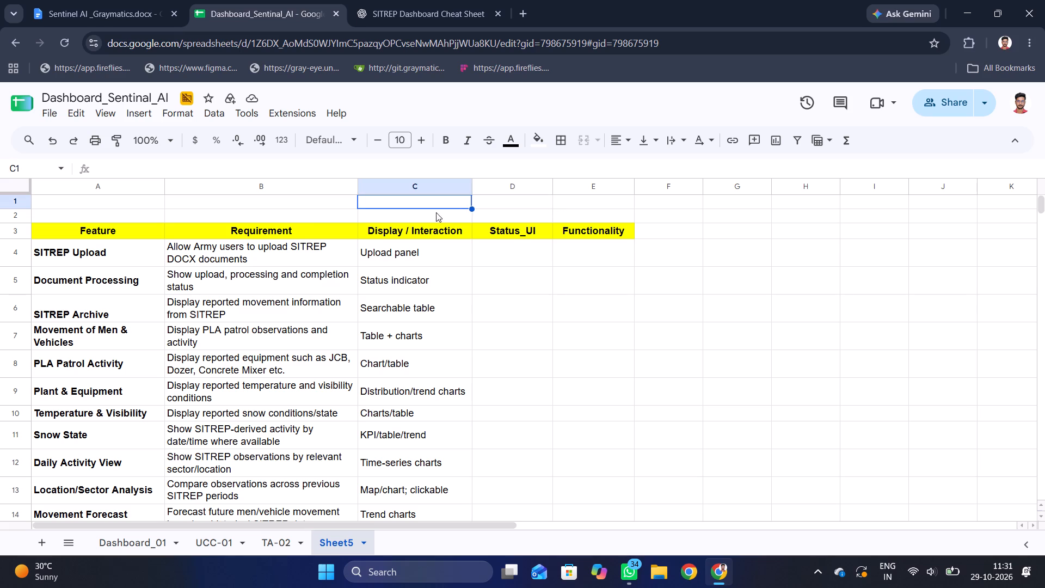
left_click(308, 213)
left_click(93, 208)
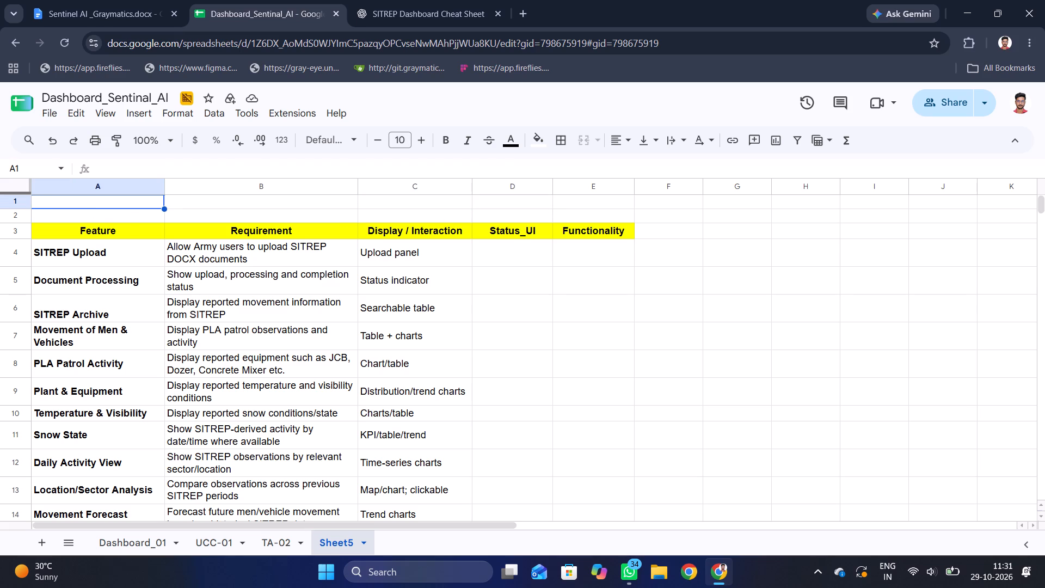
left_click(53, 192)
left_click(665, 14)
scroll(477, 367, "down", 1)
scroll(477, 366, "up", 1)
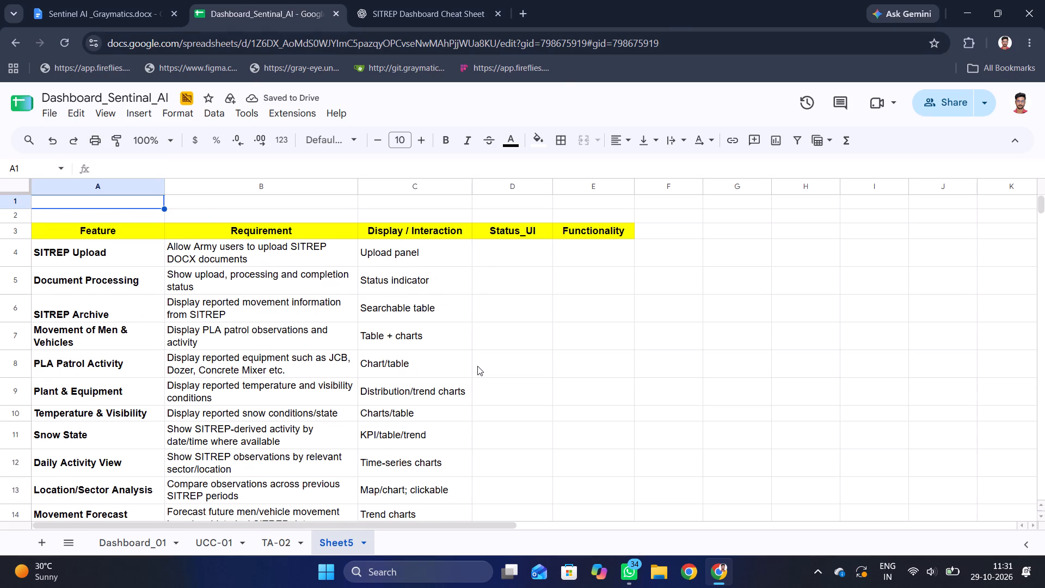
Widen the Requirement column B slightly to give its text more room.
left_click(358, 183)
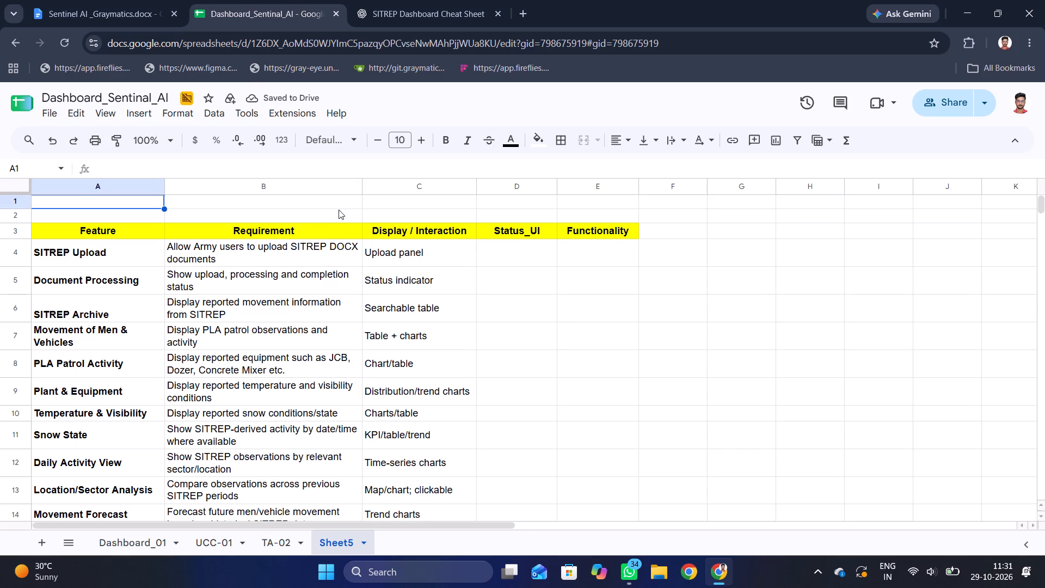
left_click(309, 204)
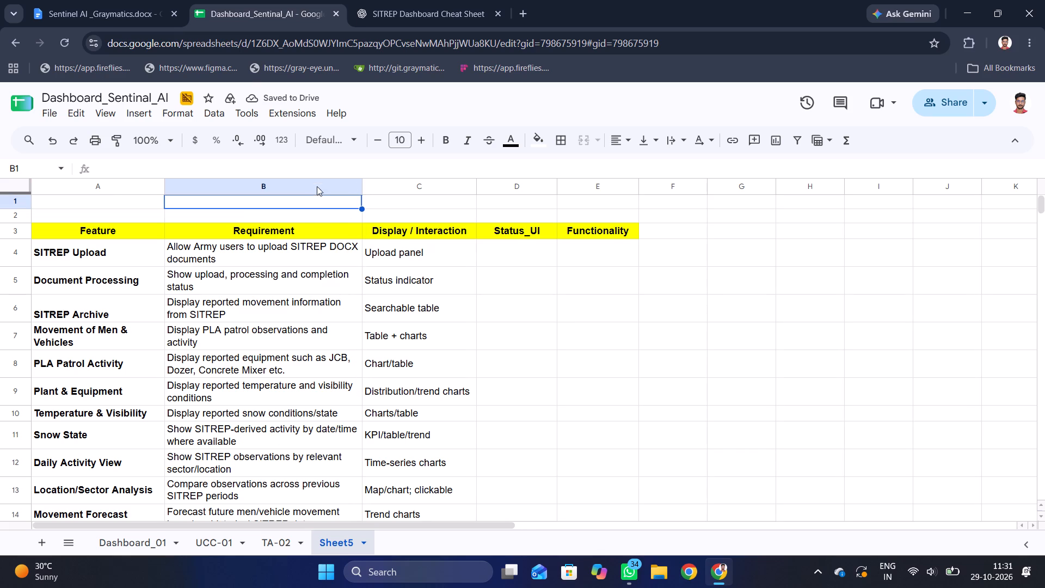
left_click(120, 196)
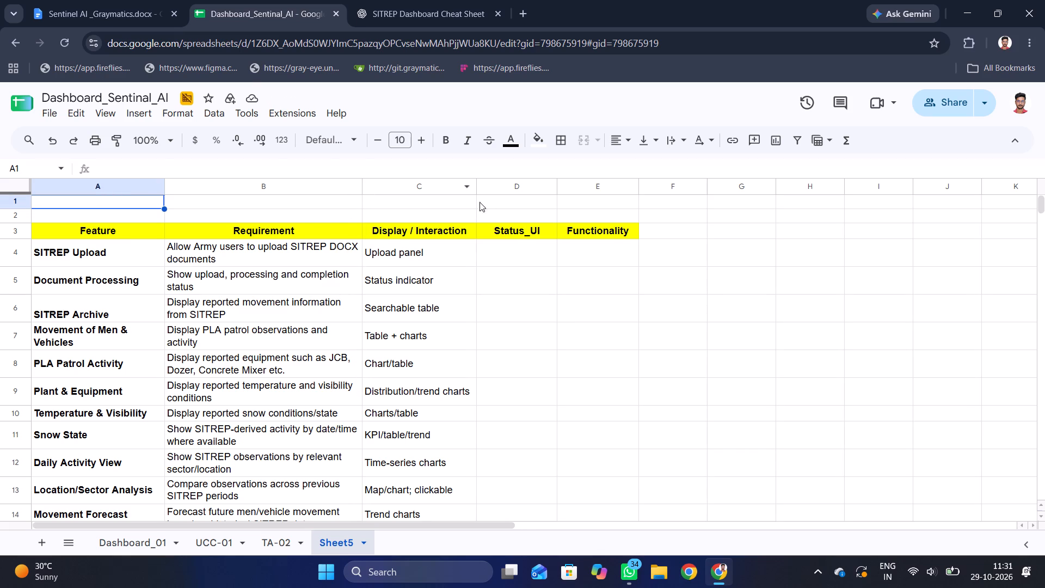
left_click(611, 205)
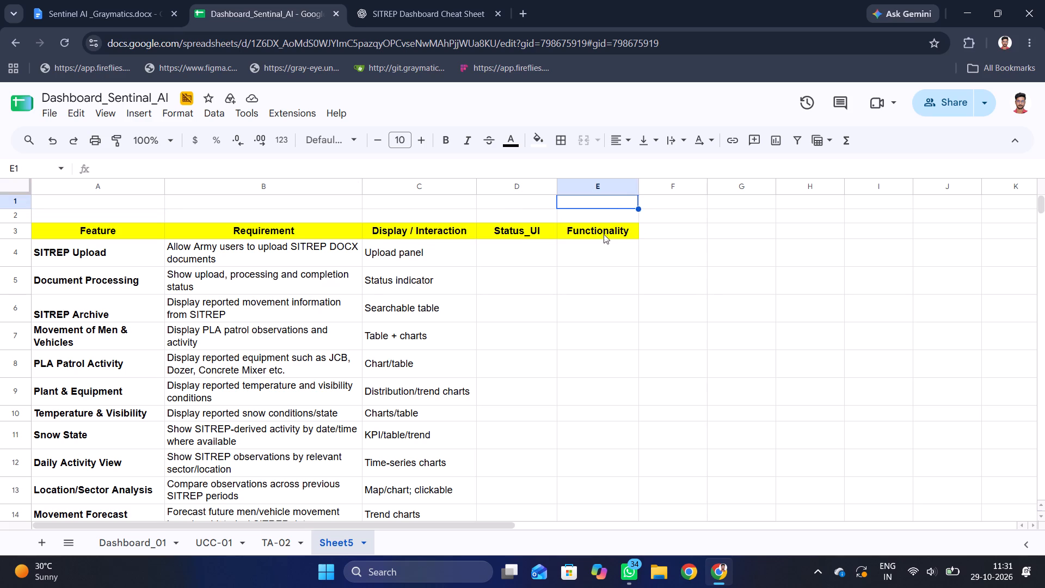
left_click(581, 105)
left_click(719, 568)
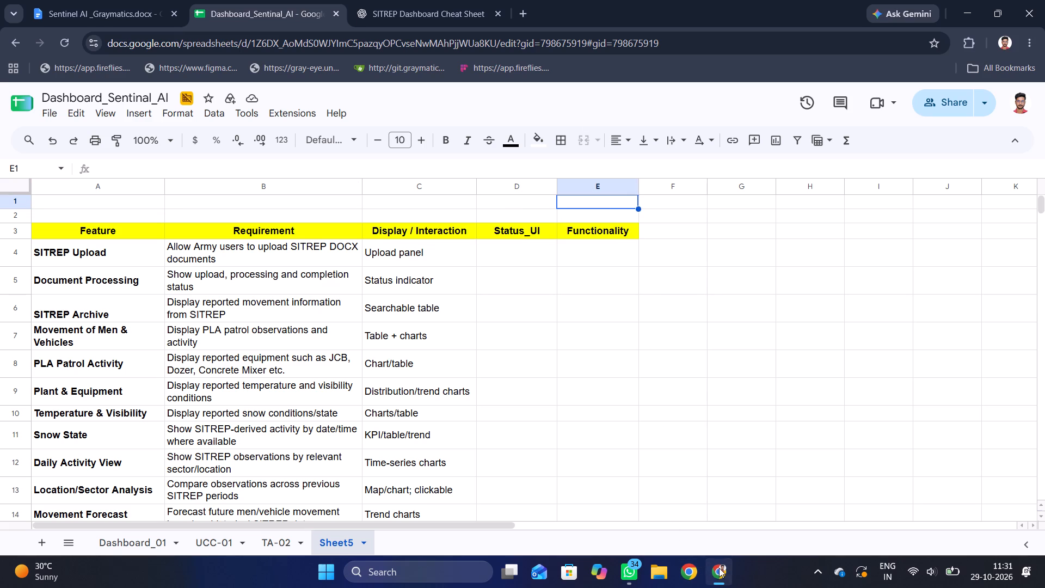
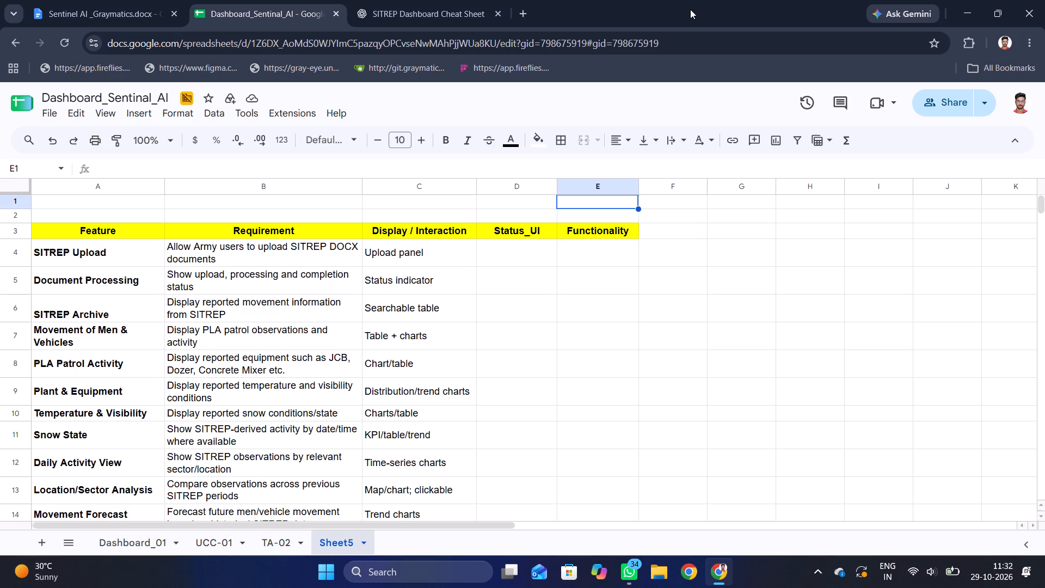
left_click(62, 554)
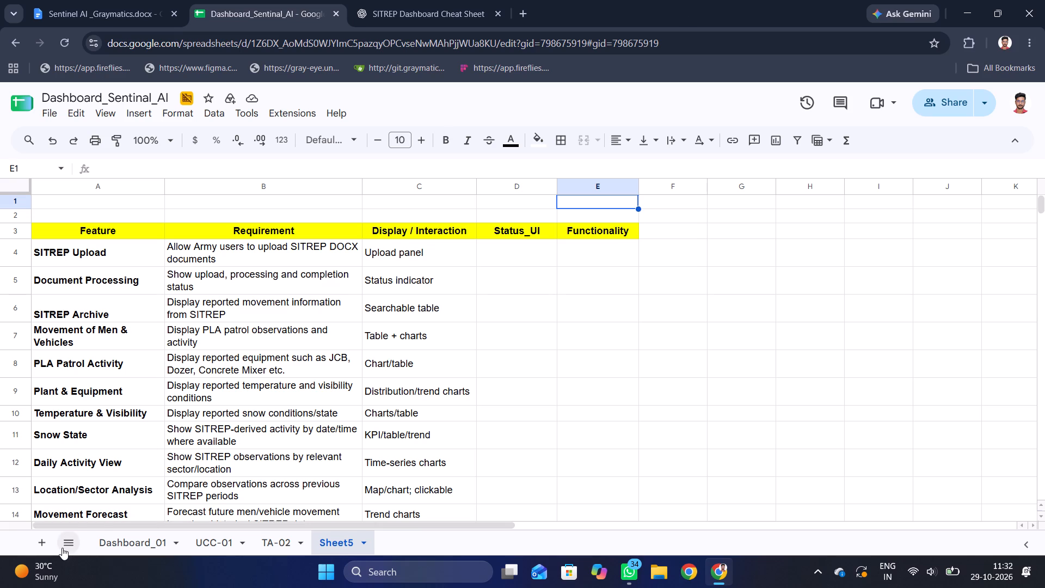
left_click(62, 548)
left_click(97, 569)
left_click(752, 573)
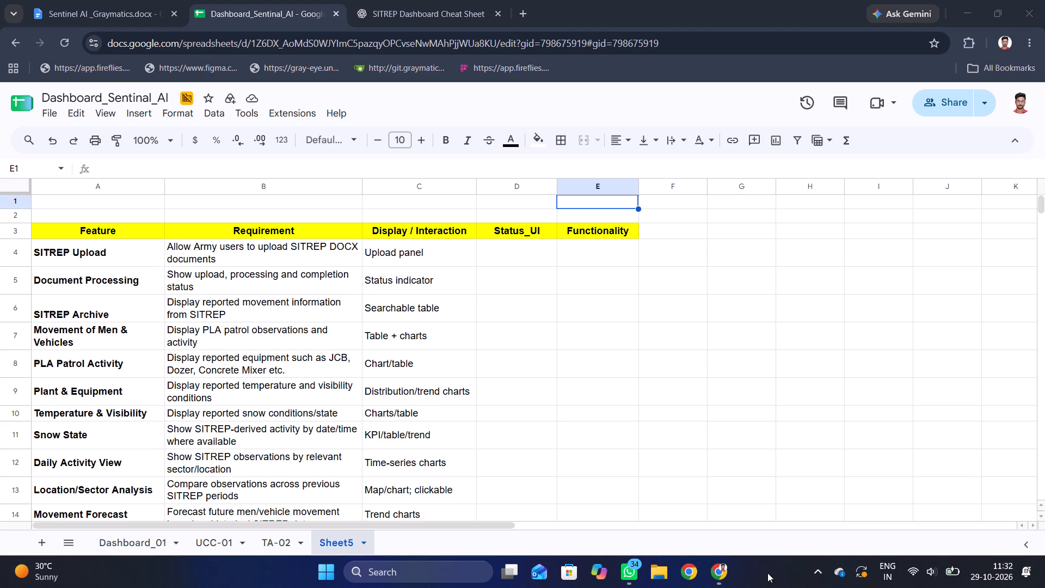
Delete the empty row 1 above the header row in Sheet5.
left_click(22, 199)
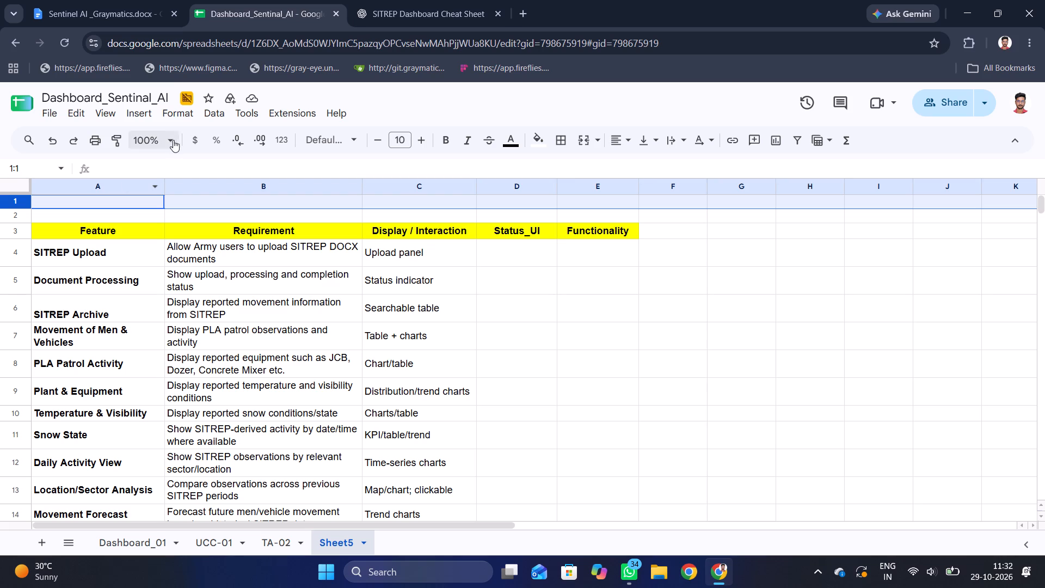
right_click(14, 202)
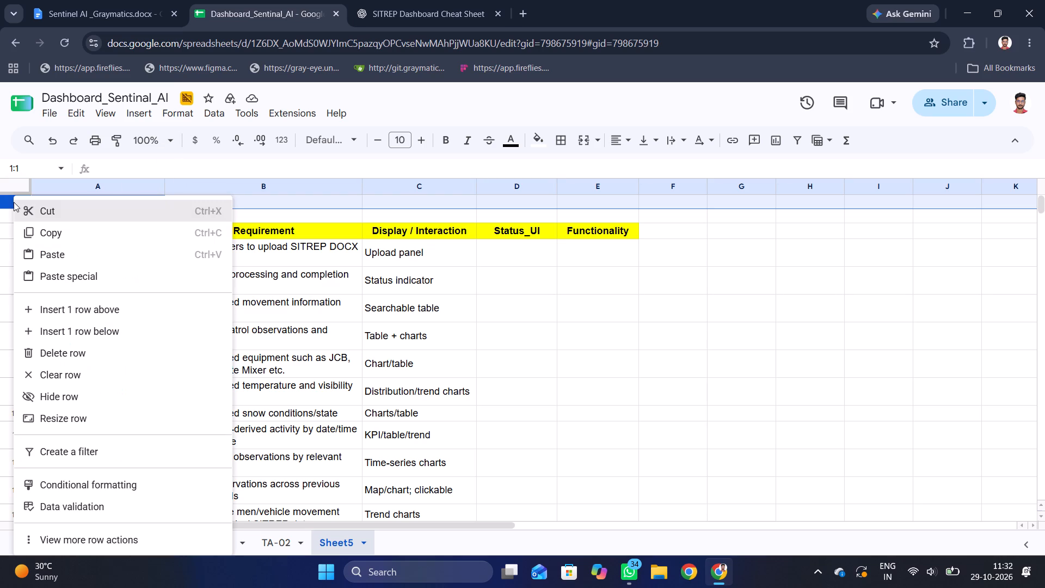
left_click(49, 348)
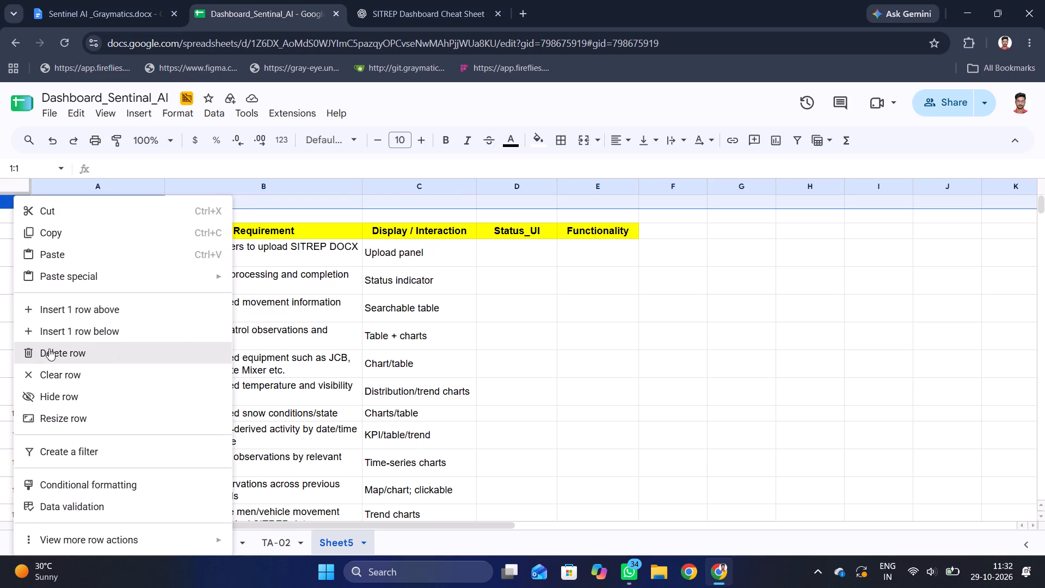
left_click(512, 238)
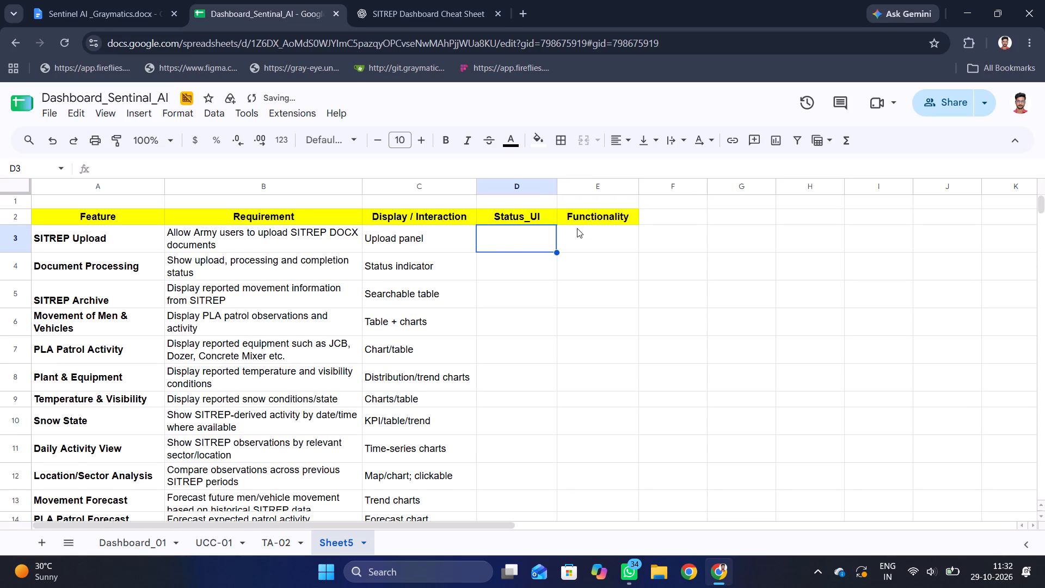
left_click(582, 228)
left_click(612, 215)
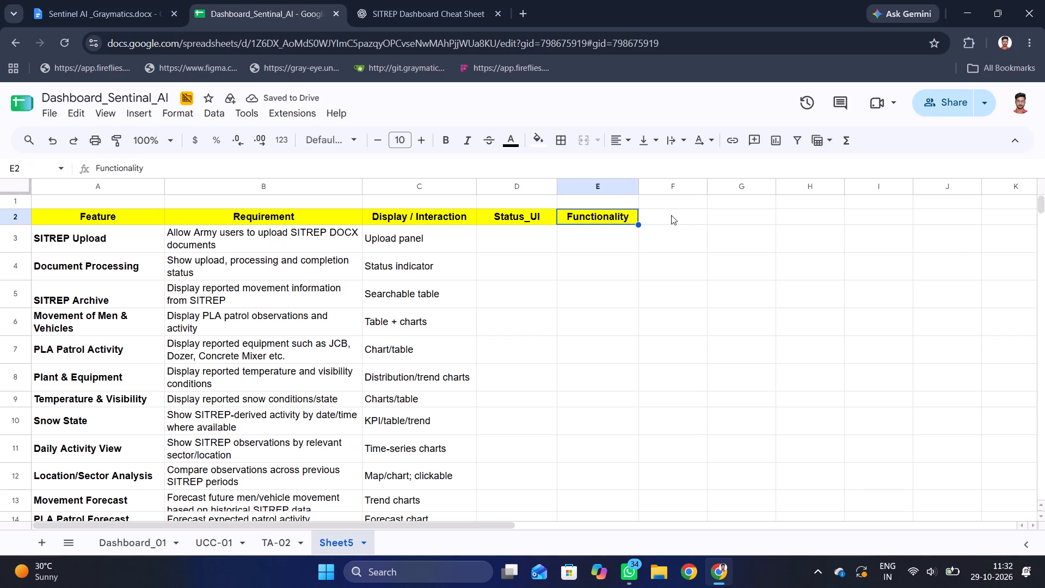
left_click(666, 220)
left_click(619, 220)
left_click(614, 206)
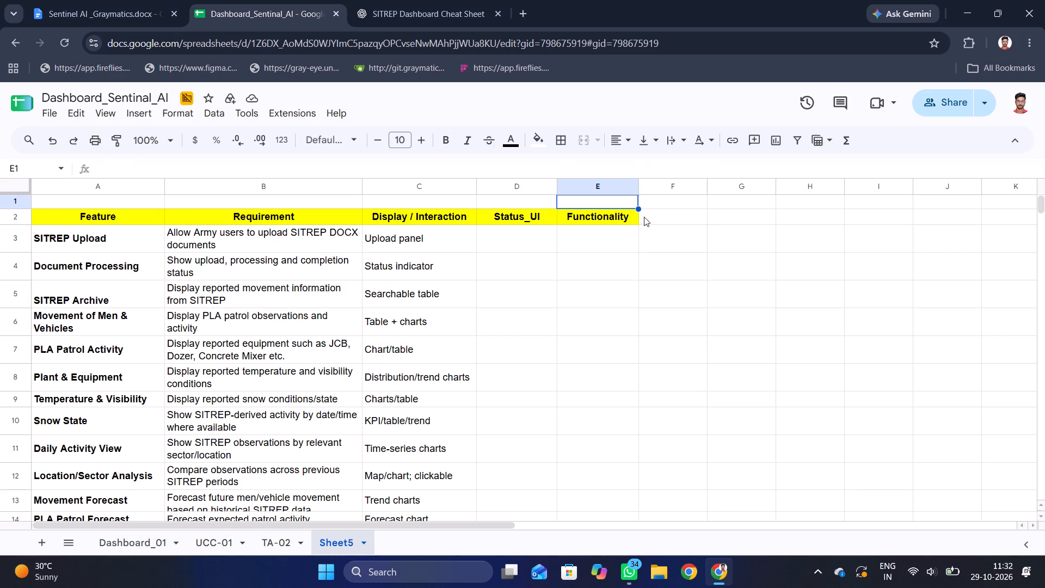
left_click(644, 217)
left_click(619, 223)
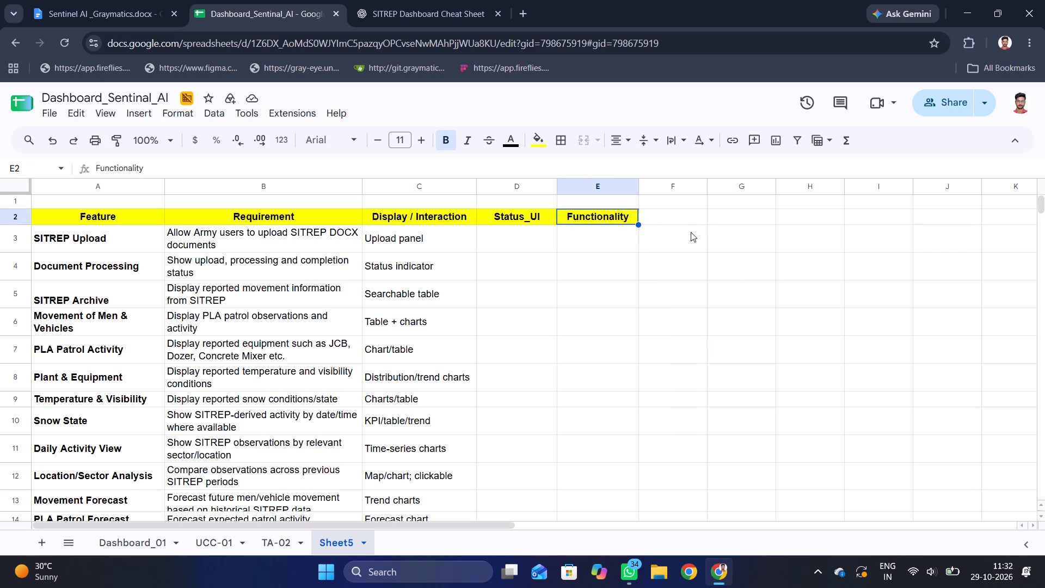